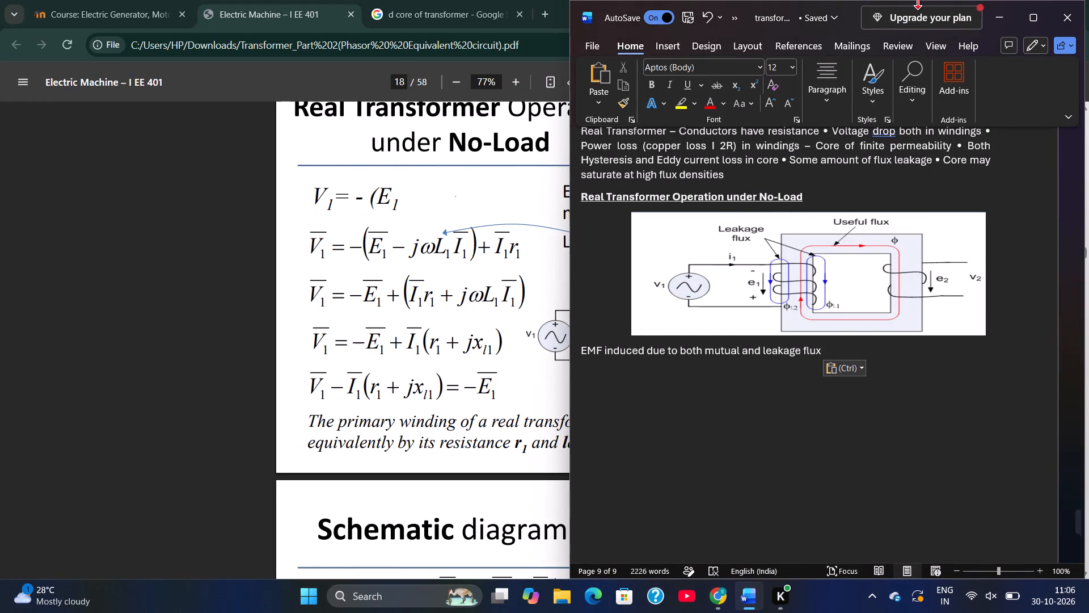
Switch to the transformer PDF in Chrome and fit its restored window at full height beside the Word document.
{"action": "left_click", "coordinate": [468, 174]}
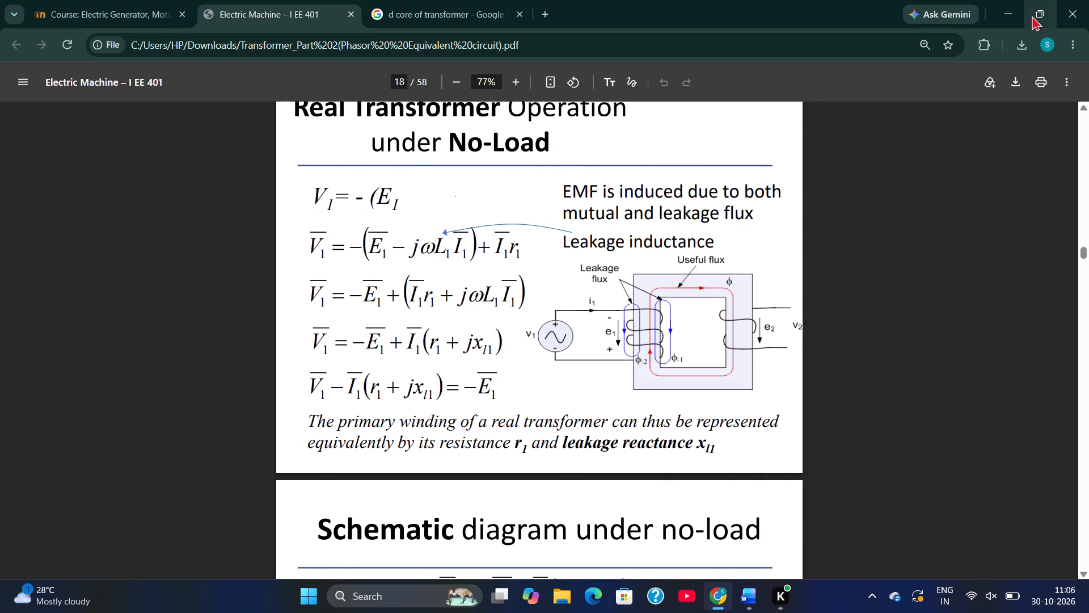
{"action": "left_click", "coordinate": [1032, 16]}
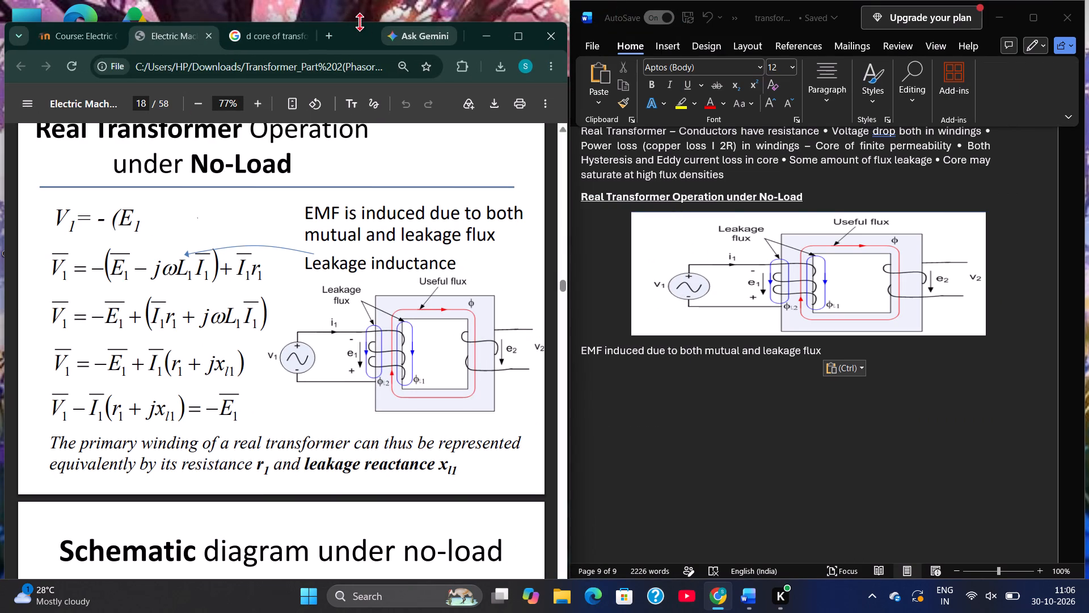
{"action": "left_click_drag", "start_coordinate": [359, 24], "coordinate": [364, 0]}
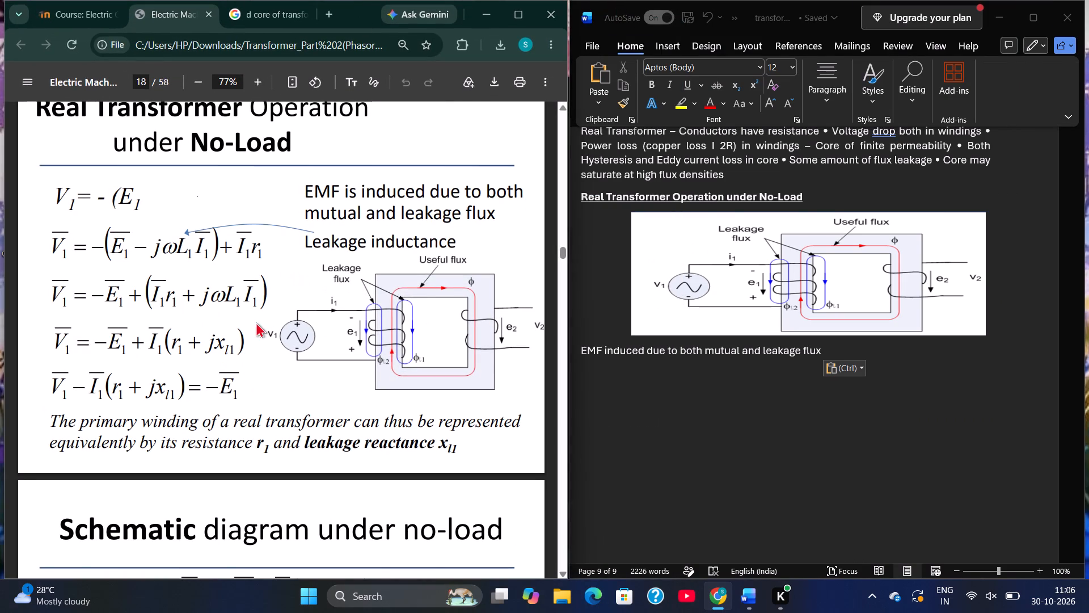
Capture a rectangular screen snip of the four V1 equations below "V1 = - (E1" on PDF page 18.
{"action": "scroll", "coordinate": [330, 328], "scroll_direction": "up", "scroll_amount": 2}
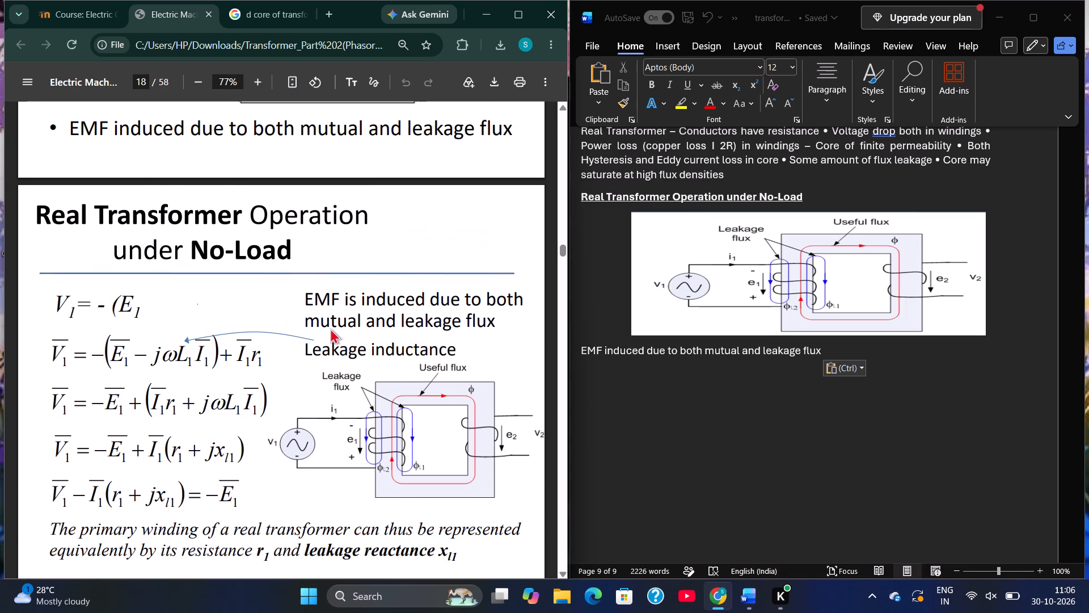
{"action": "scroll", "coordinate": [330, 328], "scroll_direction": "down", "scroll_amount": 1}
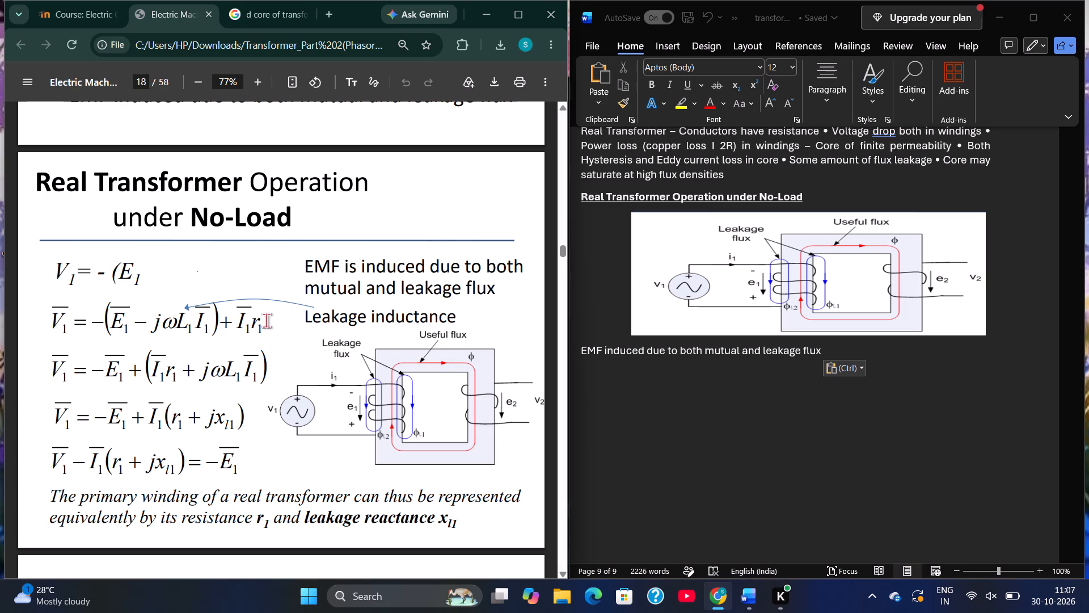
{"action": "left_click_drag", "start_coordinate": [266, 320], "coordinate": [297, 317]}
{"action": "left_click", "coordinate": [297, 317]}
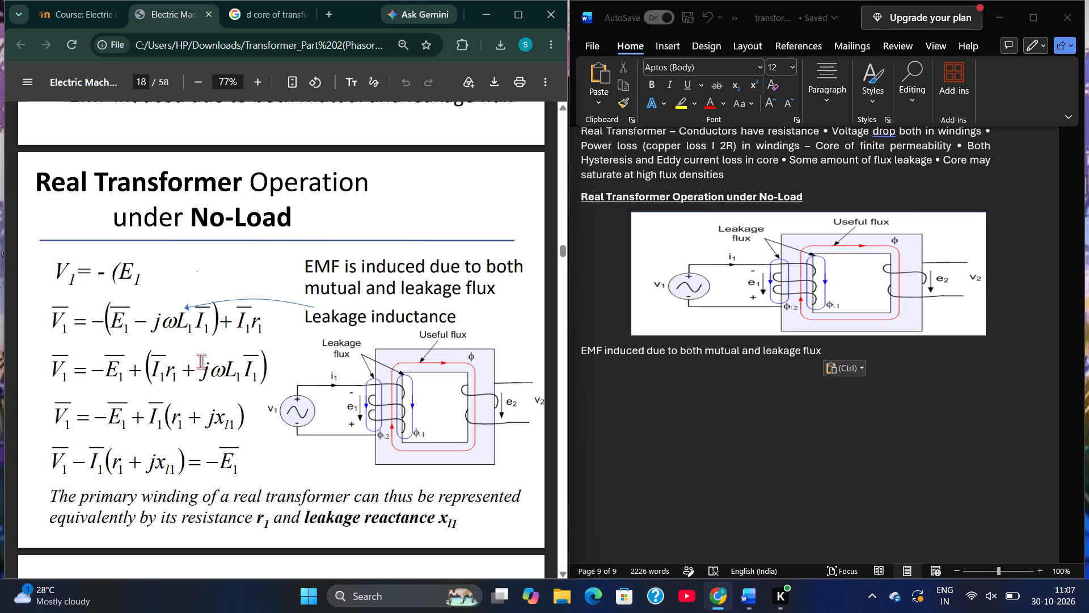
{"action": "key", "text": "shift+super+s"}
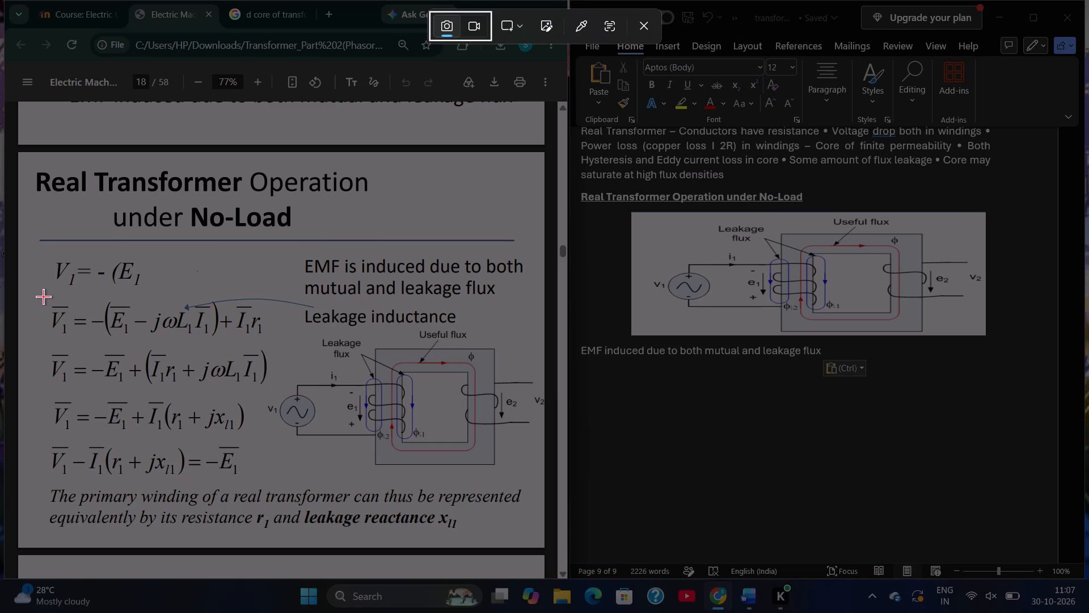
{"action": "left_click_drag", "start_coordinate": [43, 296], "coordinate": [254, 480]}
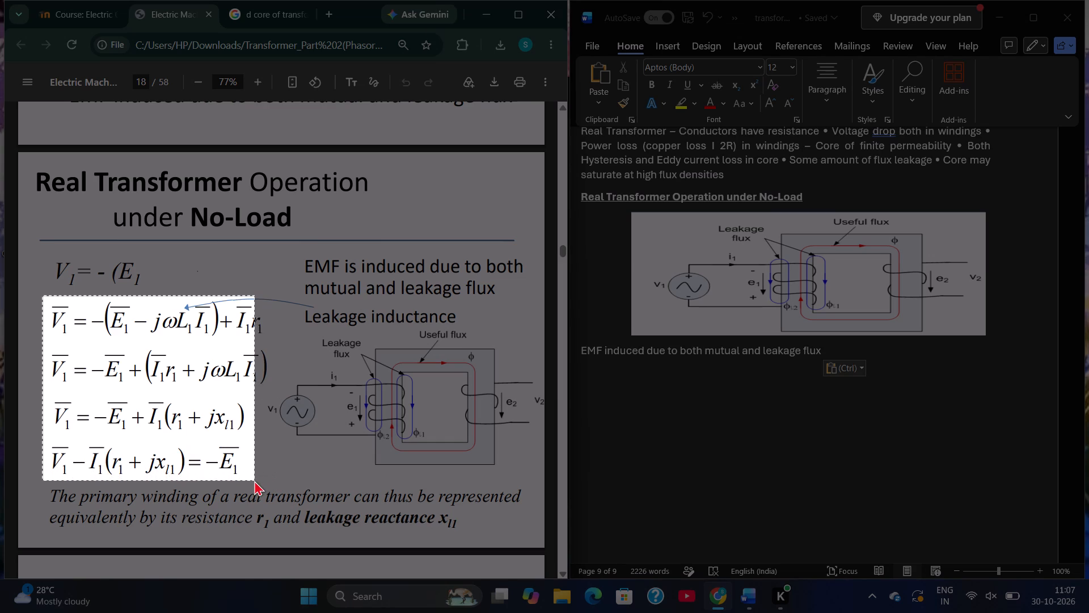
{"action": "left_click_drag", "start_coordinate": [254, 480], "coordinate": [275, 486]}
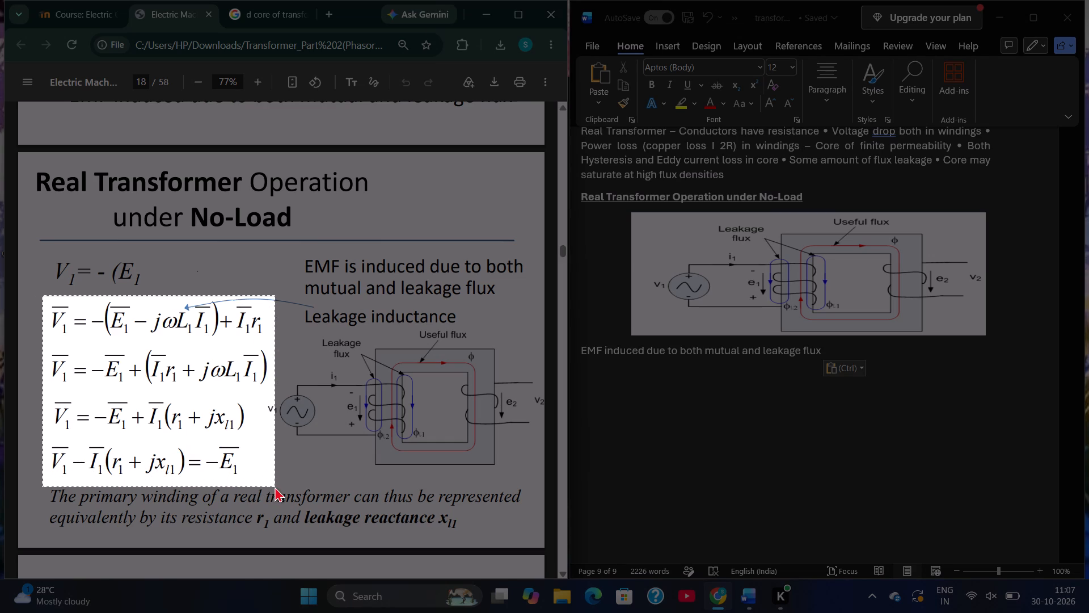
{"action": "left_click_drag", "start_coordinate": [275, 486], "coordinate": [267, 488]}
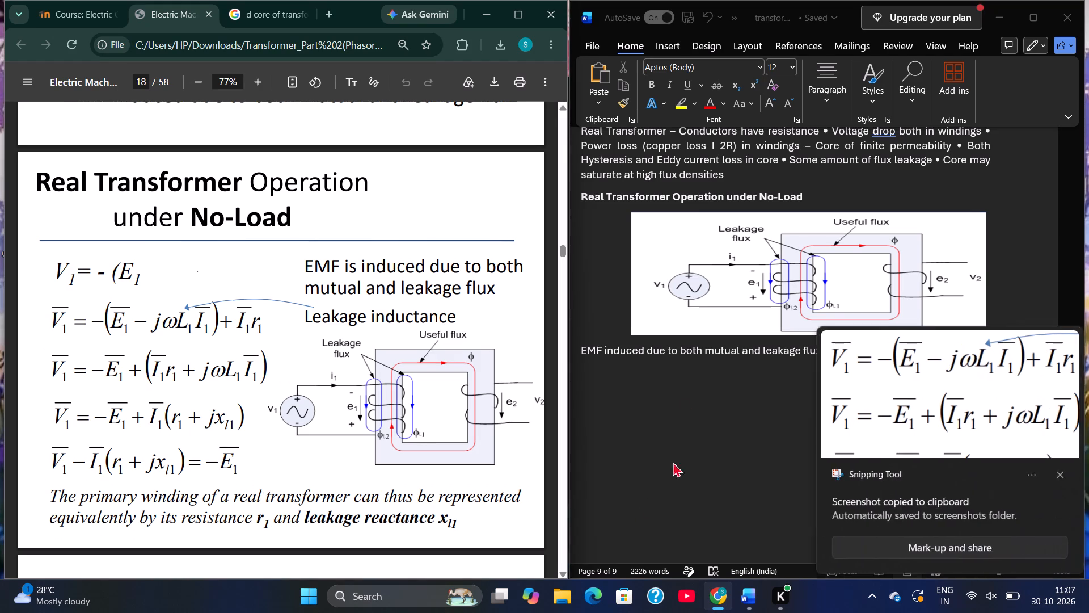
Insert the newest equations screenshot from the Gallery into the Word document after the line "EMF induced due to both mutual and leakage flux".
{"action": "left_click", "coordinate": [666, 45]}
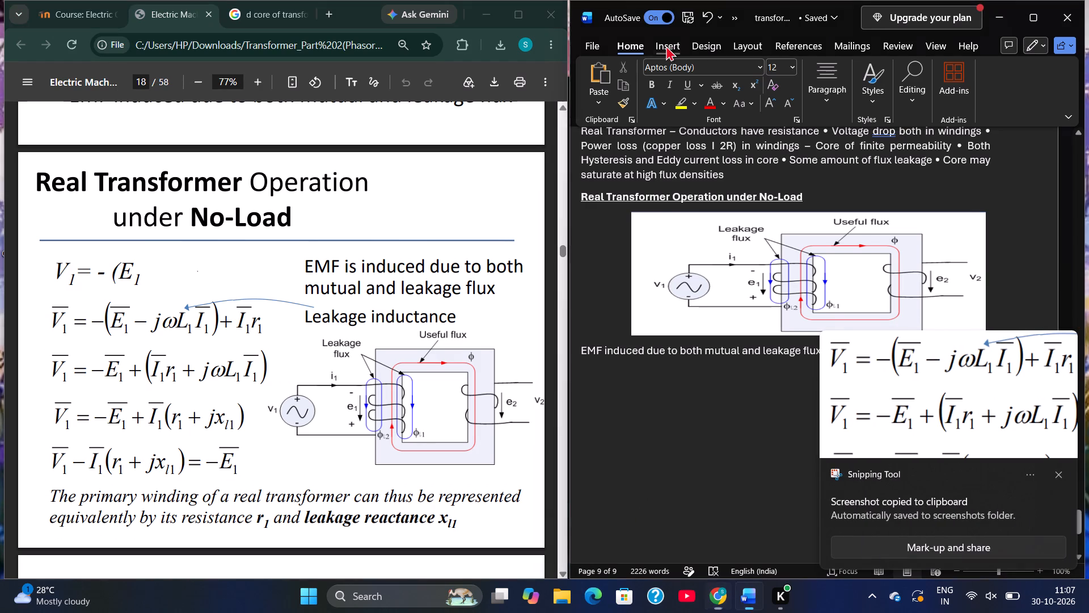
{"action": "left_click", "coordinate": [675, 43]}
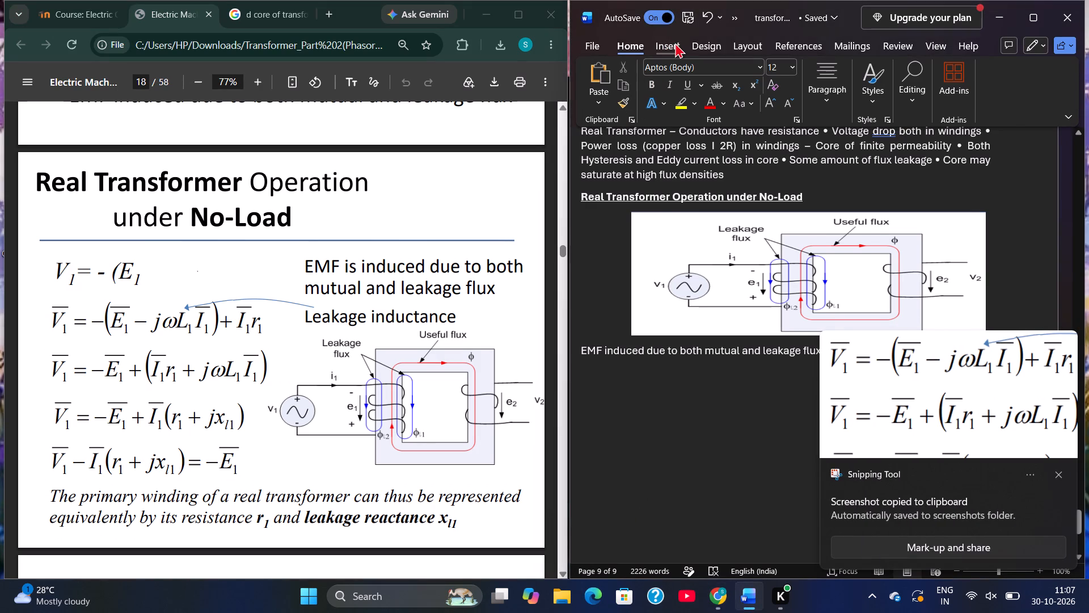
{"action": "left_click", "coordinate": [681, 106]}
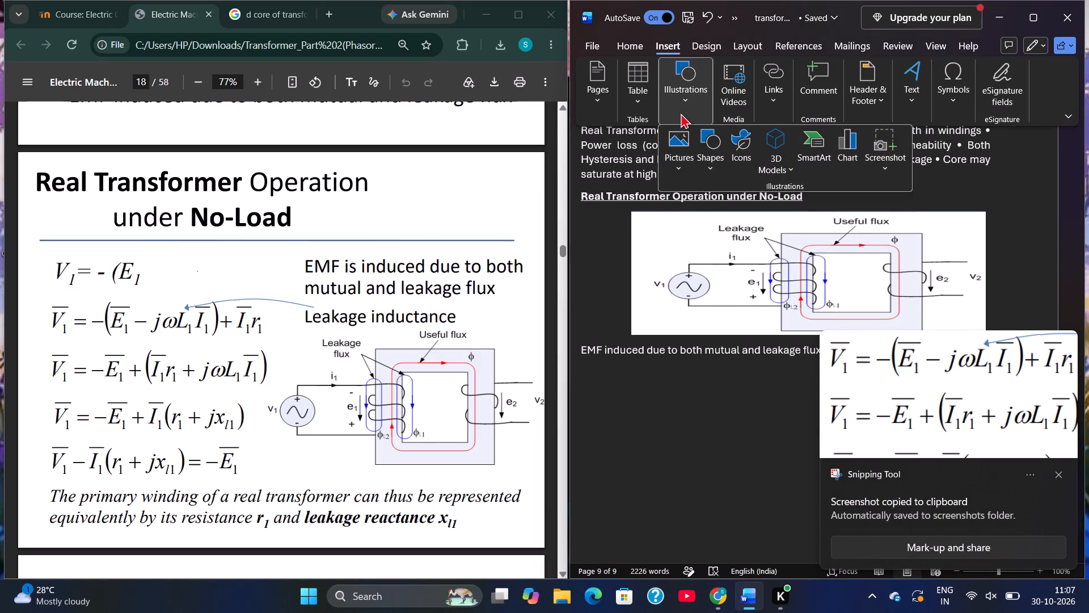
{"action": "left_click", "coordinate": [685, 153]}
{"action": "left_click", "coordinate": [716, 209]}
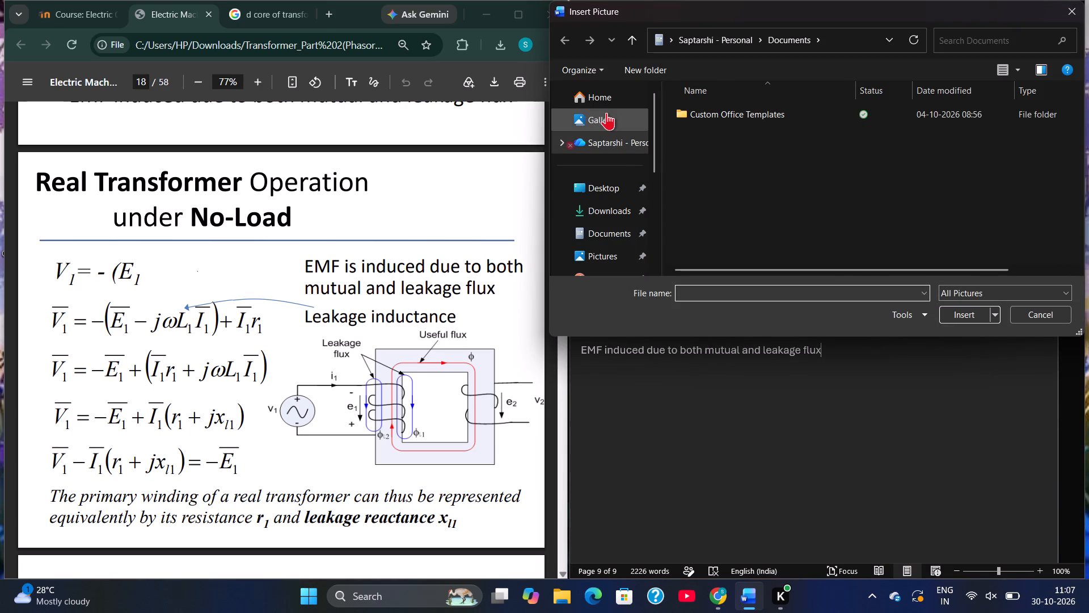
{"action": "left_click", "coordinate": [606, 113]}
{"action": "left_click", "coordinate": [711, 138]}
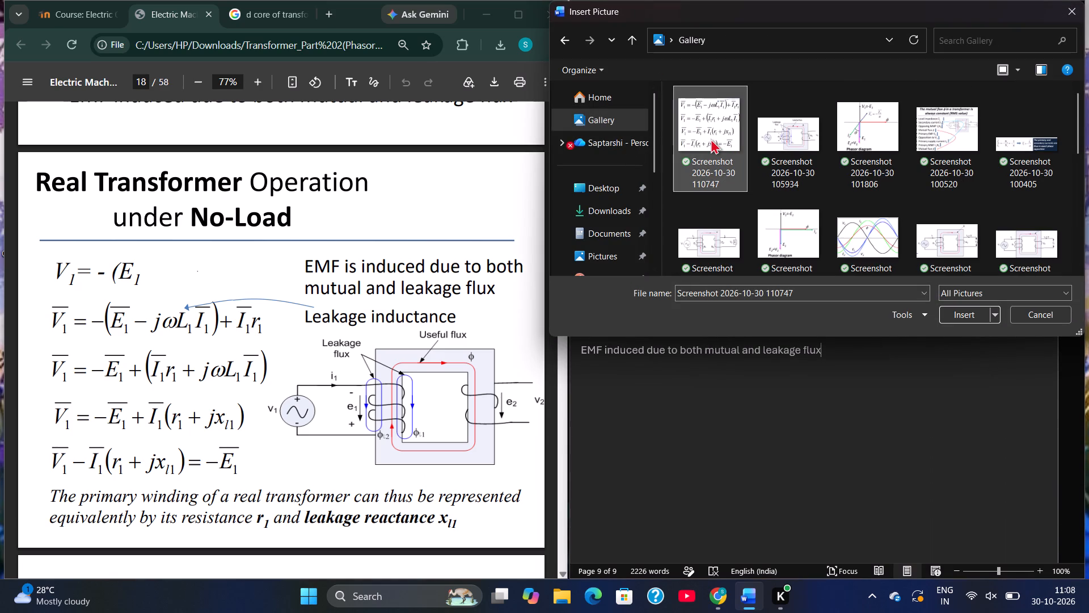
{"action": "left_click", "coordinate": [959, 306]}
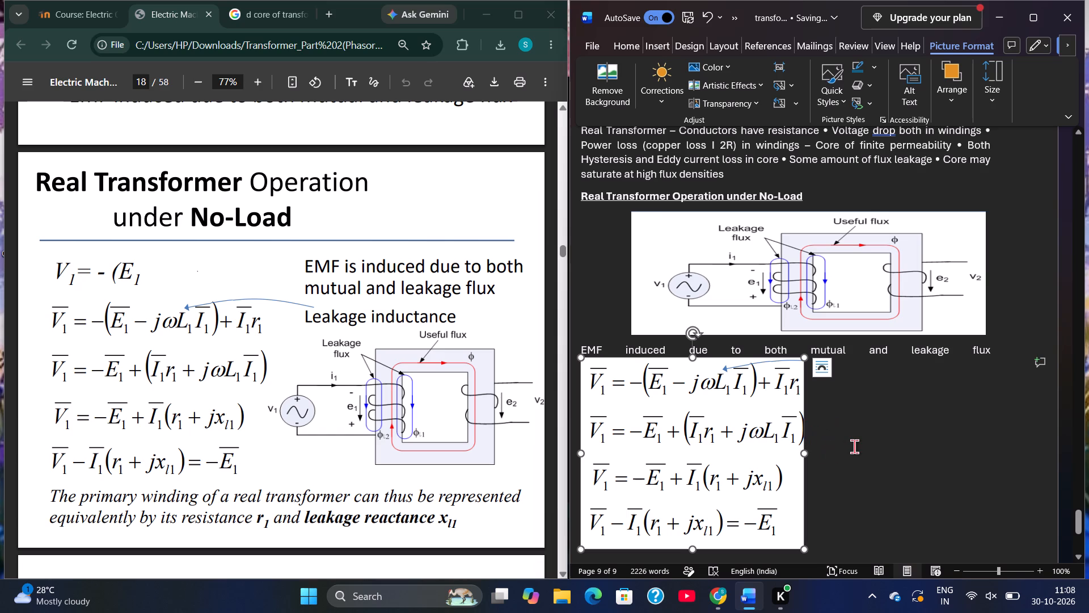
Replace the word "flux" at the end of the EMF line with a paragraph break before the equations picture.
{"action": "double_click", "coordinate": [993, 352]}
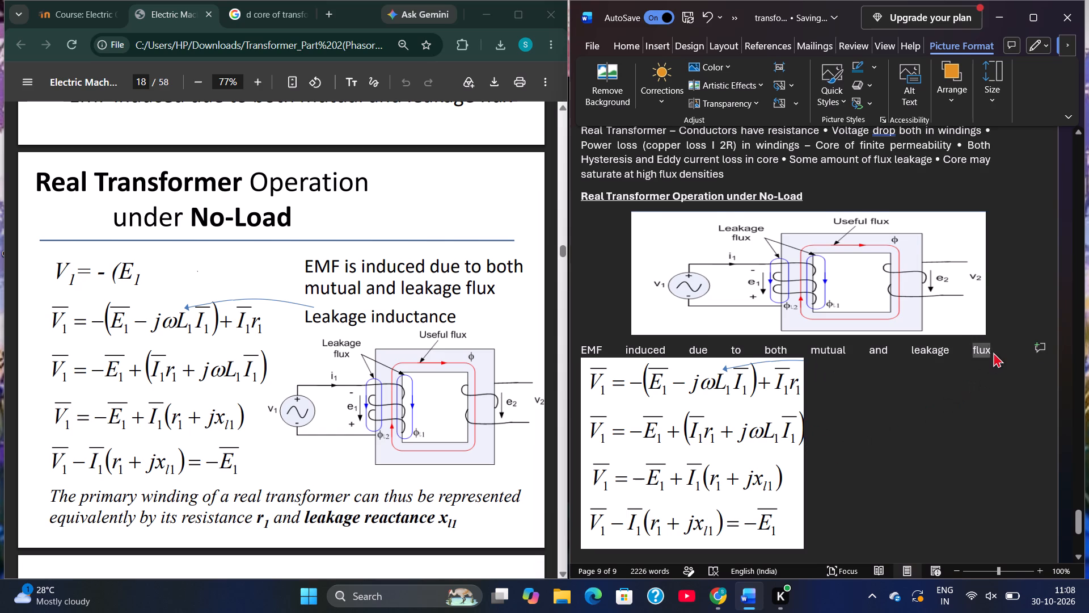
{"action": "key", "text": "Return"}
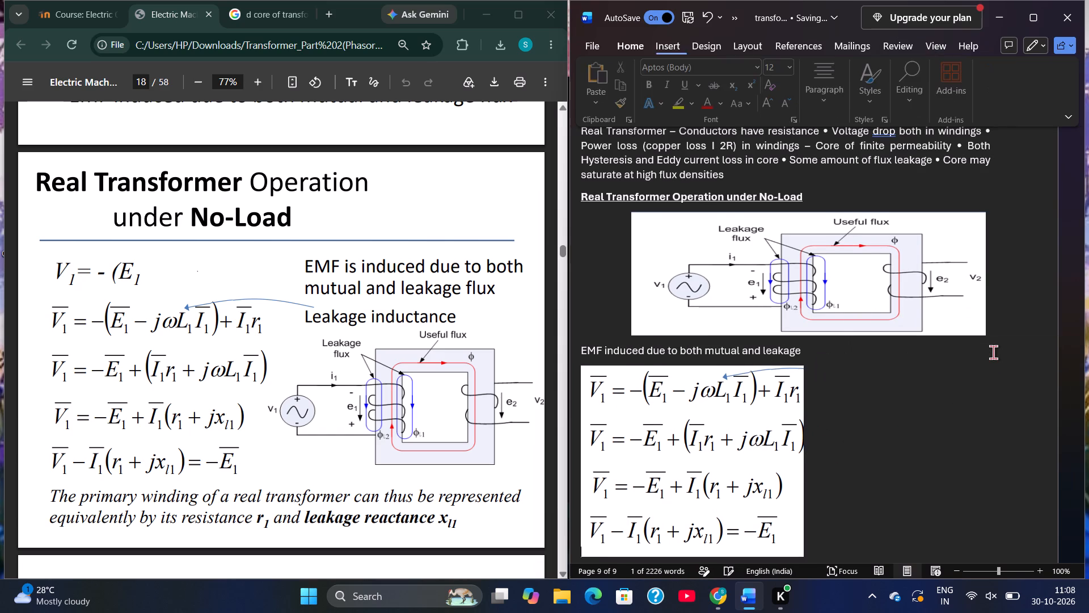
Shrink the equations picture to a little over half its width and about two-thirds of its height, and deselect it.
{"action": "left_click", "coordinate": [772, 424]}
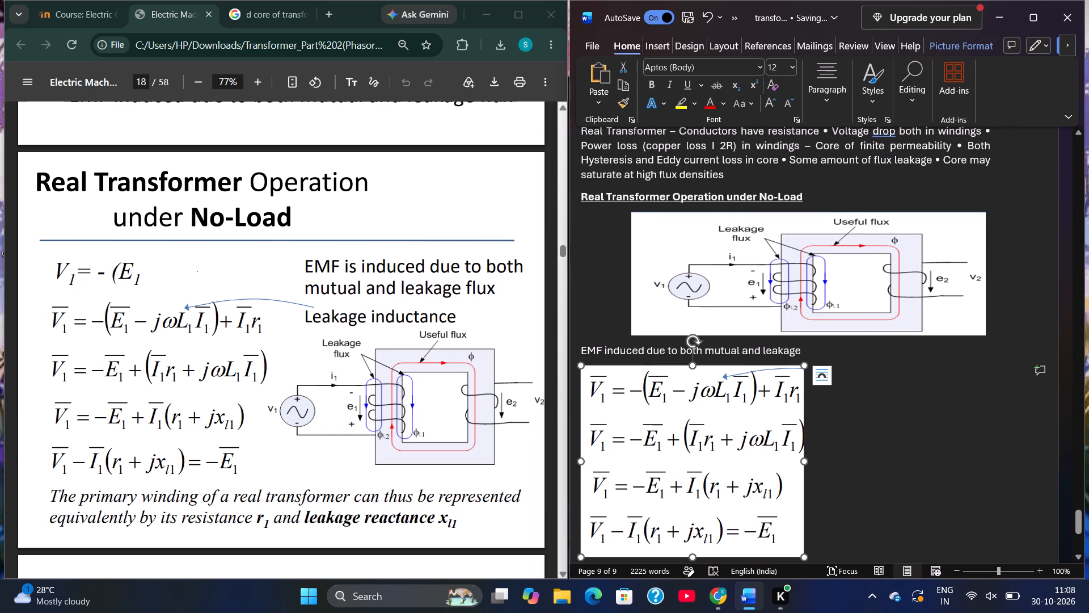
{"action": "left_click_drag", "start_coordinate": [807, 459], "coordinate": [771, 464]}
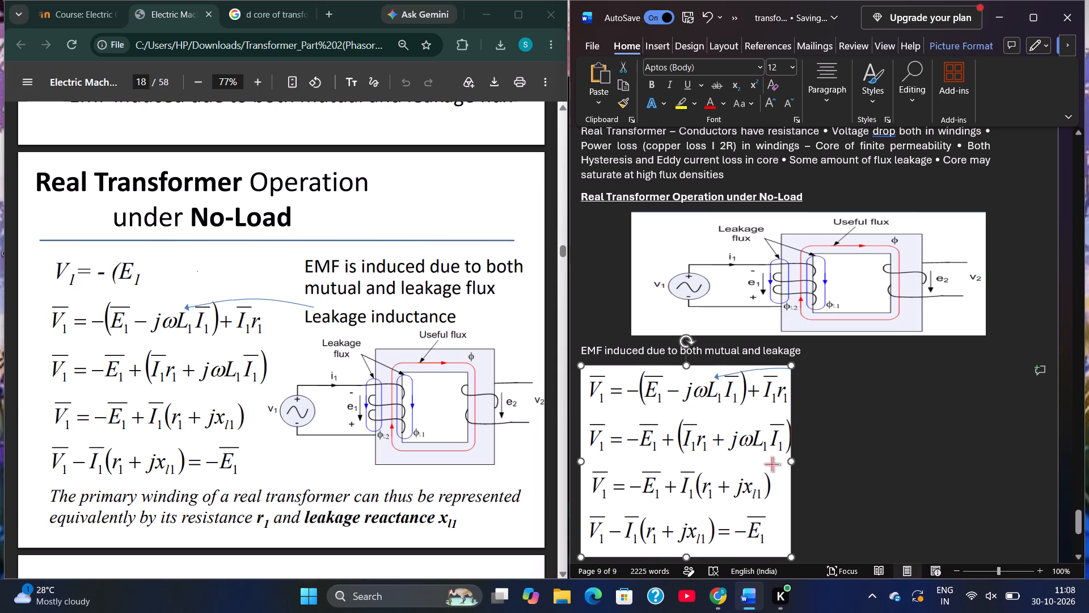
{"action": "left_click_drag", "start_coordinate": [771, 464], "coordinate": [725, 469]}
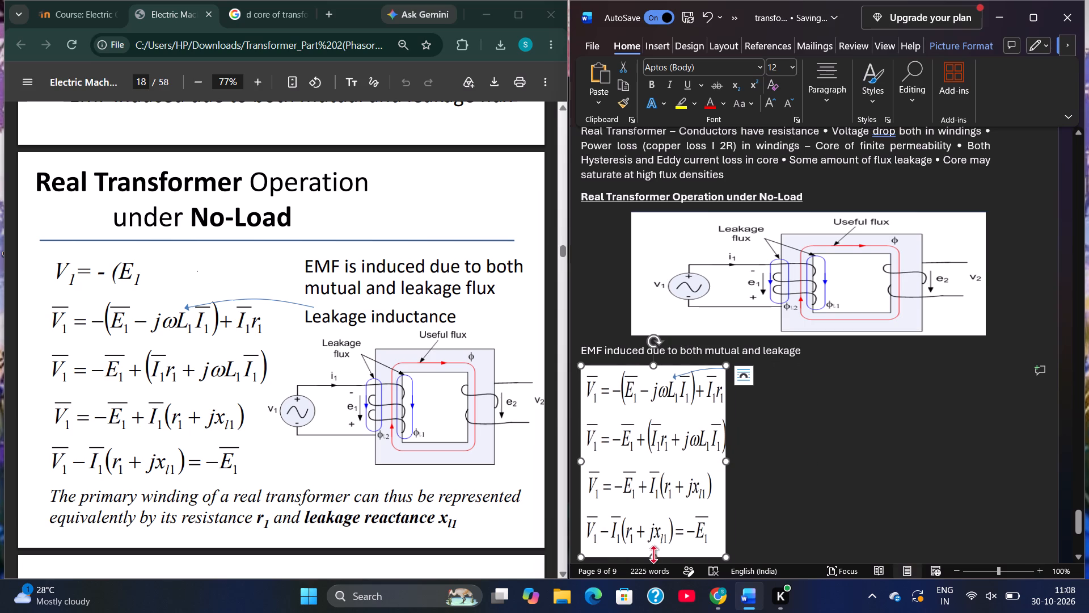
{"action": "left_click_drag", "start_coordinate": [652, 556], "coordinate": [669, 488]}
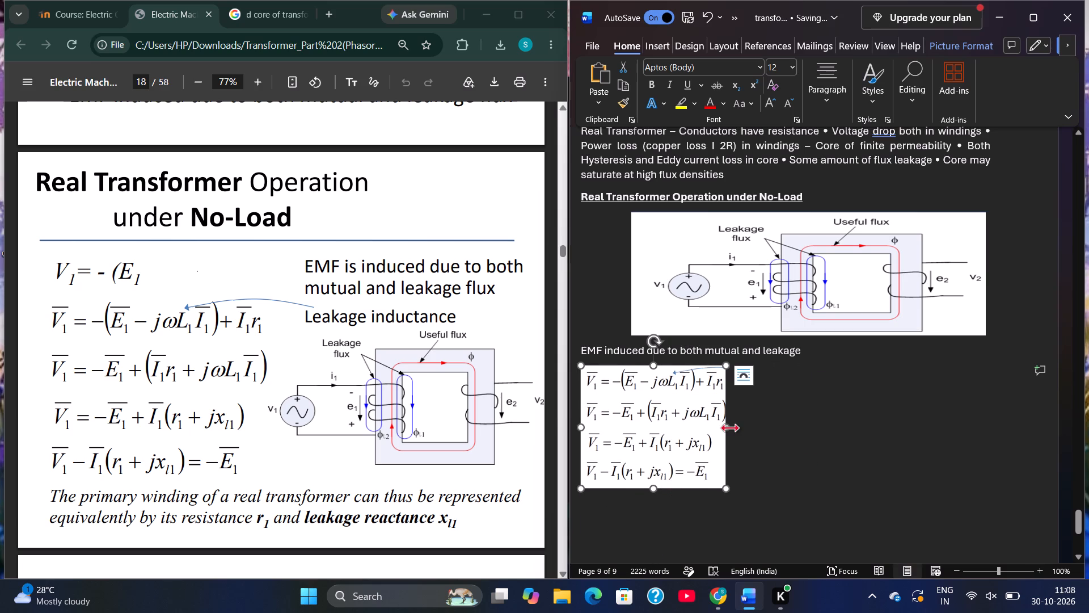
{"action": "left_click_drag", "start_coordinate": [729, 427], "coordinate": [706, 437]}
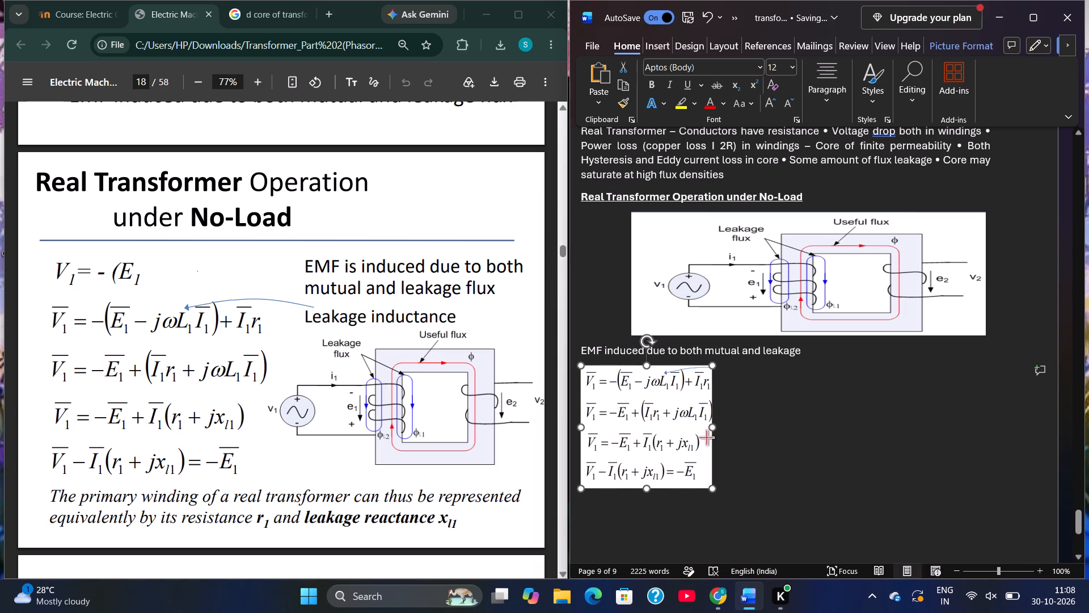
{"action": "left_click_drag", "start_coordinate": [706, 437], "coordinate": [706, 438]}
{"action": "left_click", "coordinate": [813, 444]}
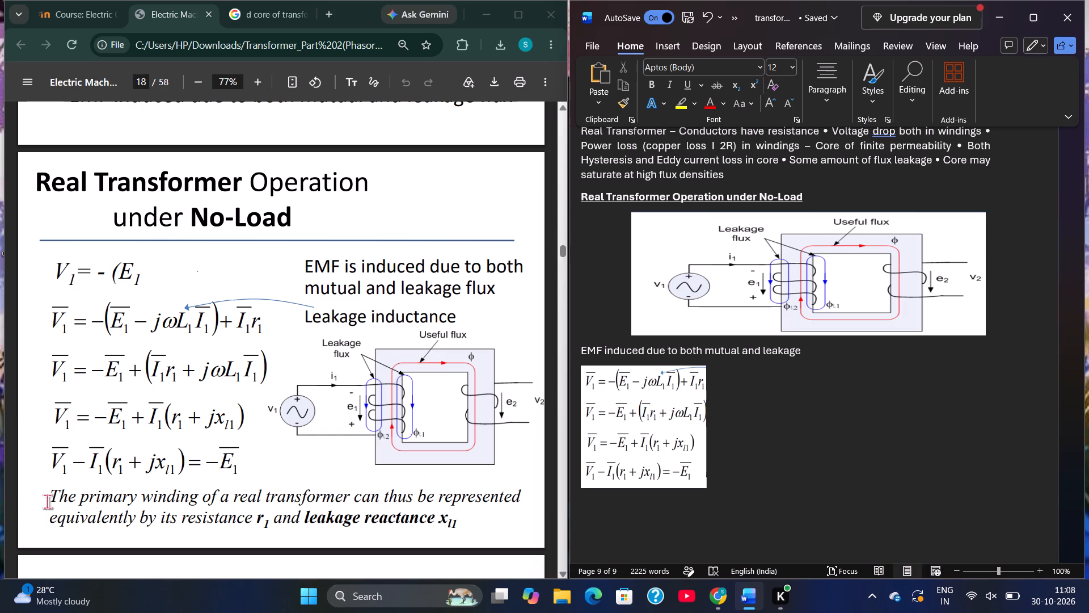
Review PDF pages 16 to 19 on real transformer operation and the schematic diagram under no-load.
{"action": "scroll", "coordinate": [52, 495], "scroll_direction": "down", "scroll_amount": 3}
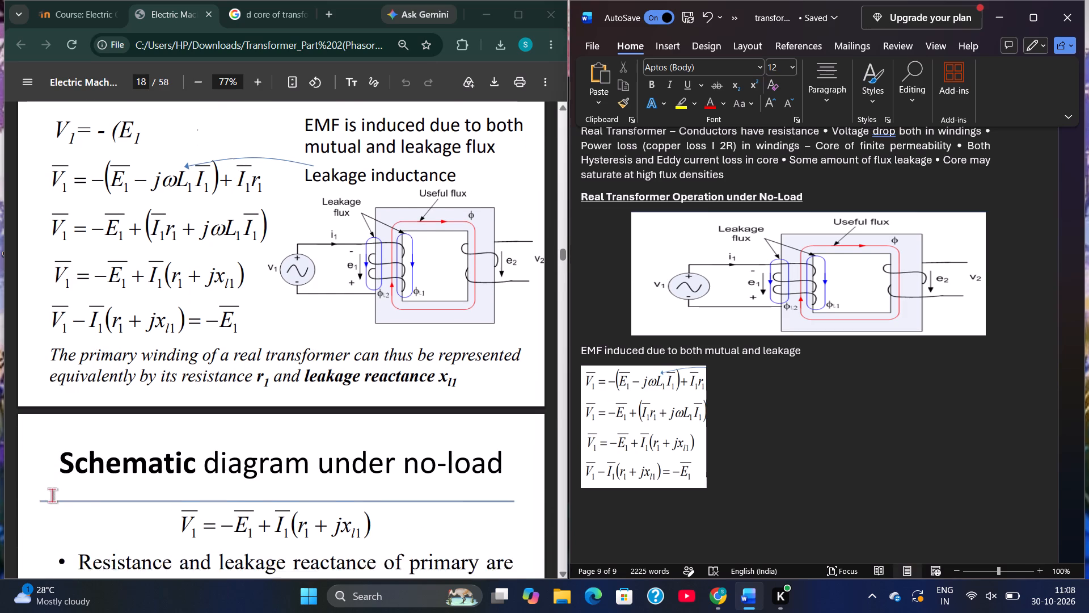
{"action": "scroll", "coordinate": [52, 495], "scroll_direction": "down", "scroll_amount": 1}
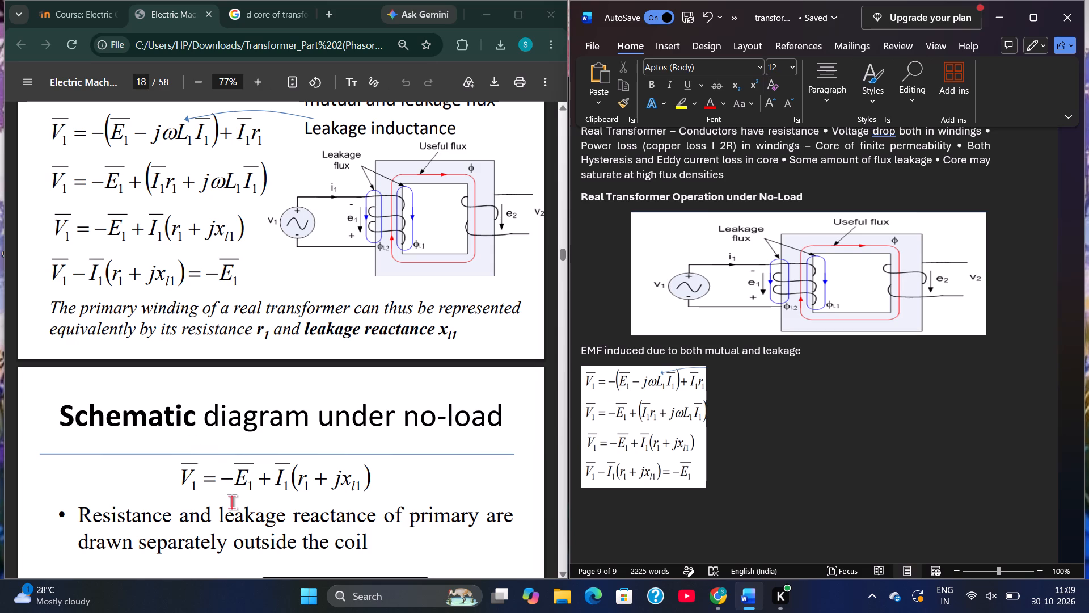
{"action": "scroll", "coordinate": [231, 502], "scroll_direction": "up", "scroll_amount": 5}
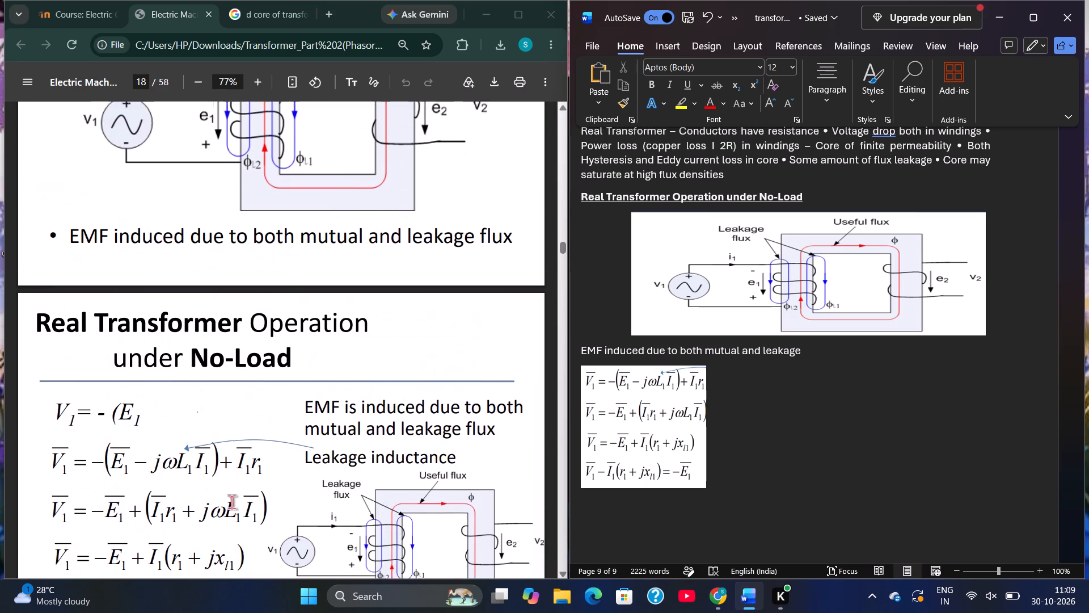
{"action": "scroll", "coordinate": [231, 502], "scroll_direction": "up", "scroll_amount": 6}
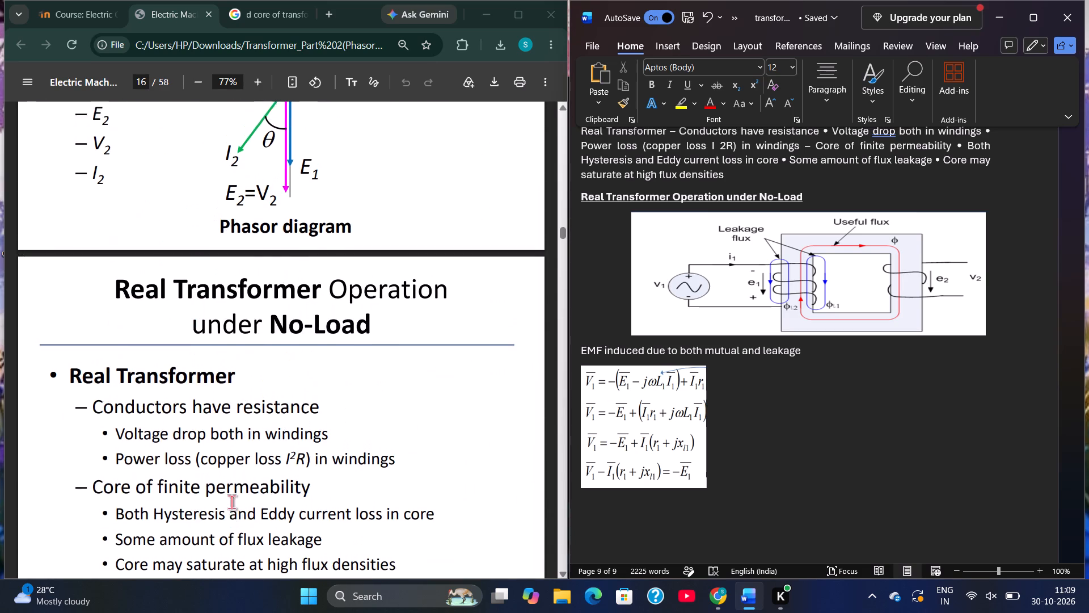
{"action": "scroll", "coordinate": [231, 502], "scroll_direction": "up", "scroll_amount": 1}
{"action": "scroll", "coordinate": [231, 502], "scroll_direction": "right", "scroll_amount": 1}
{"action": "scroll", "coordinate": [231, 502], "scroll_direction": "down", "scroll_amount": 4}
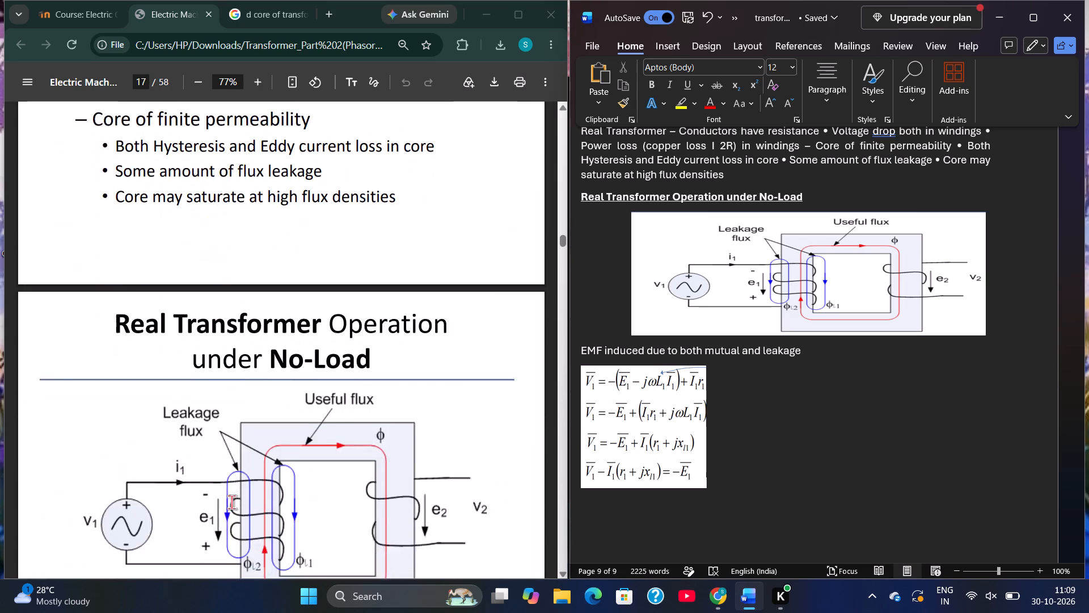
{"action": "scroll", "coordinate": [231, 502], "scroll_direction": "down", "scroll_amount": 3}
{"action": "scroll", "coordinate": [231, 502], "scroll_direction": "up", "scroll_amount": 1}
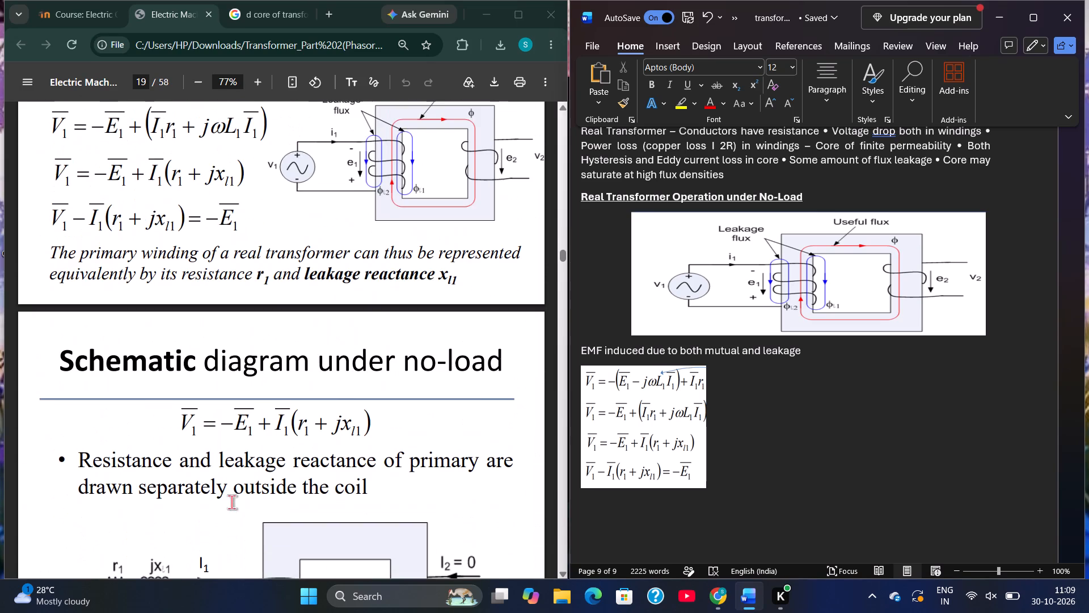
{"action": "scroll", "coordinate": [231, 502], "scroll_direction": "up", "scroll_amount": 1}
{"action": "scroll", "coordinate": [231, 502], "scroll_direction": "down", "scroll_amount": 2}
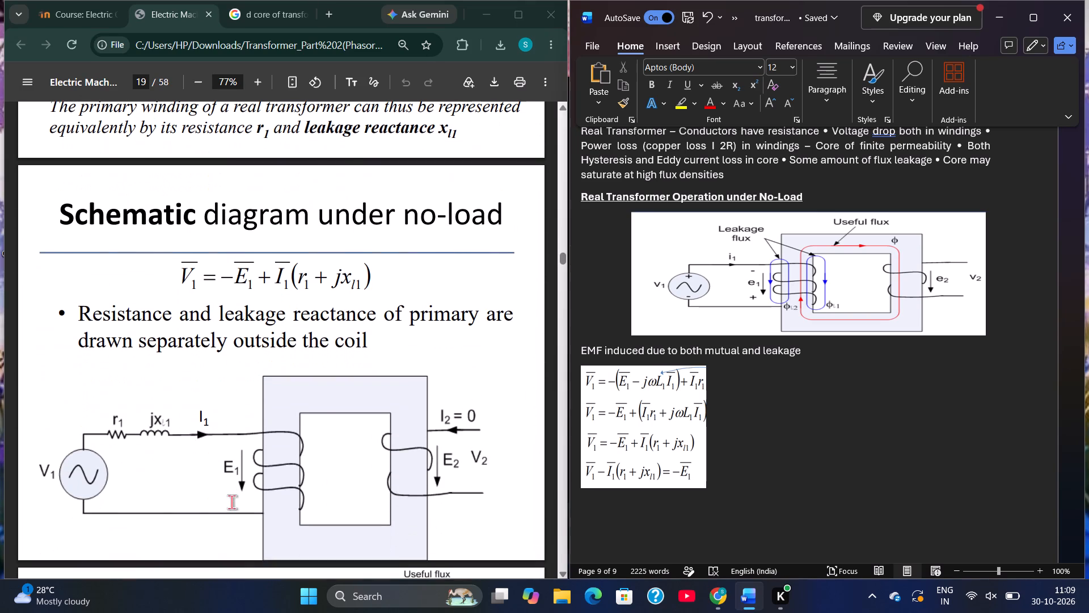
{"action": "scroll", "coordinate": [231, 502], "scroll_direction": "up", "scroll_amount": 1}
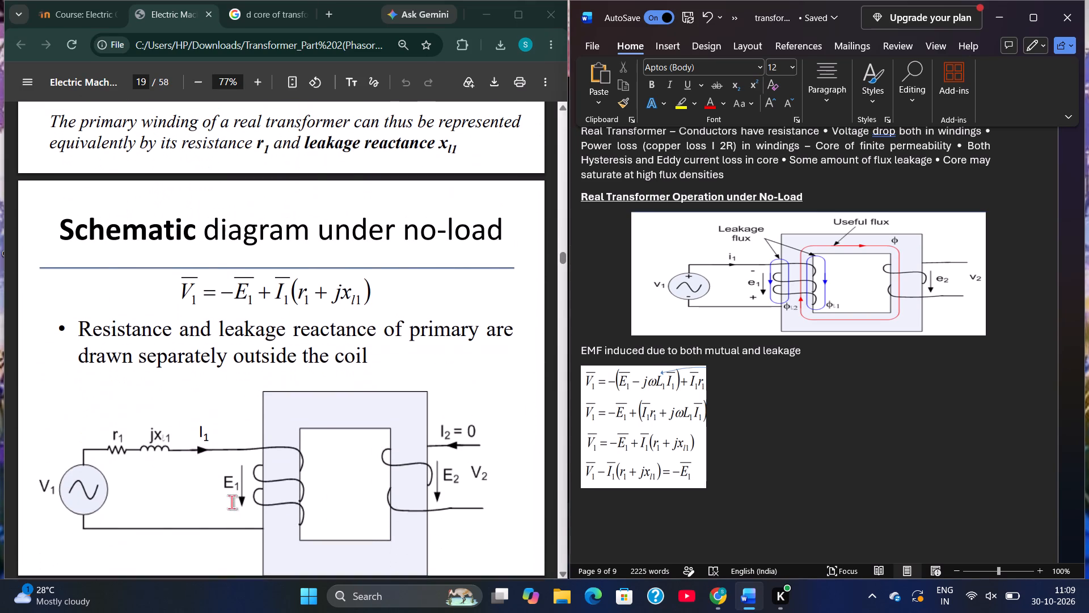
{"action": "scroll", "coordinate": [231, 502], "scroll_direction": "up", "scroll_amount": 2}
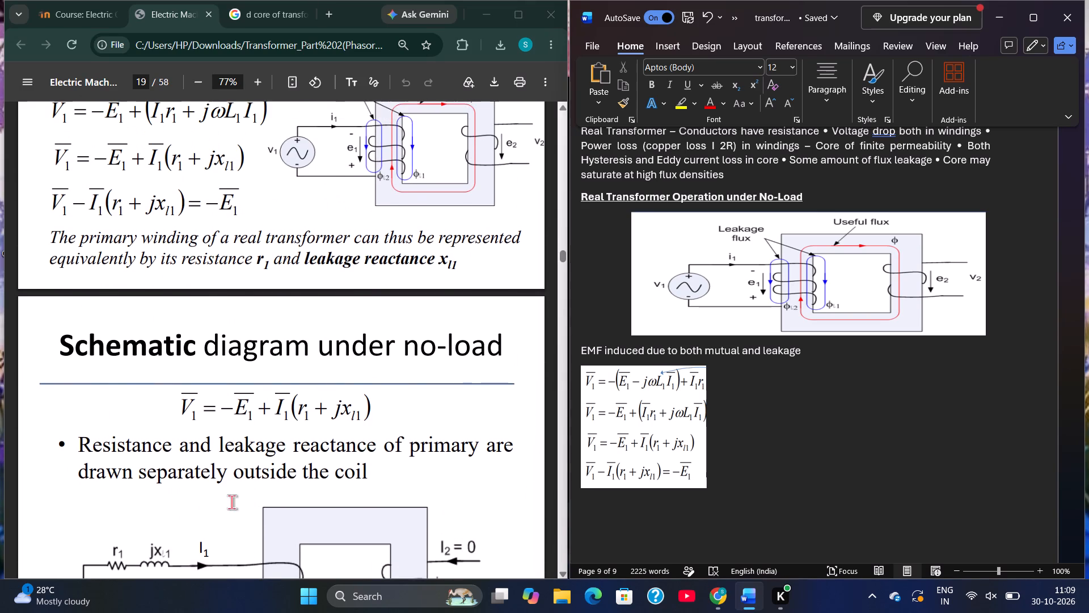
{"action": "scroll", "coordinate": [144, 281], "scroll_direction": "up", "scroll_amount": 2}
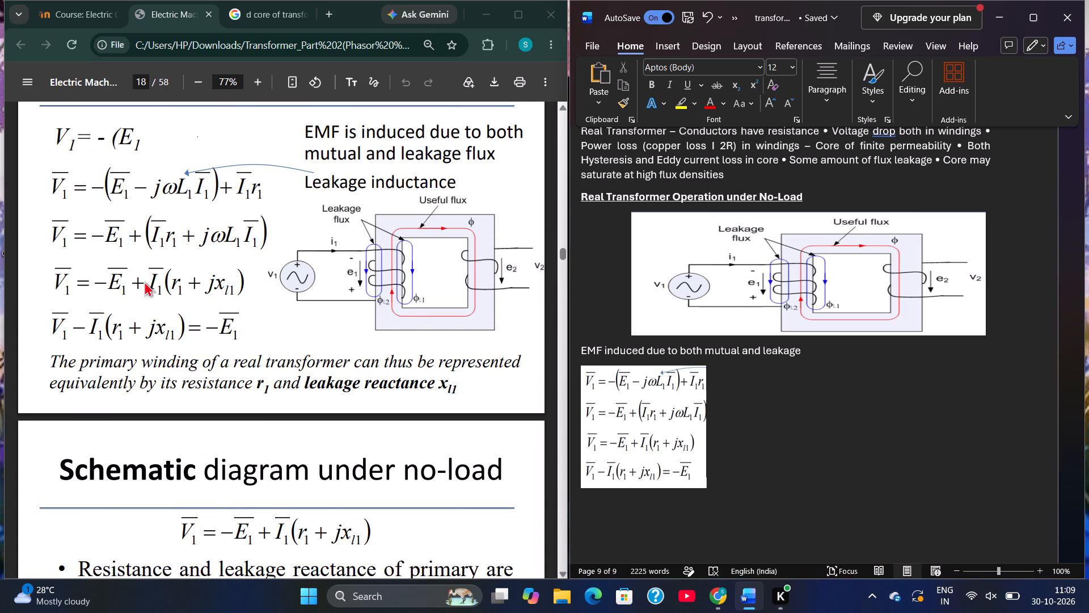
{"action": "scroll", "coordinate": [176, 379], "scroll_direction": "down", "scroll_amount": 1}
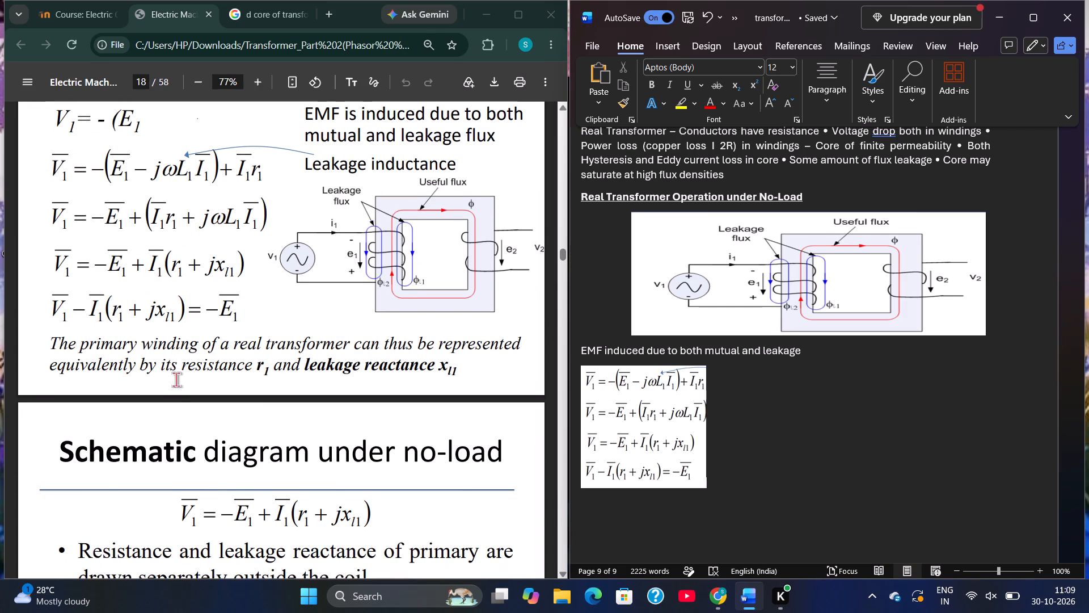
Copy the PDF's italic sentence on representing the primary winding by resistance and leakage reactance, and paste it after the Word equations picture.
{"action": "scroll", "coordinate": [176, 379], "scroll_direction": "down", "scroll_amount": 2}
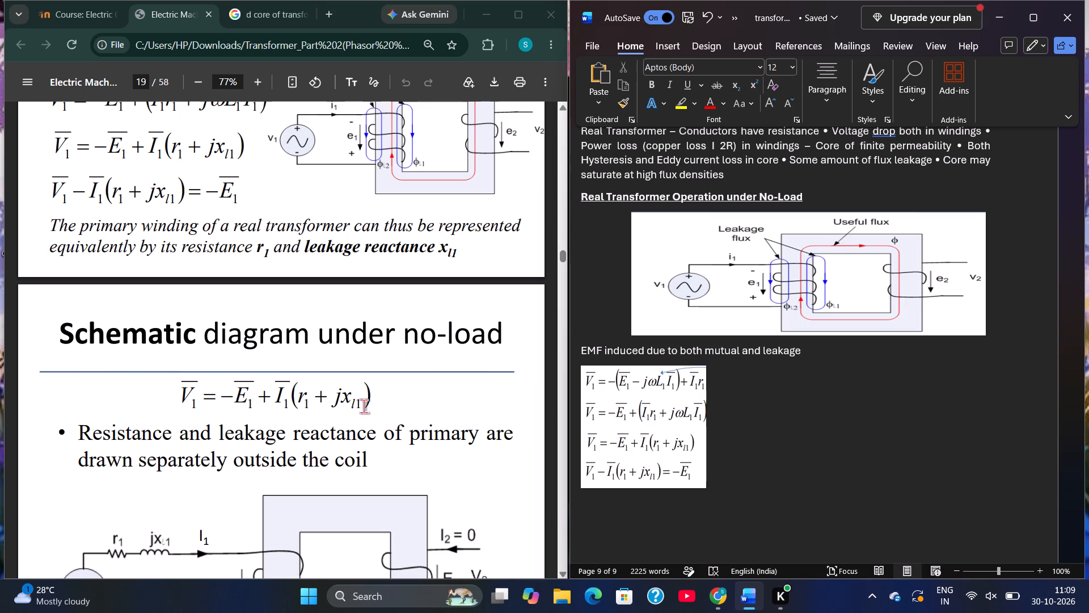
{"action": "scroll", "coordinate": [364, 406], "scroll_direction": "down", "scroll_amount": 2}
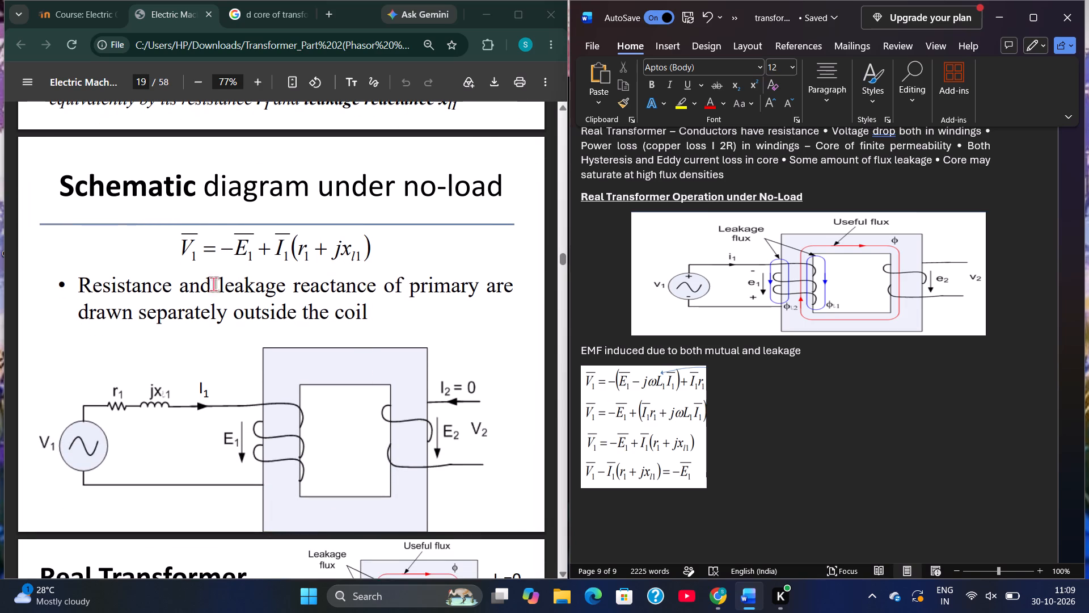
{"action": "scroll", "coordinate": [209, 271], "scroll_direction": "up", "scroll_amount": 1}
{"action": "scroll", "coordinate": [112, 237], "scroll_direction": "up", "scroll_amount": 1}
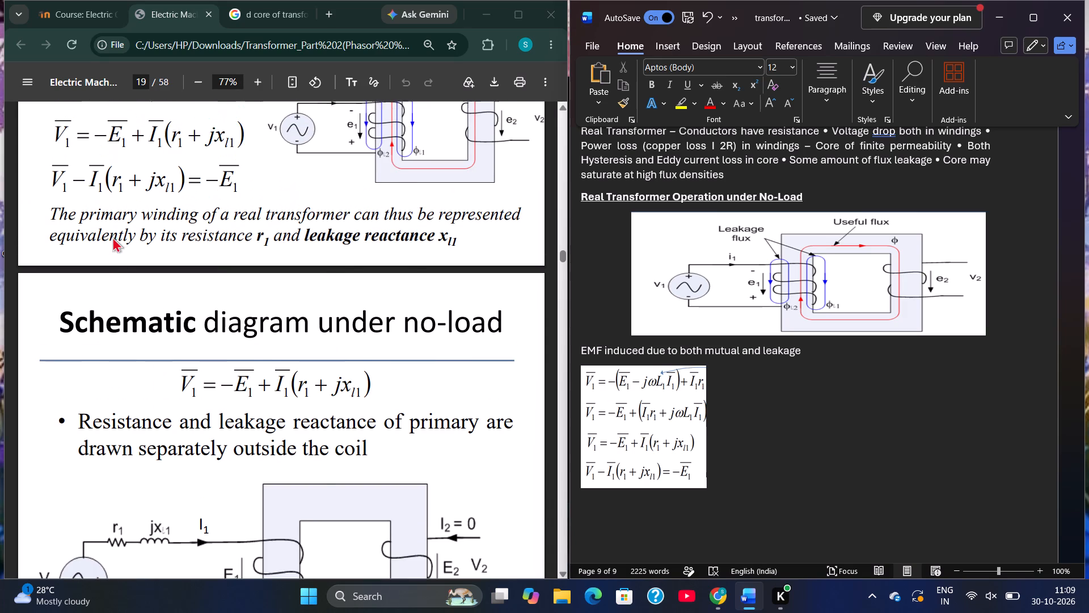
{"action": "scroll", "coordinate": [112, 237], "scroll_direction": "up", "scroll_amount": 1}
{"action": "left_click_drag", "start_coordinate": [53, 224], "coordinate": [461, 246]}
{"action": "key", "text": "ctrl+c"}
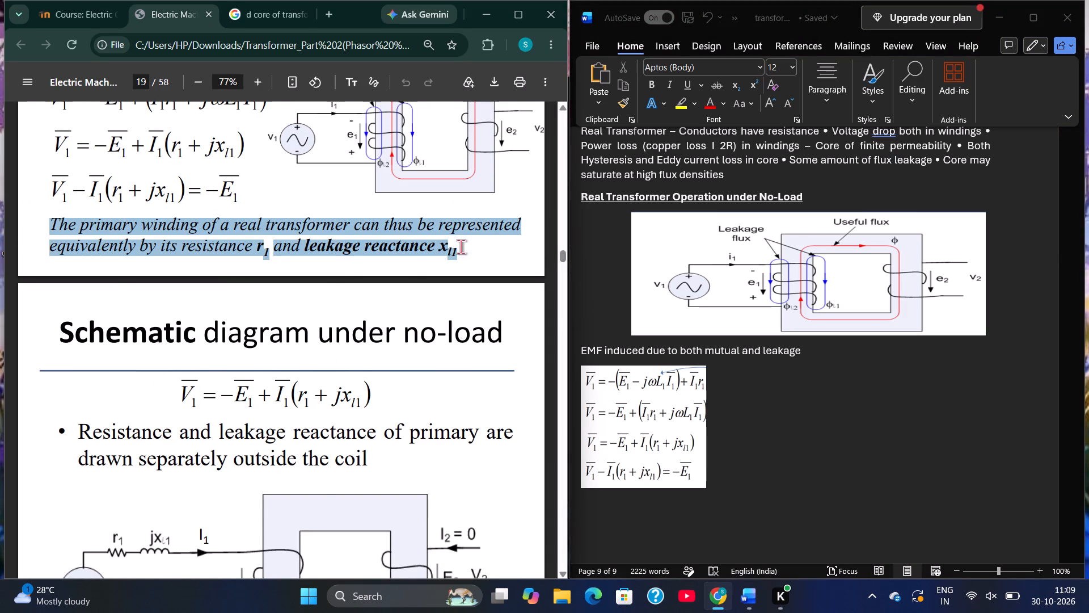
{"action": "left_click", "coordinate": [730, 388]}
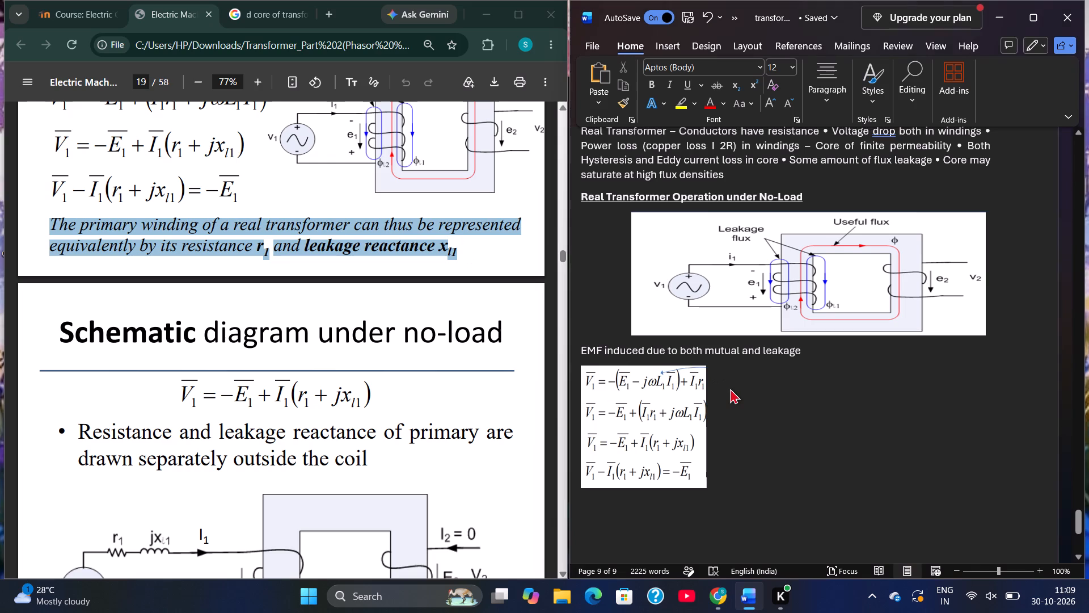
{"action": "key", "text": "ctrl+v"}
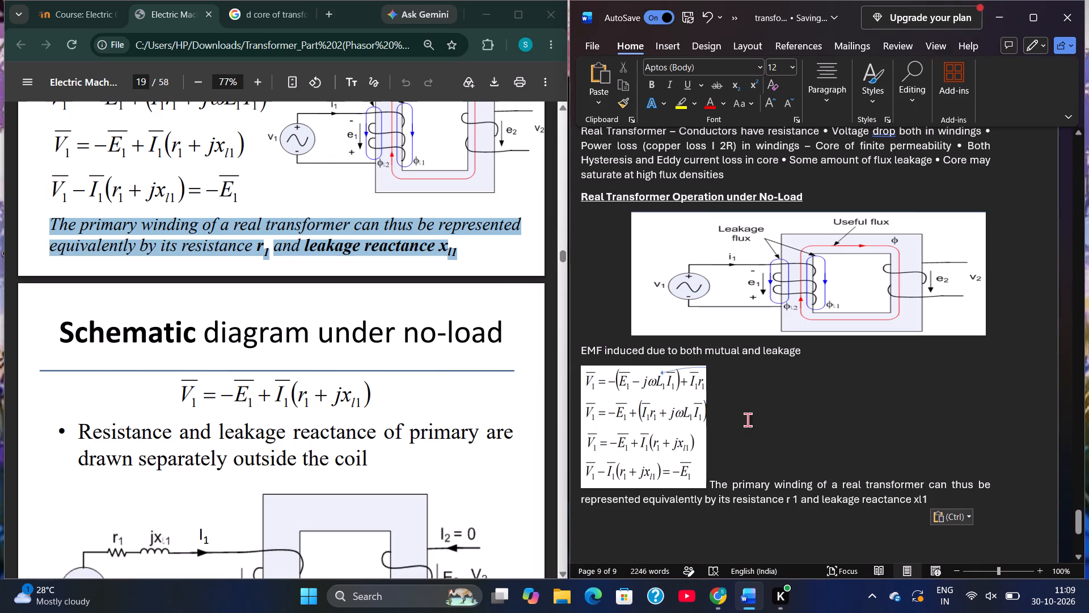
Correct the symbols in the pasted sentence by closing the gap in "r1" and capitalising the reactance symbol as "Xl1".
{"action": "left_click", "coordinate": [795, 498]}
{"action": "key", "text": "BackSpace"}
{"action": "key", "text": "Right"}
{"action": "key", "text": "Right"}
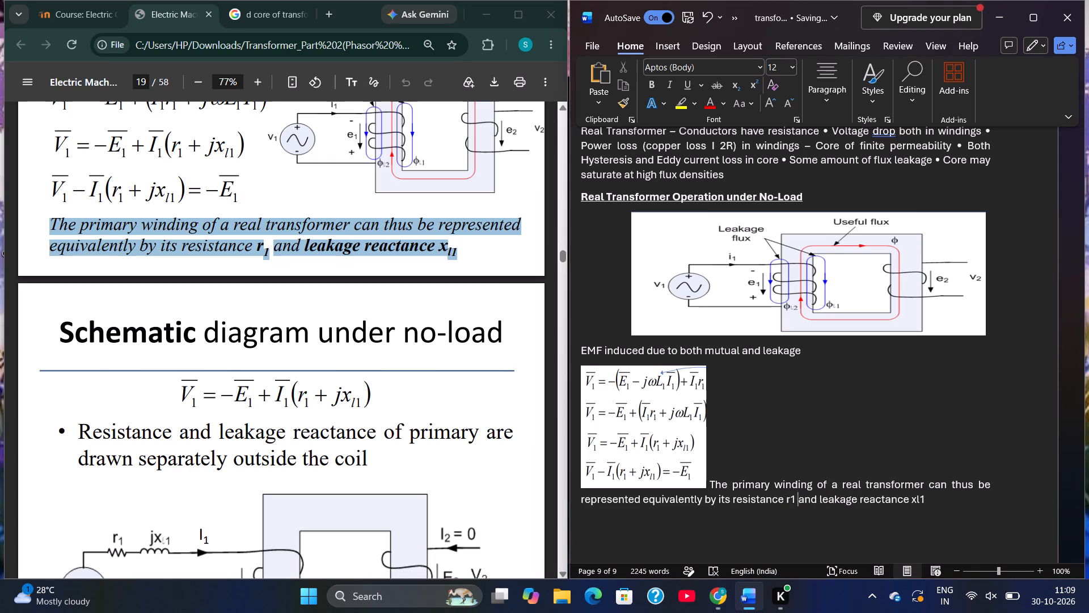
{"action": "key", "text": "Right"}
{"action": "key", "text": "Right"}
{"action": "key", "text": "Right"}
{"action": "key", "text": "Right"}
{"action": "key", "text": "Right"}
{"action": "key", "text": "Right"}
{"action": "key", "text": "Right"}
{"action": "key", "text": "Right"}
{"action": "key", "text": "Right"}
{"action": "key", "text": "Right"}
{"action": "key", "text": "Right"}
{"action": "key", "text": "Right"}
{"action": "key", "text": "Right"}
{"action": "key", "text": "Right"}
{"action": "key", "text": "Right"}
{"action": "key", "text": "Right"}
{"action": "key", "text": "Right"}
{"action": "key", "text": "Right"}
{"action": "key", "text": "Right"}
{"action": "key", "text": "Right"}
{"action": "key", "text": "Right"}
{"action": "key", "text": "Right"}
{"action": "key", "text": "Right"}
{"action": "key", "text": "BackSpace"}
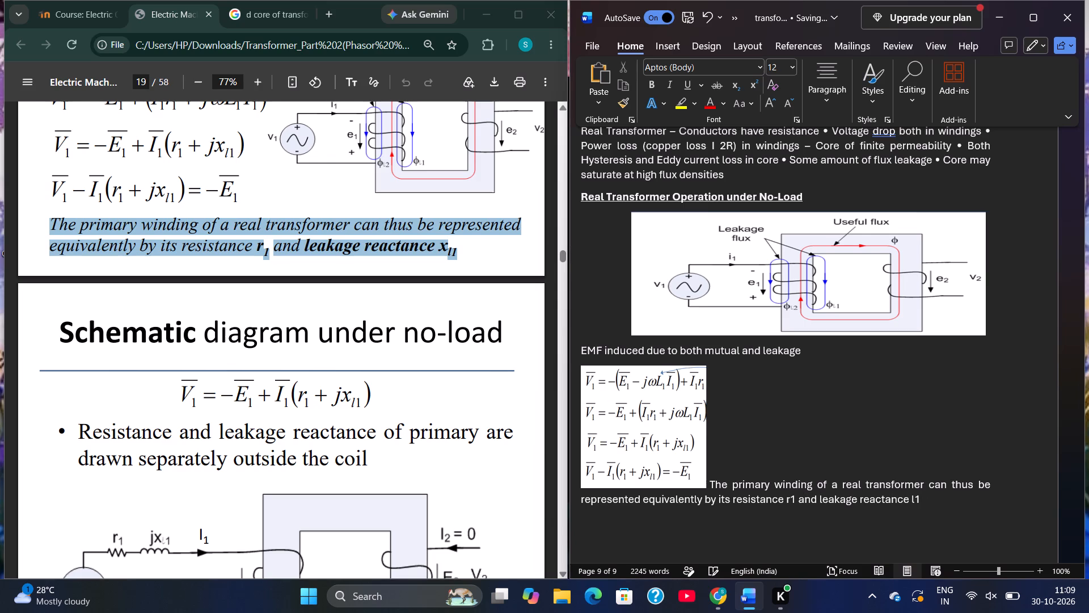
{"action": "key", "text": "x"}
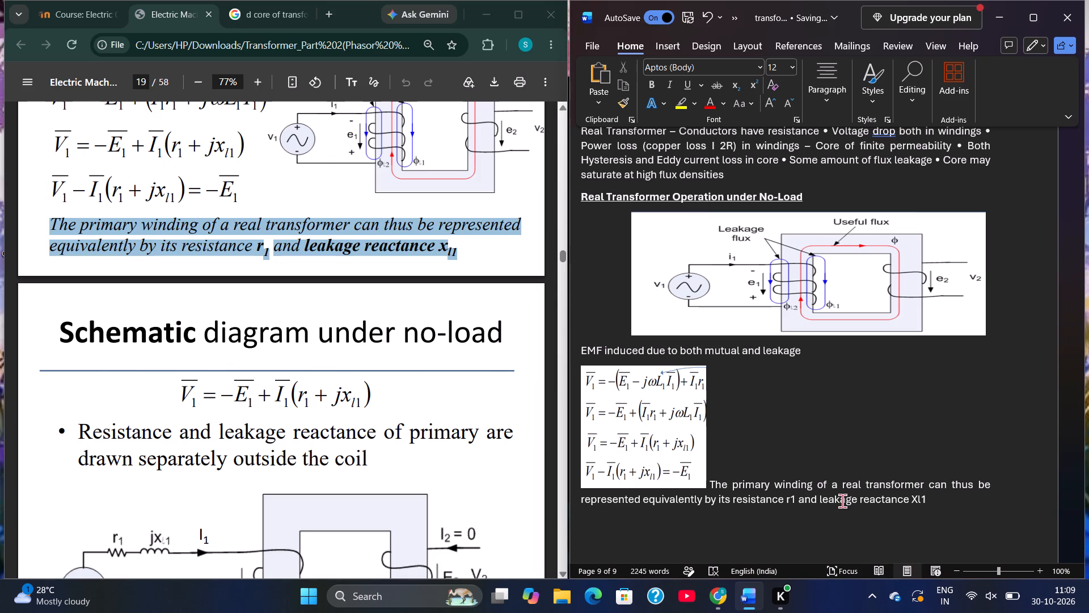
{"action": "key", "text": "Right"}
{"action": "key", "text": "Right"}
Copy the bullet "Resistance and leakage reactance of primary are drawn separately outside the coil" from PDF page 19 into a new Word paragraph.
{"action": "key", "text": "Return"}
{"action": "scroll", "coordinate": [986, 481], "scroll_direction": "down", "scroll_amount": 1}
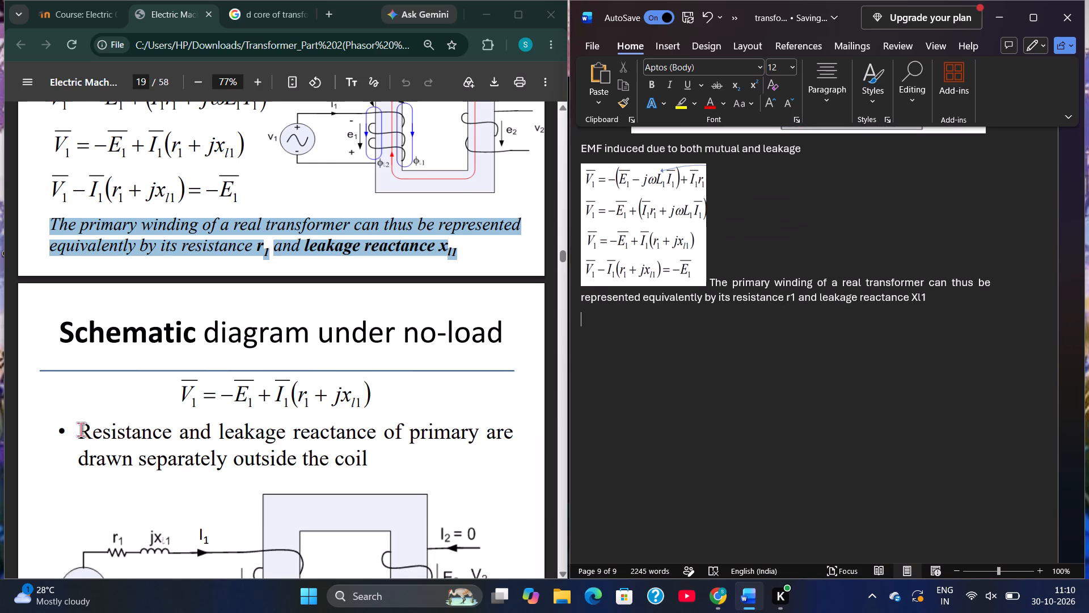
{"action": "left_click_drag", "start_coordinate": [81, 429], "coordinate": [384, 451]}
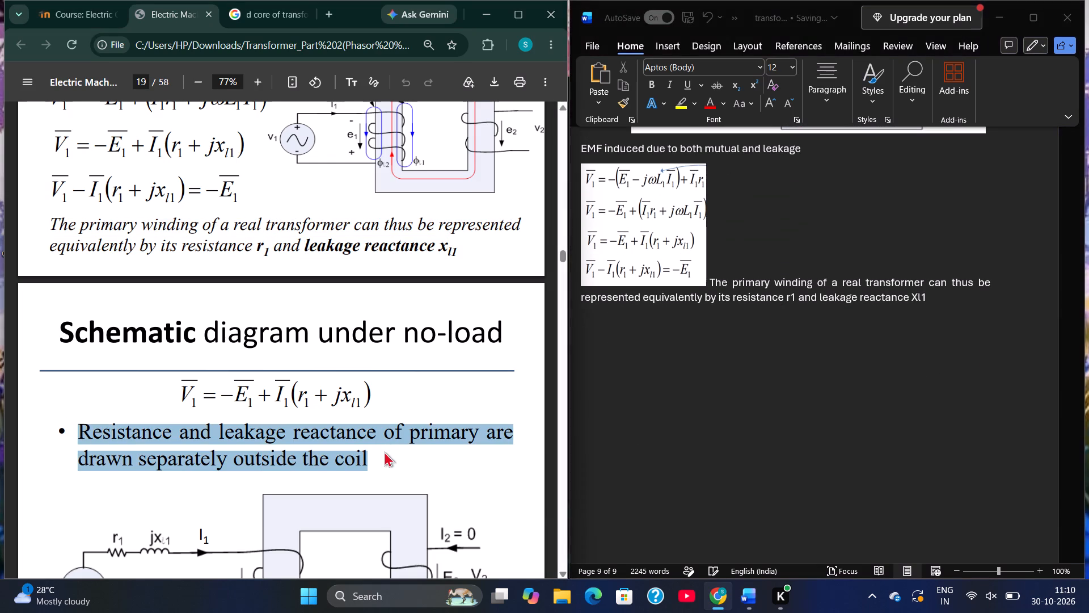
{"action": "key", "text": "ctrl+c"}
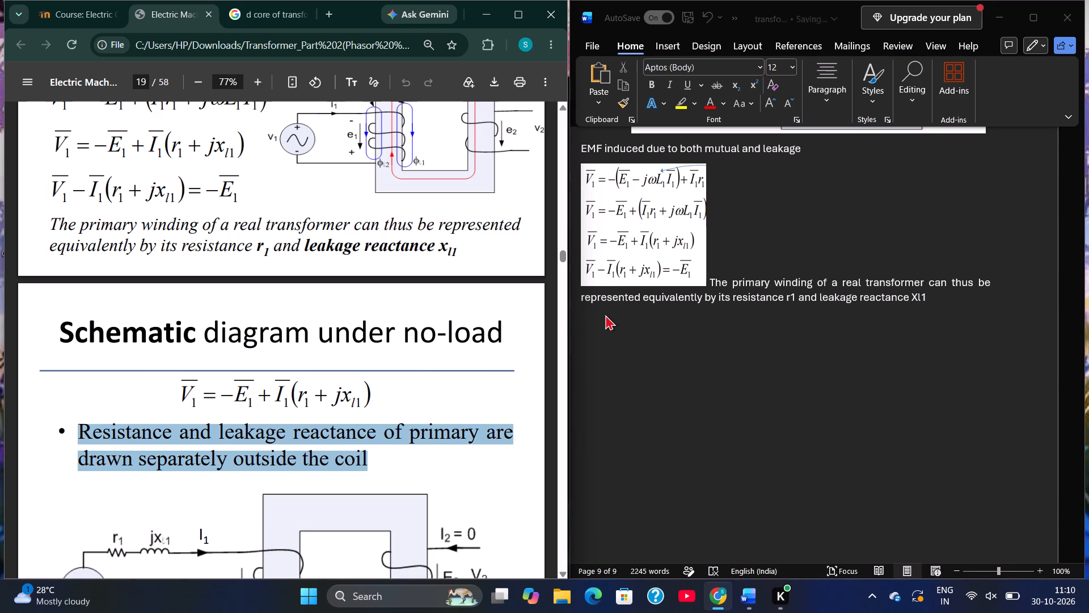
{"action": "left_click", "coordinate": [605, 314]}
{"action": "key", "text": "ctrl+v"}
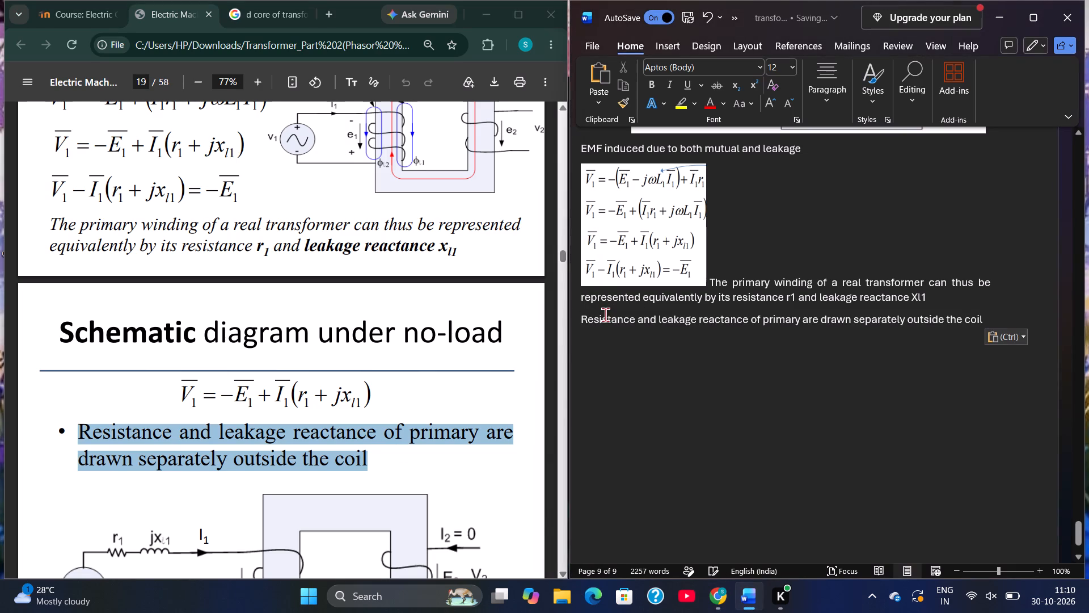
Capture a rectangular screenshot of the no-load schematic circuit diagram on PDF page 19.
{"action": "scroll", "coordinate": [385, 396], "scroll_direction": "down", "scroll_amount": 1}
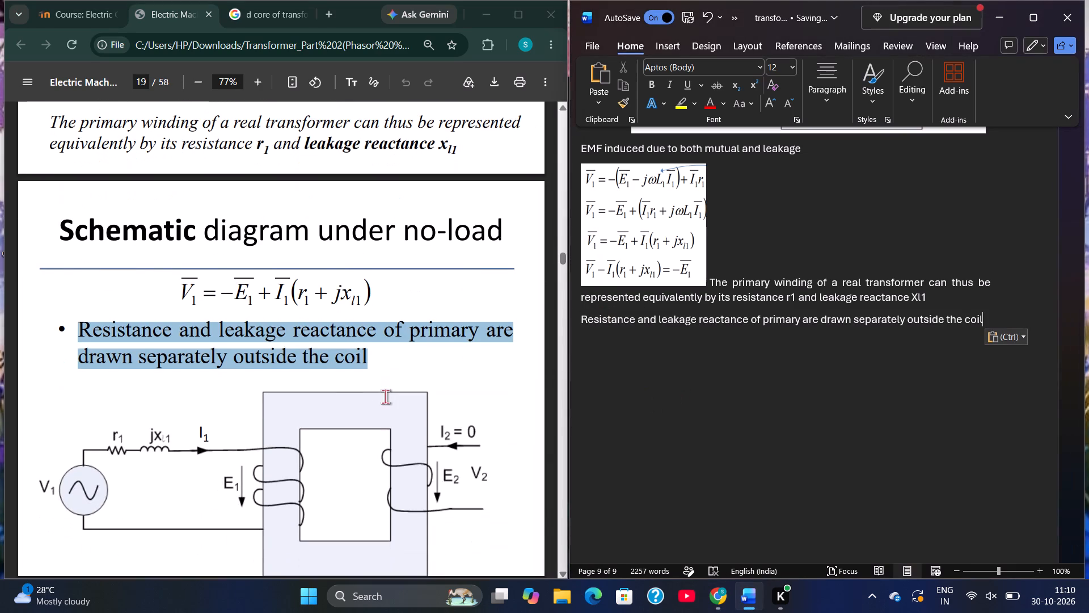
{"action": "scroll", "coordinate": [385, 396], "scroll_direction": "down", "scroll_amount": 1}
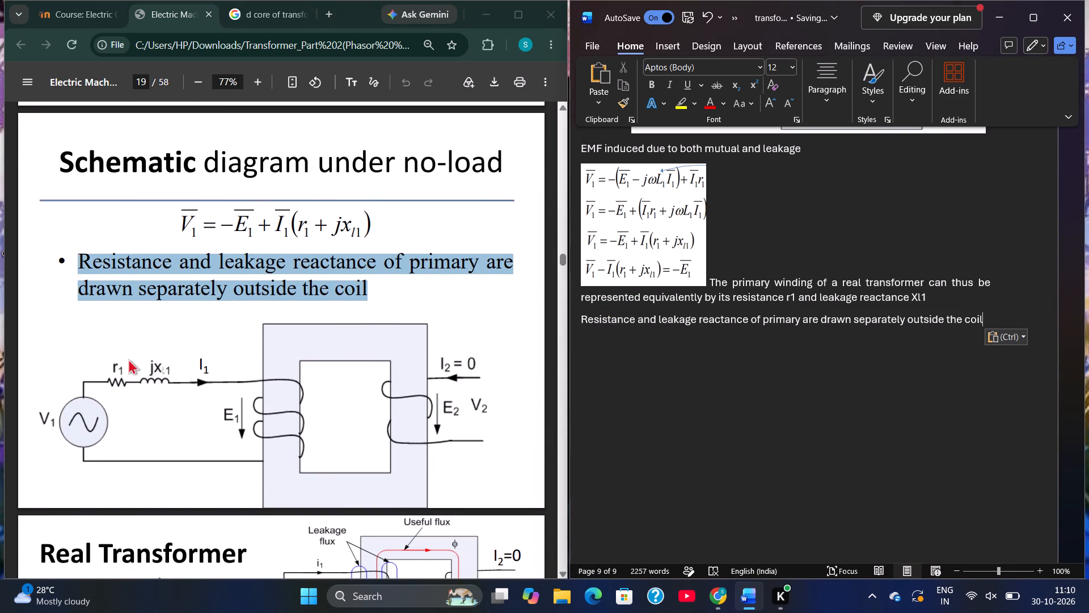
{"action": "scroll", "coordinate": [227, 408], "scroll_direction": "down", "scroll_amount": 1}
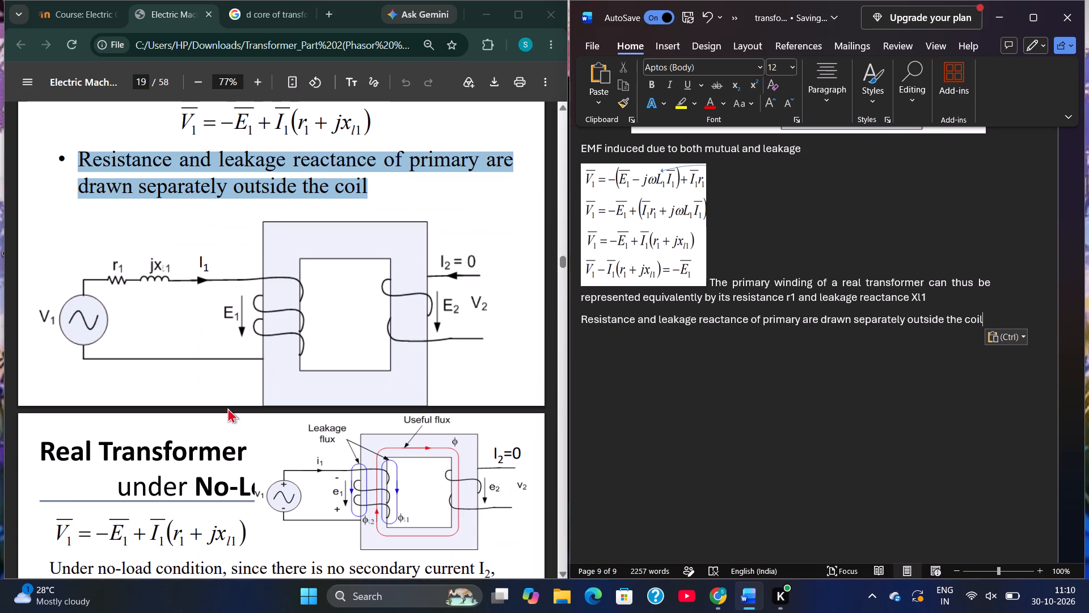
{"action": "key", "text": "shift+super+s"}
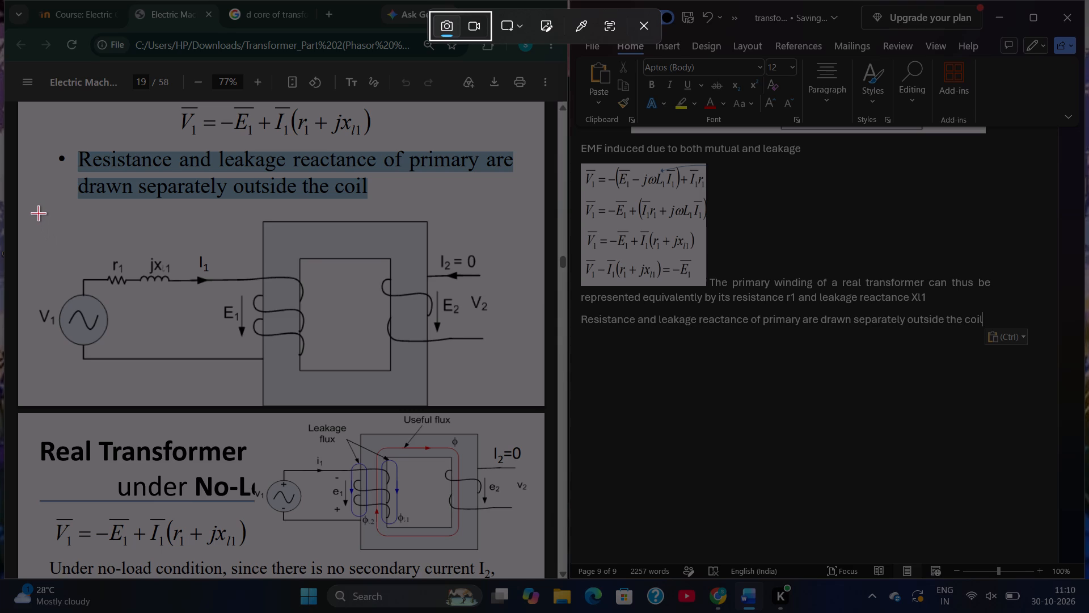
{"action": "left_click_drag", "start_coordinate": [38, 213], "coordinate": [471, 398]}
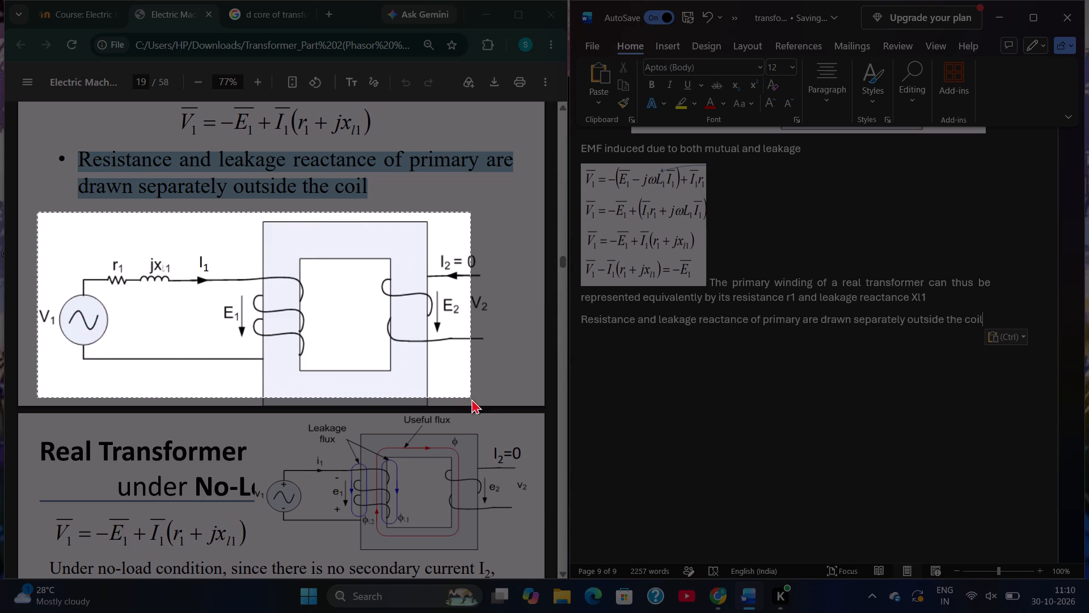
{"action": "left_click_drag", "start_coordinate": [471, 398], "coordinate": [492, 404]}
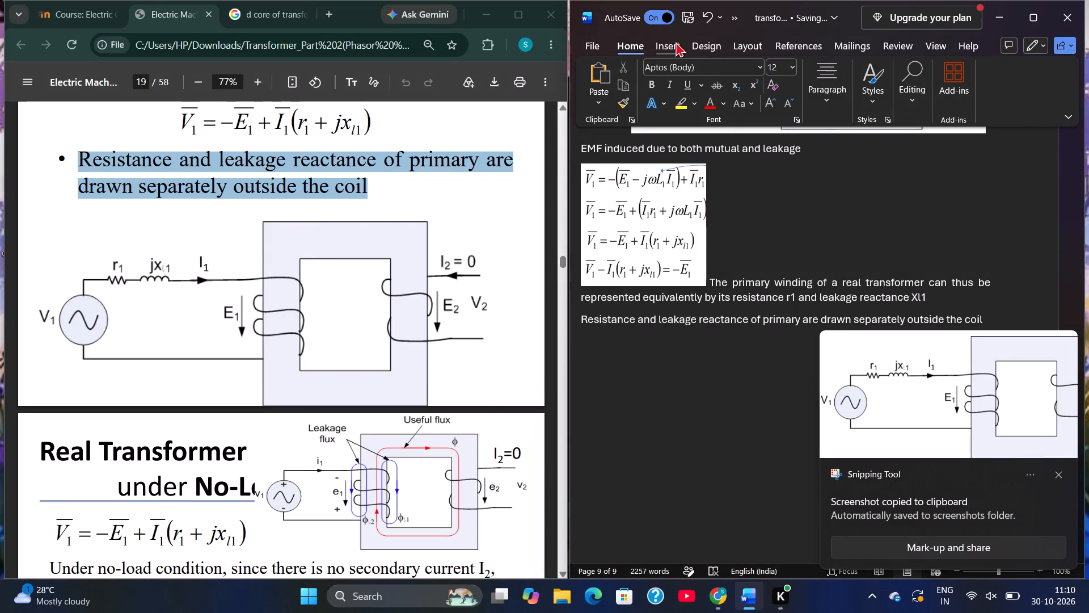
Insert the newest schematic diagram screenshot from the Gallery into the Word document after the sentence on resistance and leakage reactance.
{"action": "left_click", "coordinate": [676, 41]}
{"action": "left_click", "coordinate": [681, 99]}
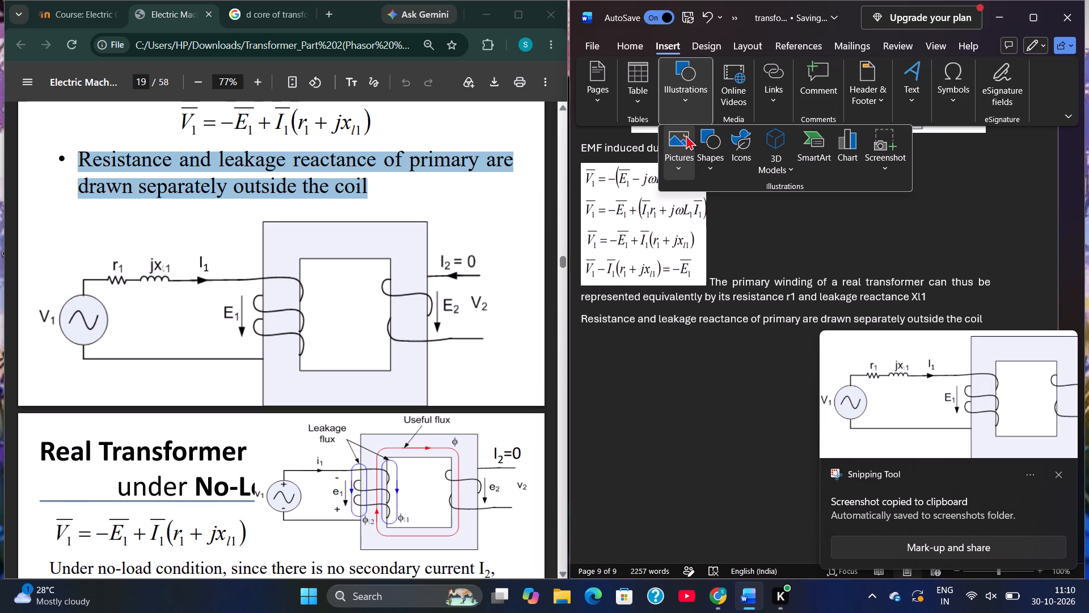
{"action": "left_click", "coordinate": [686, 135]}
{"action": "left_click", "coordinate": [710, 220]}
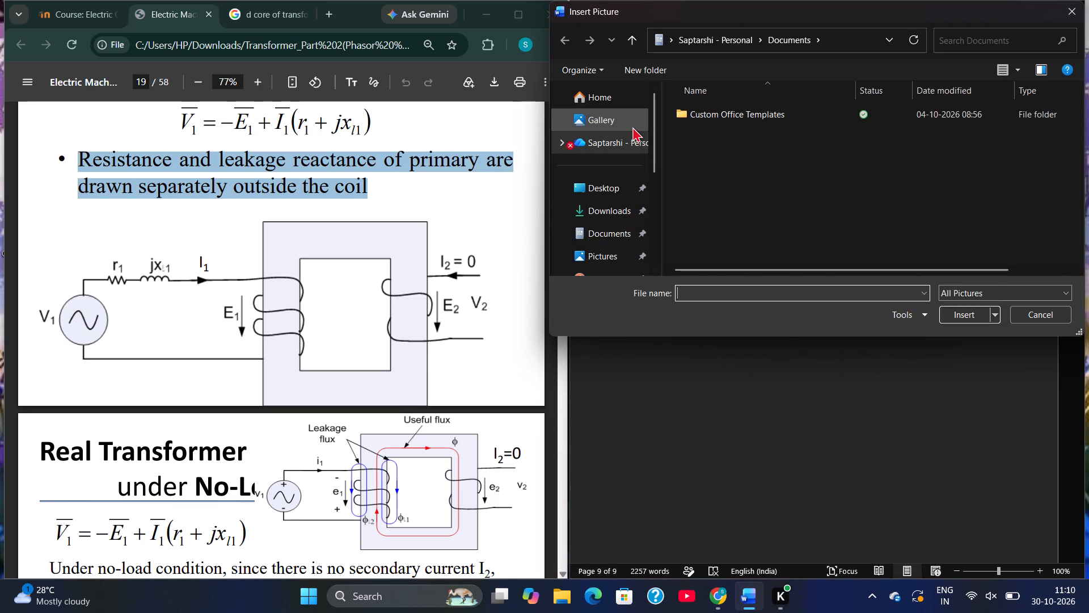
{"action": "left_click", "coordinate": [632, 127]}
{"action": "left_click", "coordinate": [736, 138]}
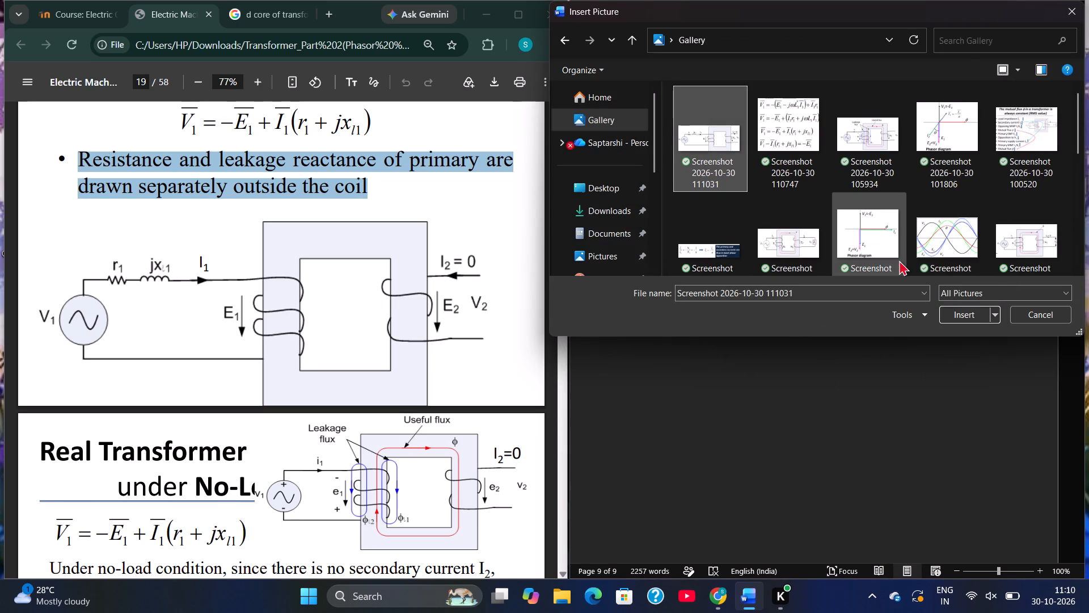
{"action": "left_click", "coordinate": [963, 312]}
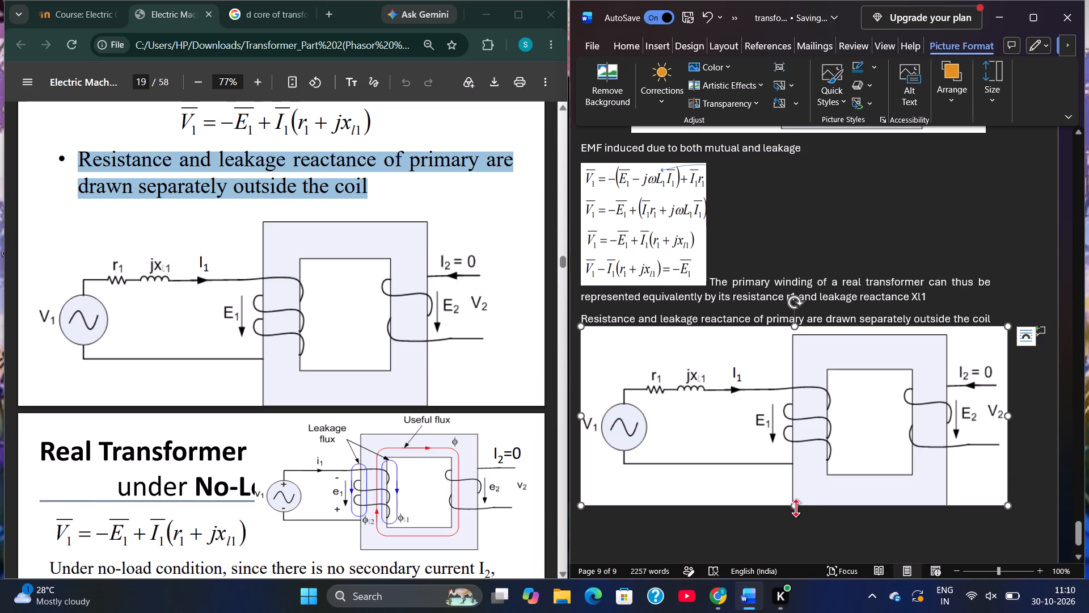
Reduce the schematic picture to a little under 60% of its height, widen it by about a tenth, and deselect it.
{"action": "left_click_drag", "start_coordinate": [796, 507], "coordinate": [812, 430]}
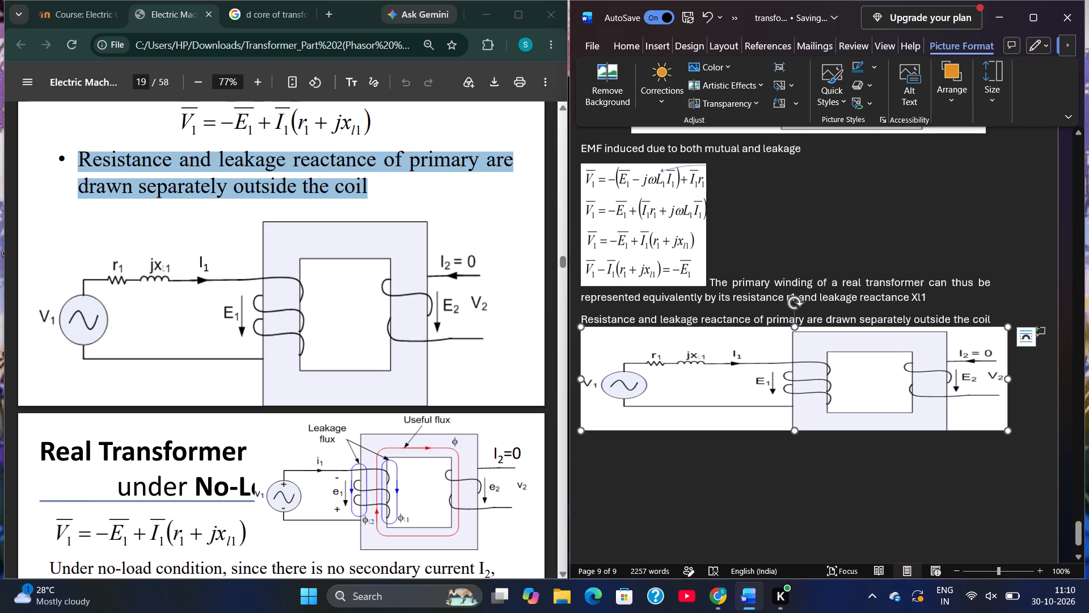
{"action": "left_click_drag", "start_coordinate": [1008, 376], "coordinate": [1048, 371]}
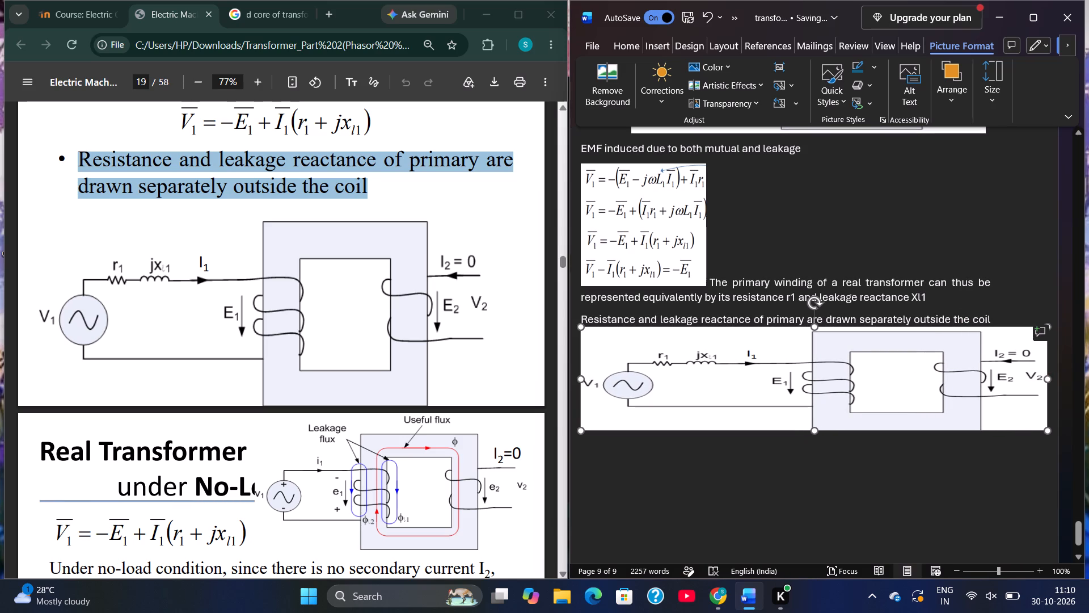
{"action": "left_click", "coordinate": [936, 460]}
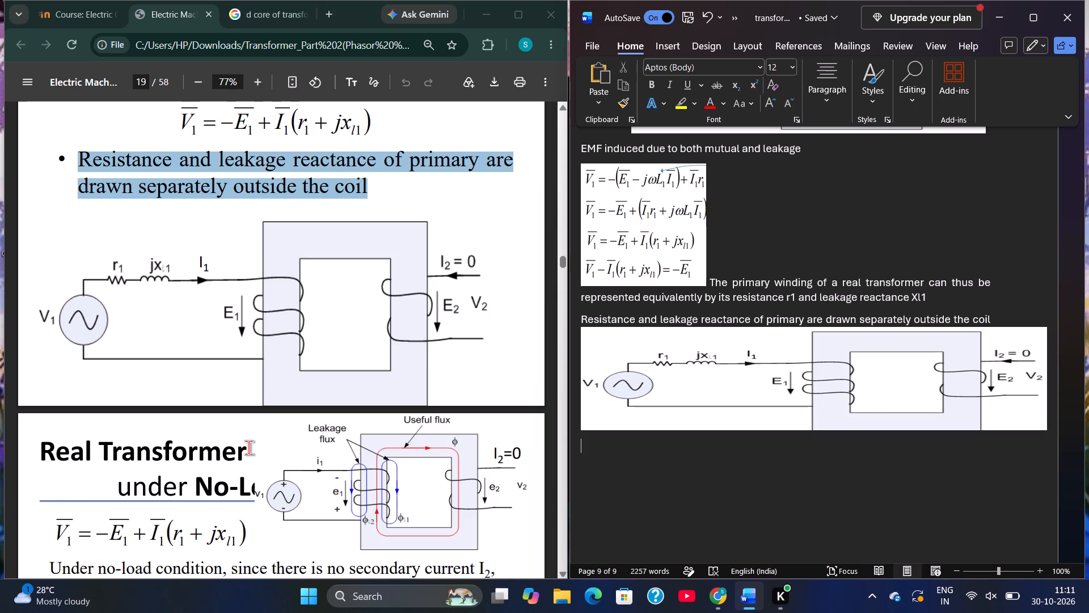
Review PDF pages 19 and 20 on the no-load schematic diagram and the real transformer's primary current under no-load.
{"action": "scroll", "coordinate": [248, 447], "scroll_direction": "down", "scroll_amount": 2}
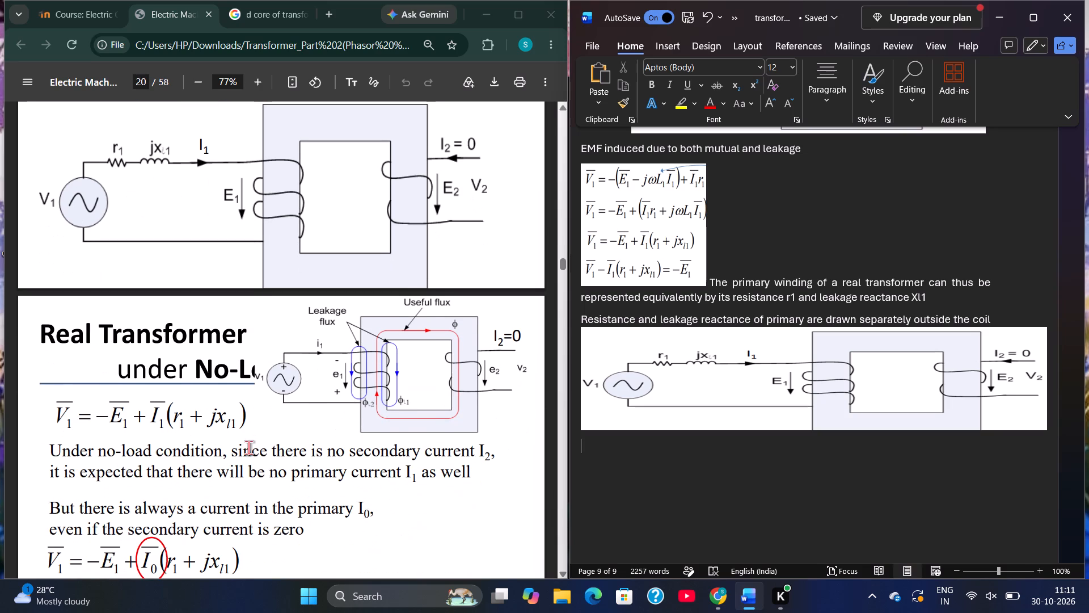
{"action": "scroll", "coordinate": [248, 447], "scroll_direction": "down", "scroll_amount": 1}
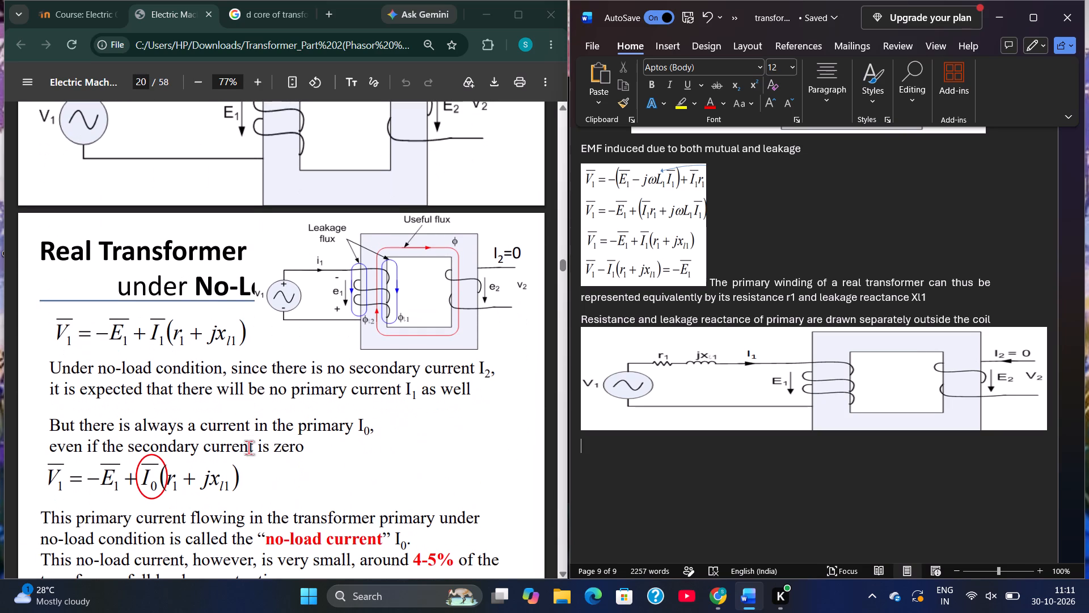
{"action": "scroll", "coordinate": [248, 447], "scroll_direction": "up", "scroll_amount": 3}
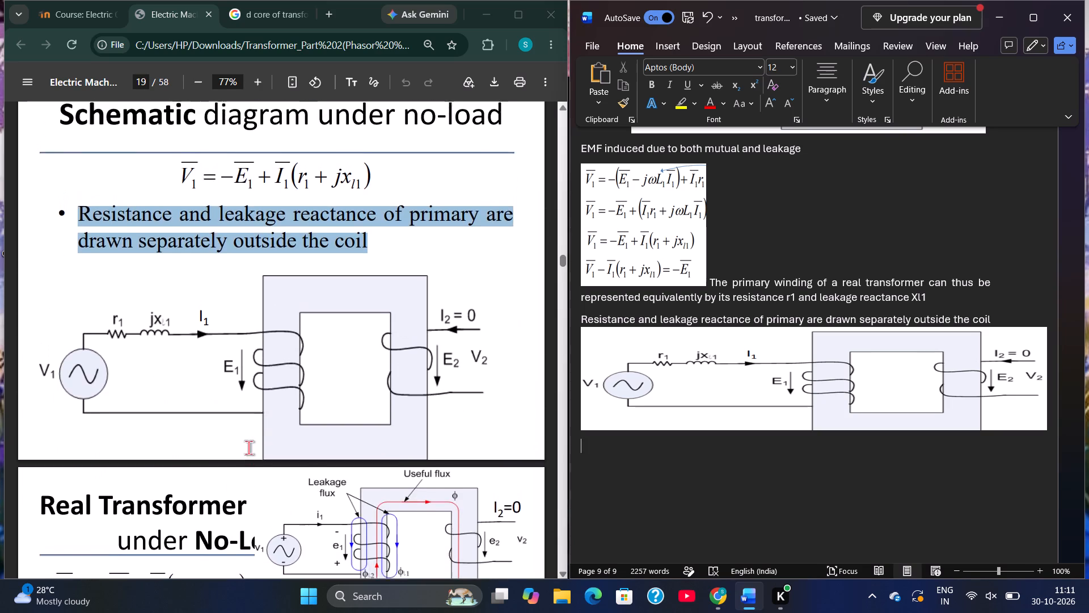
{"action": "scroll", "coordinate": [248, 447], "scroll_direction": "up", "scroll_amount": 1}
{"action": "scroll", "coordinate": [738, 368], "scroll_direction": "down", "scroll_amount": 2}
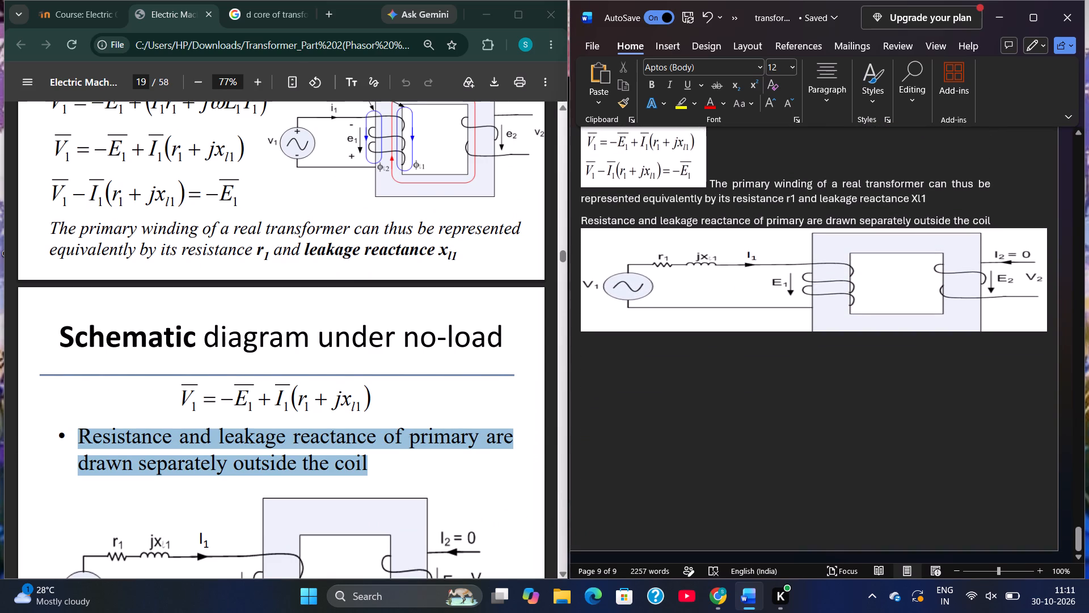
{"action": "scroll", "coordinate": [397, 430], "scroll_direction": "down", "scroll_amount": 4}
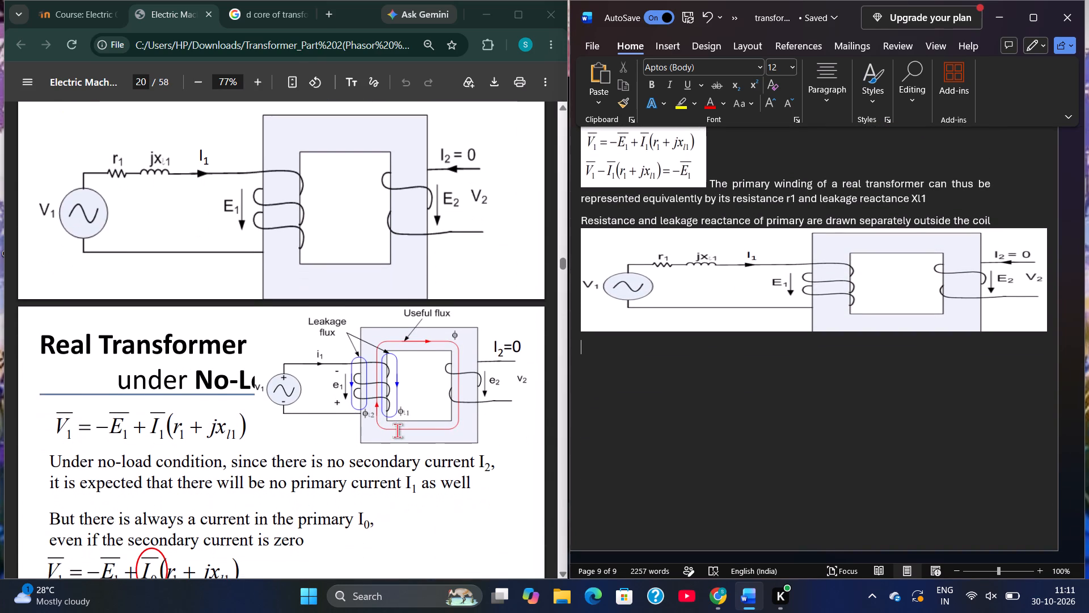
{"action": "scroll", "coordinate": [397, 430], "scroll_direction": "down", "scroll_amount": 1}
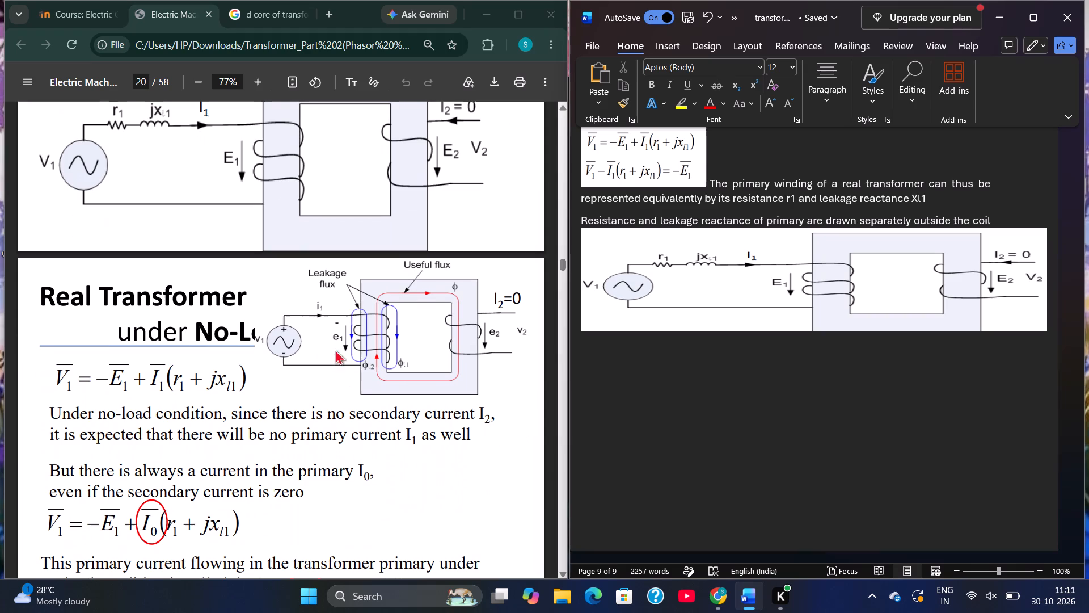
Copy the two statements on secondary current I2 and primary current I0 from PDF page 20 into Word below the schematic, ending with a period.
{"action": "scroll", "coordinate": [280, 406], "scroll_direction": "down", "scroll_amount": 1}
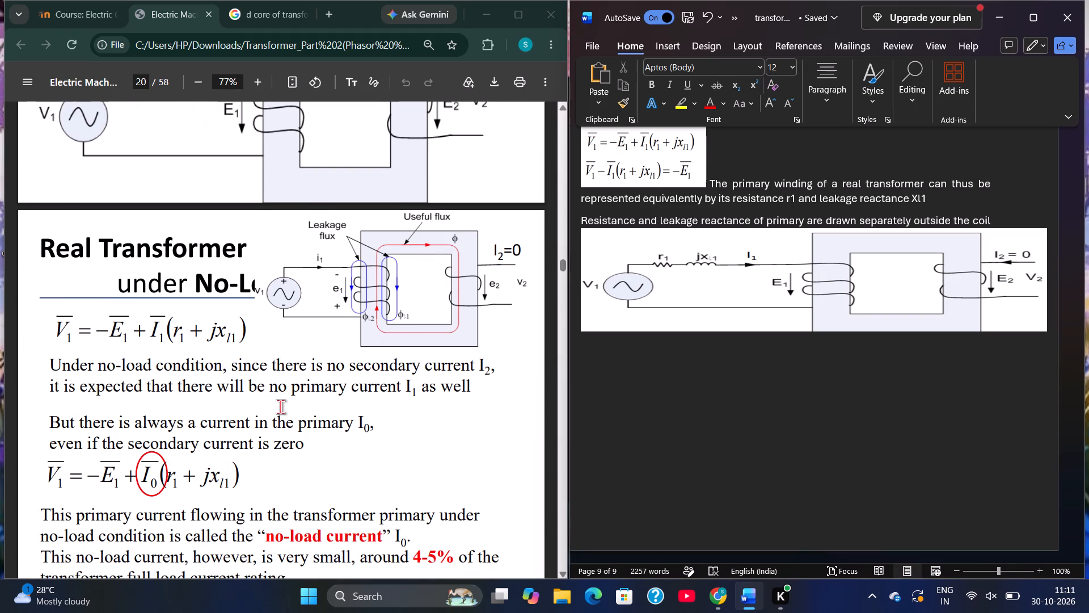
{"action": "scroll", "coordinate": [280, 406], "scroll_direction": "down", "scroll_amount": 1}
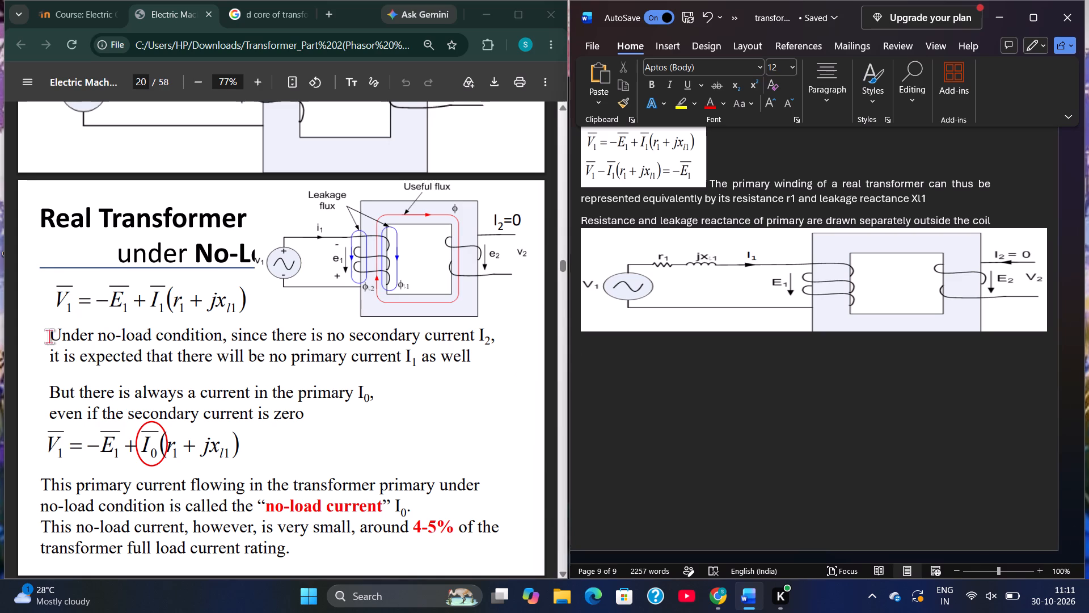
{"action": "left_click_drag", "start_coordinate": [49, 336], "coordinate": [309, 368]}
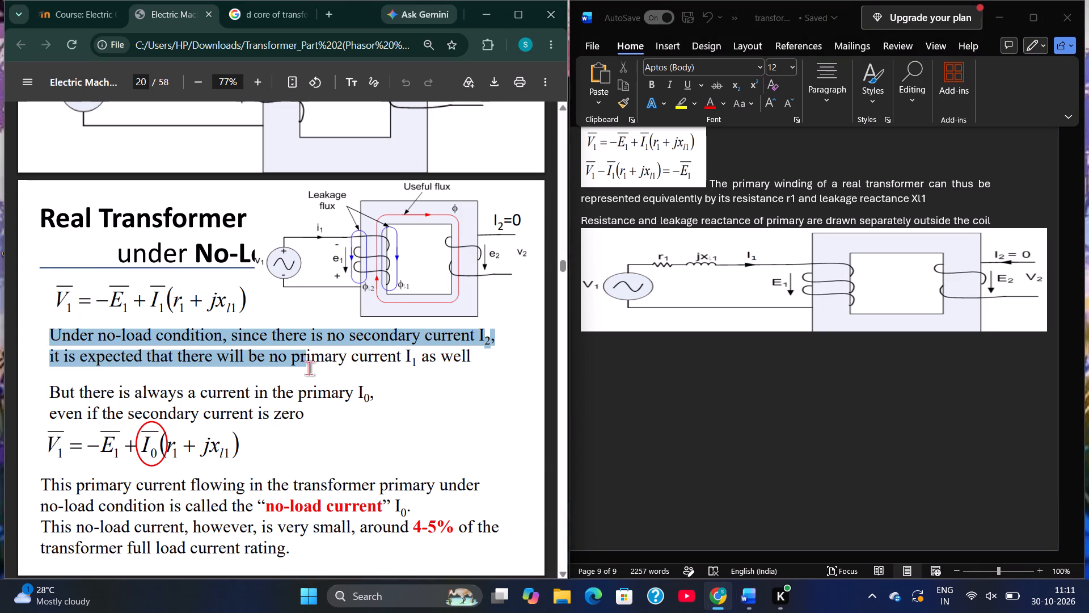
{"action": "left_click_drag", "start_coordinate": [309, 368], "coordinate": [316, 370]}
{"action": "left_click_drag", "start_coordinate": [316, 370], "coordinate": [359, 367]}
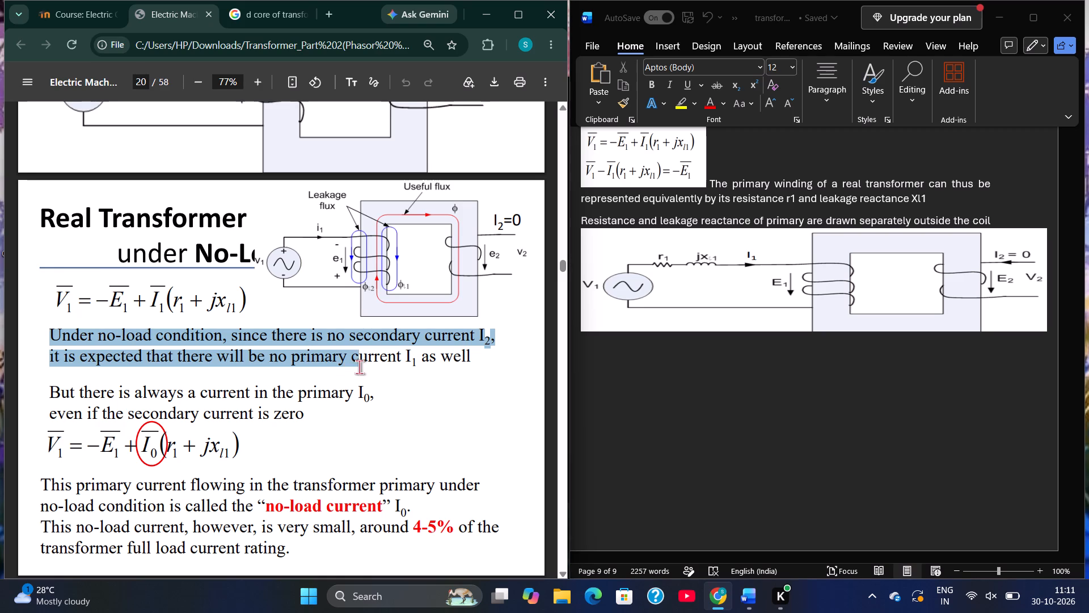
{"action": "left_click_drag", "start_coordinate": [359, 367], "coordinate": [462, 376]}
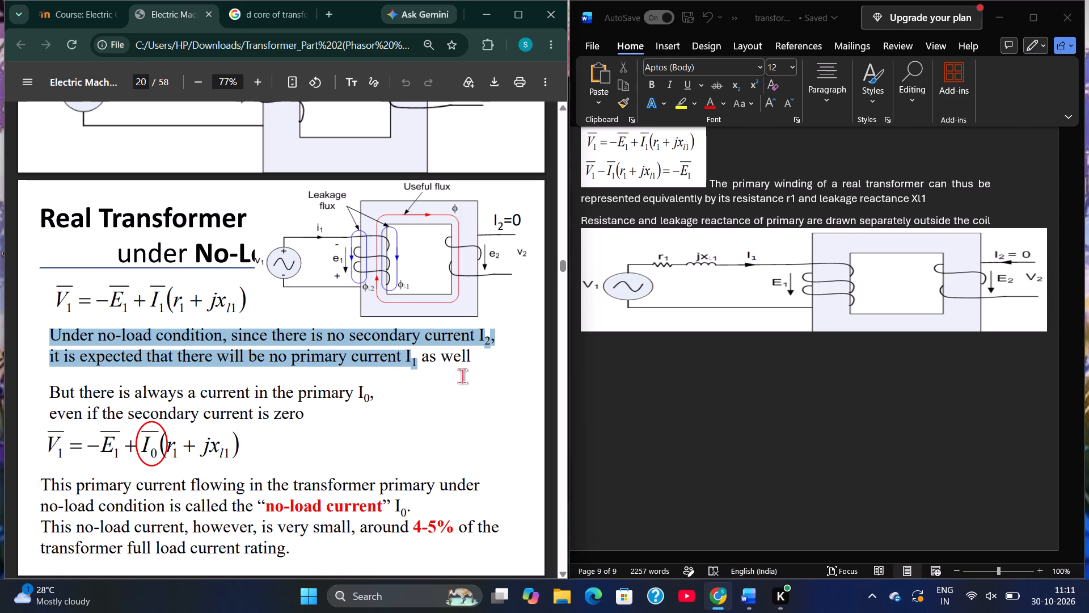
{"action": "left_click_drag", "start_coordinate": [462, 376], "coordinate": [456, 388]}
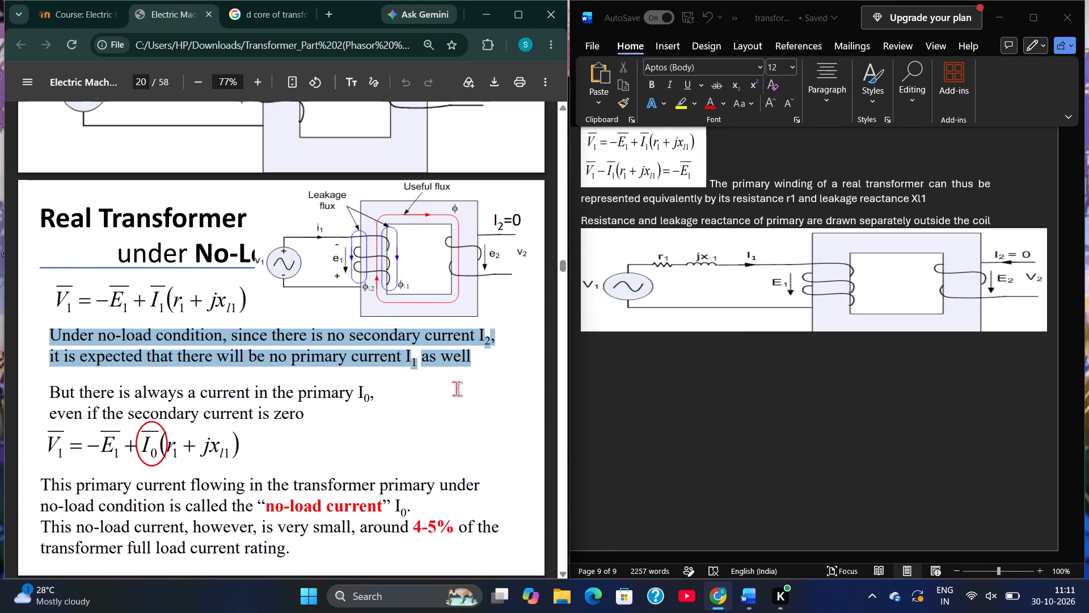
{"action": "left_click_drag", "start_coordinate": [456, 388], "coordinate": [372, 397]}
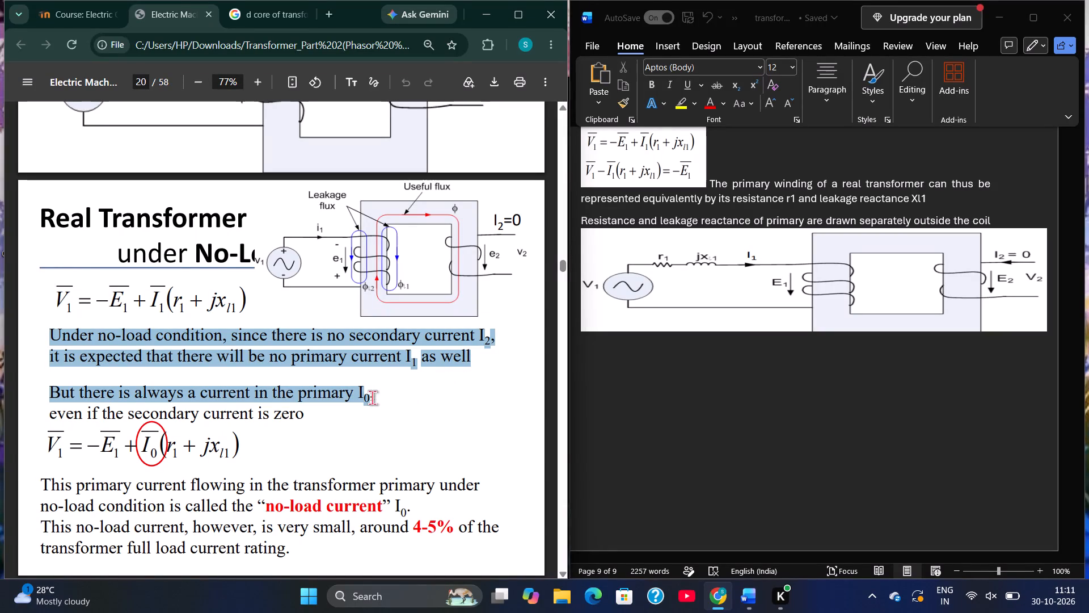
{"action": "left_click_drag", "start_coordinate": [372, 397], "coordinate": [357, 416]}
{"action": "left_click_drag", "start_coordinate": [357, 416], "coordinate": [307, 418]}
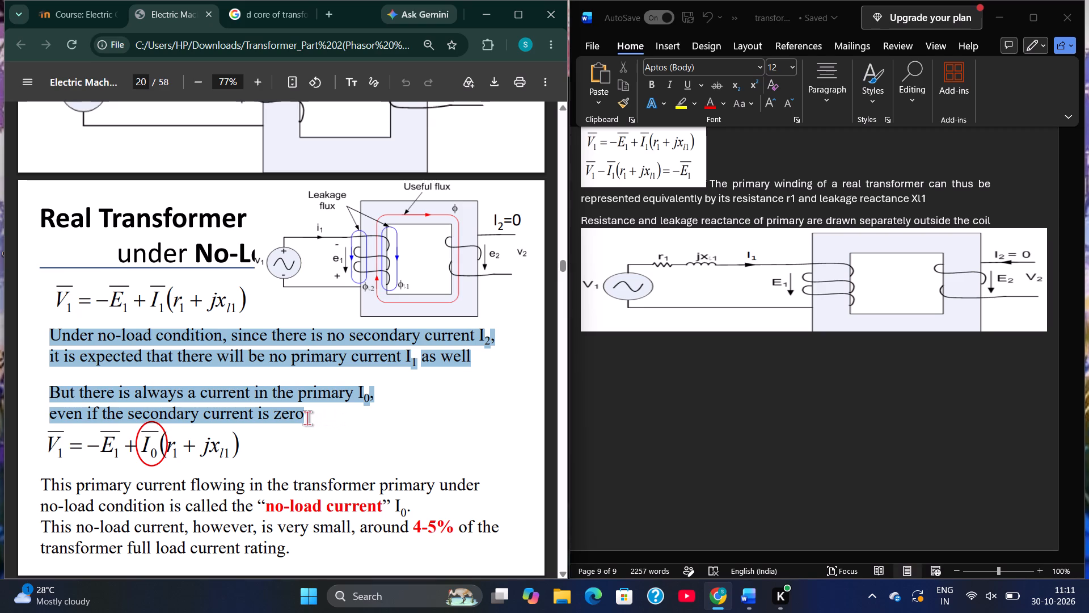
{"action": "key", "text": "ctrl+c"}
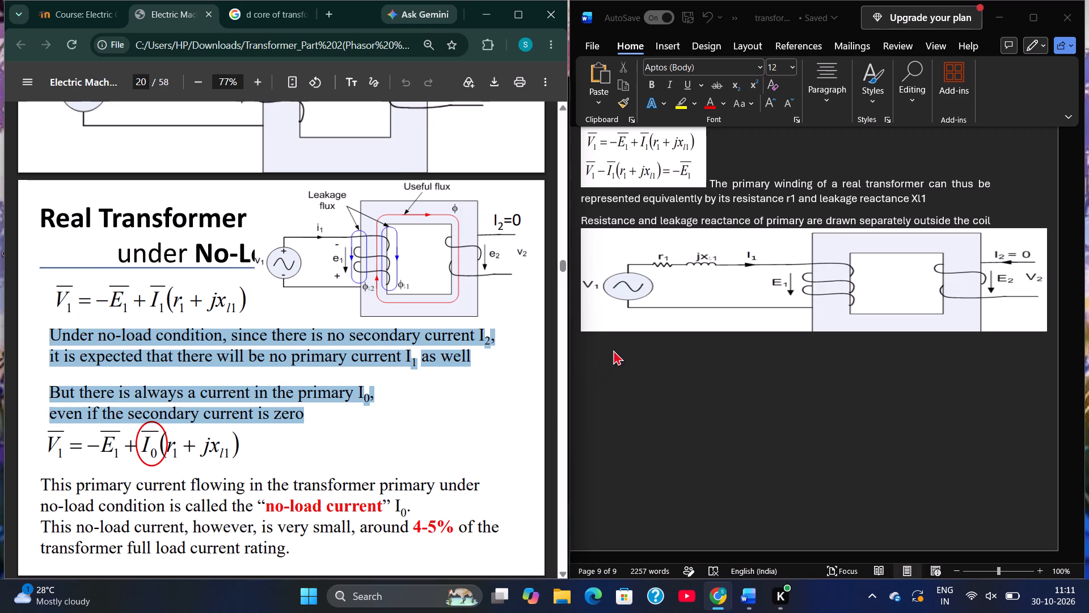
{"action": "left_click", "coordinate": [613, 350]}
{"action": "key", "text": "ctrl+v"}
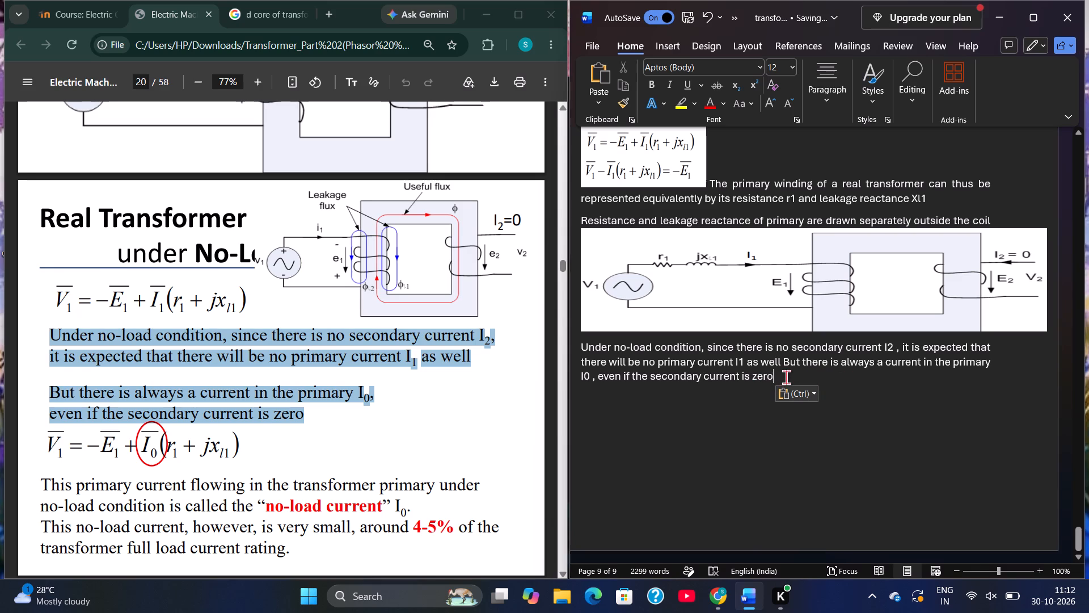
{"action": "key", "text": "period"}
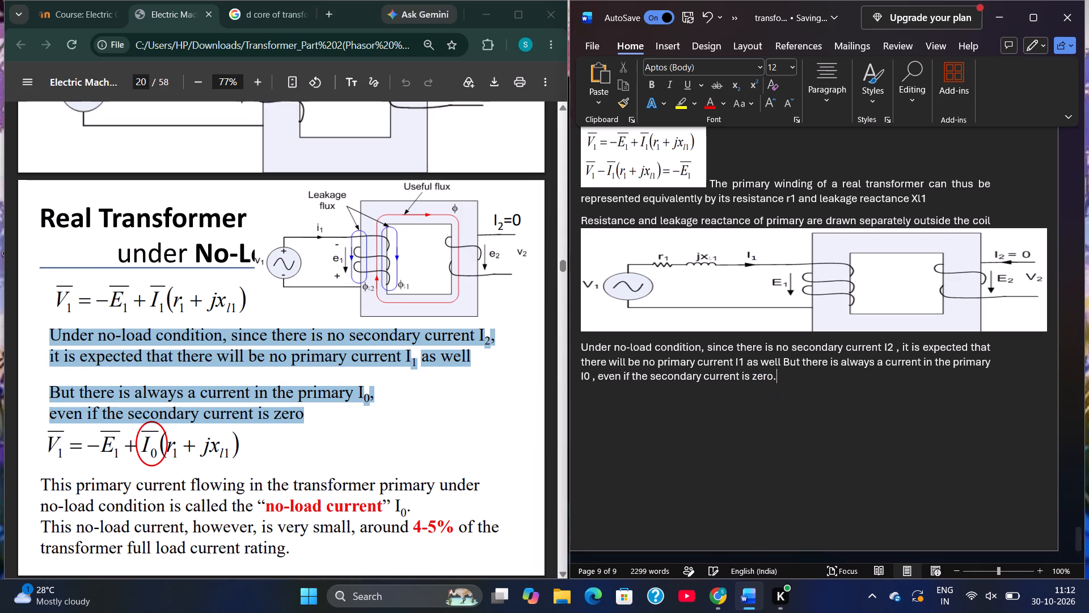
Copy the no-load voltage equation containing I0 from PDF page 20 onto a new line below the pasted paragraph in Word.
{"action": "scroll", "coordinate": [360, 506], "scroll_direction": "down", "scroll_amount": 1}
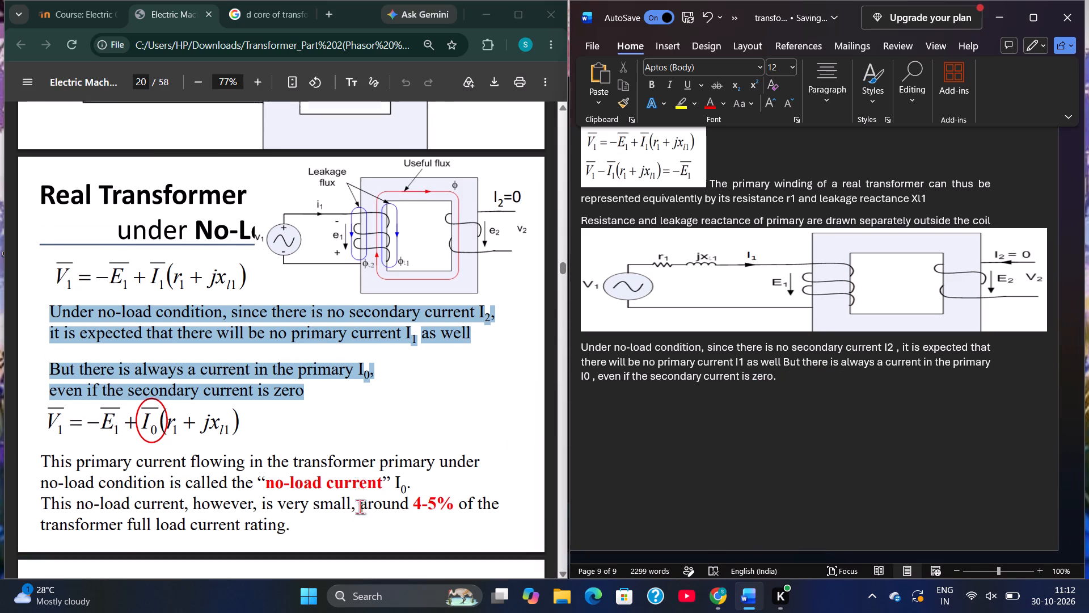
{"action": "scroll", "coordinate": [360, 506], "scroll_direction": "down", "scroll_amount": 1}
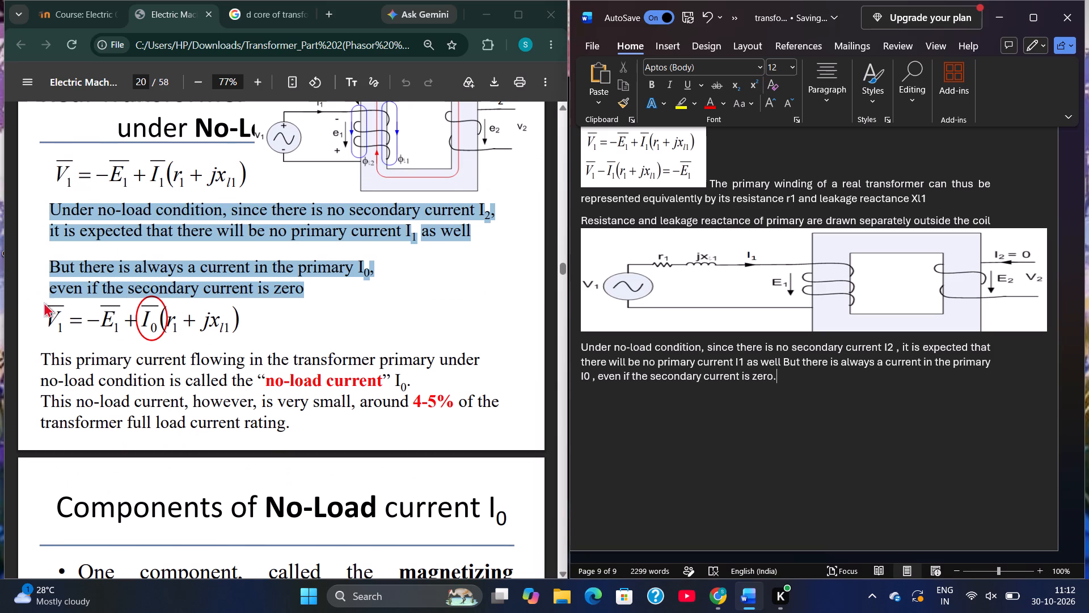
{"action": "left_click_drag", "start_coordinate": [45, 309], "coordinate": [73, 311]}
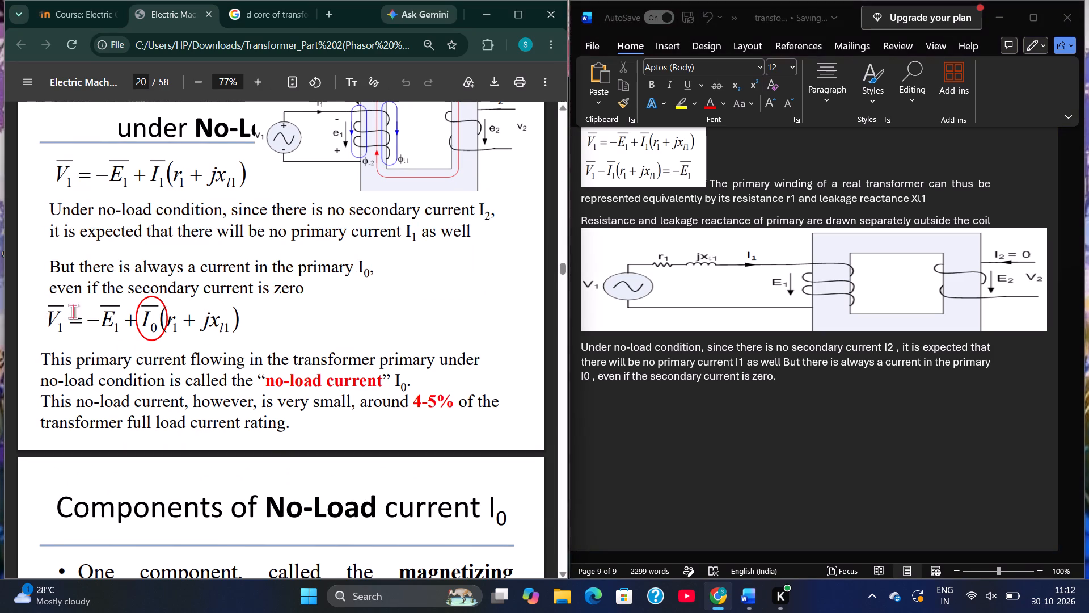
{"action": "left_click_drag", "start_coordinate": [73, 311], "coordinate": [218, 306]}
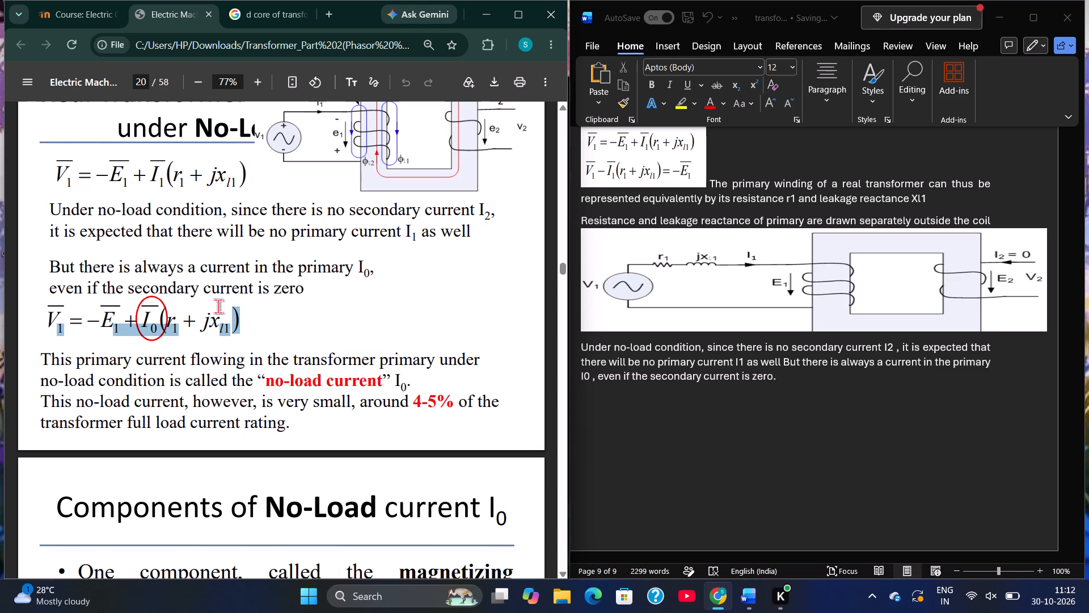
{"action": "left_click_drag", "start_coordinate": [218, 306], "coordinate": [176, 300]}
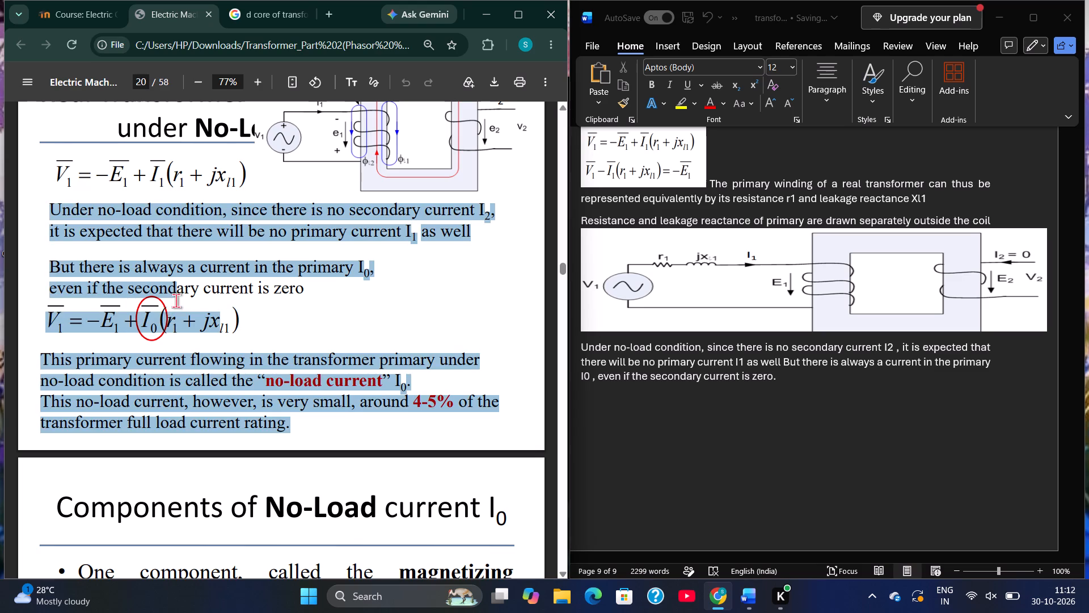
{"action": "left_click_drag", "start_coordinate": [176, 300], "coordinate": [205, 313]}
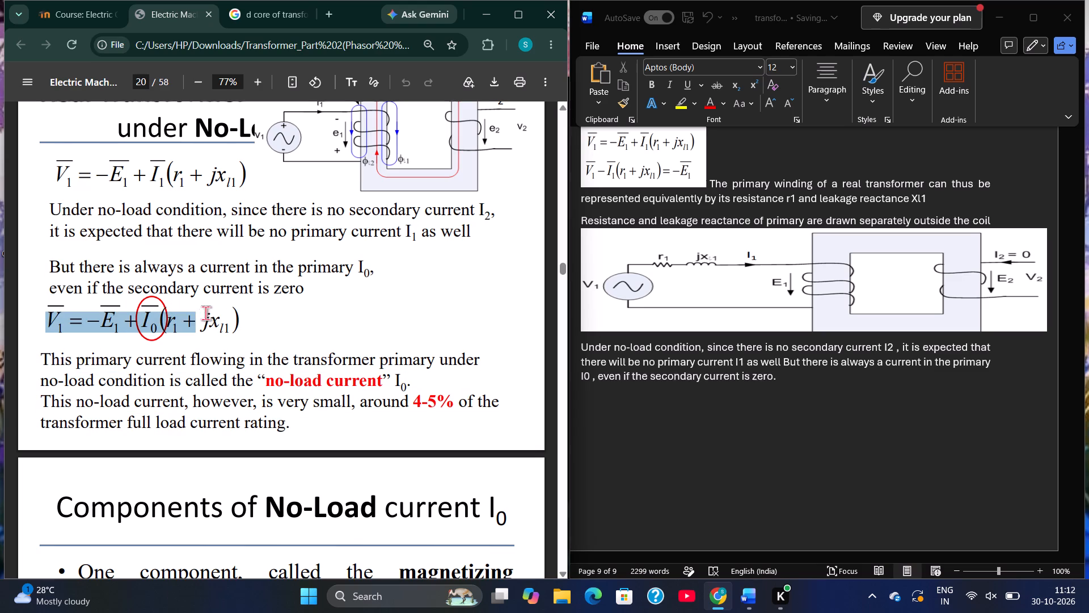
{"action": "left_click_drag", "start_coordinate": [205, 313], "coordinate": [229, 313]}
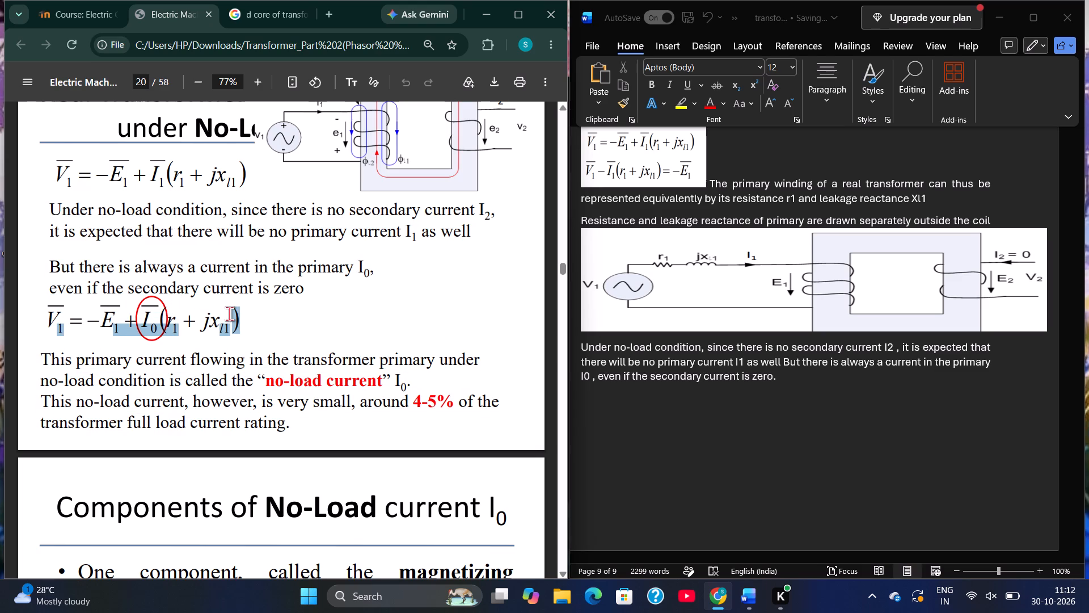
{"action": "left_click_drag", "start_coordinate": [229, 313], "coordinate": [219, 320]}
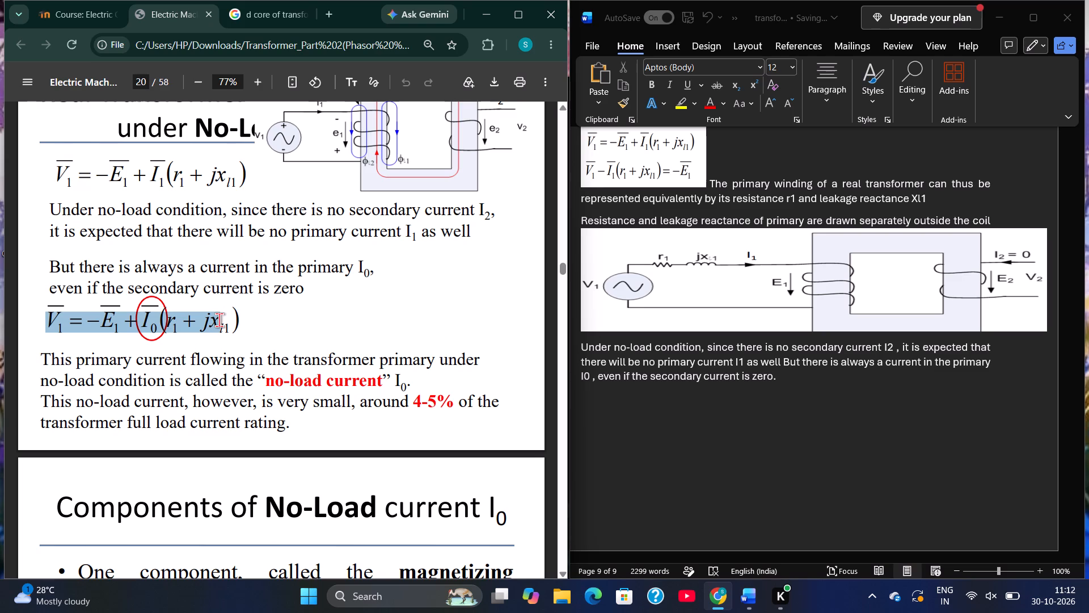
{"action": "key", "text": "ctrl+c"}
{"action": "left_click", "coordinate": [684, 399]}
{"action": "key", "text": "Return"}
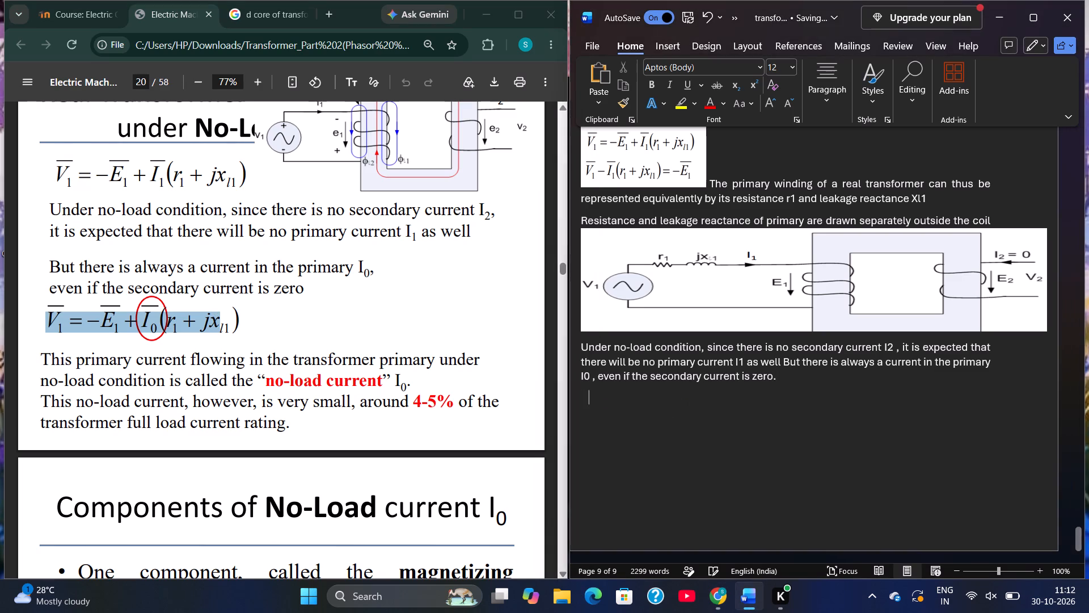
{"action": "key", "text": "ctrl+v"}
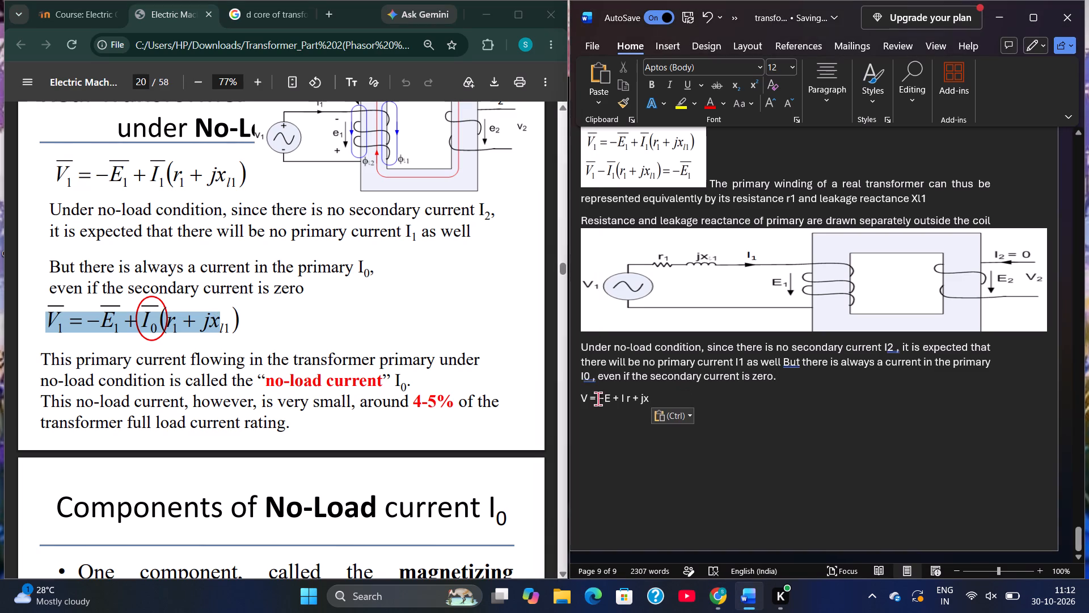
Add the missing index 1 after V and after E in the pasted equation, as plain text.
{"action": "left_click", "coordinate": [588, 397]}
{"action": "key", "text": "1"}
{"action": "key", "text": "Right"}
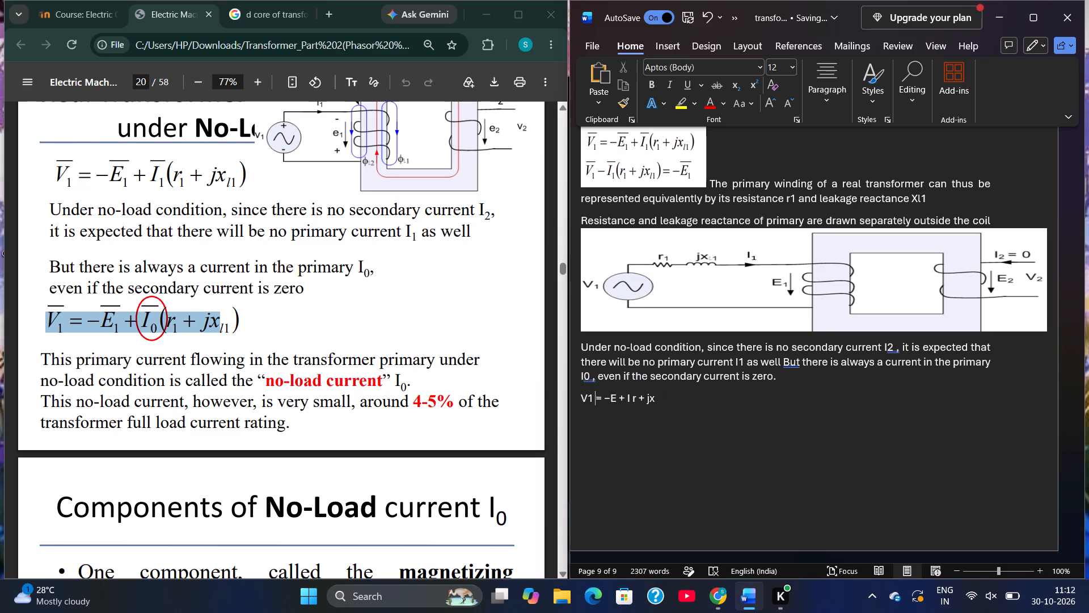
{"action": "key", "text": "Right"}
{"action": "key", "text": "Right"}
{"action": "key", "text": "Right"}
{"action": "key", "text": "Right"}
{"action": "key", "text": "1"}
Add a subscript 0 after I in the equation, followed by a normal-size opening parenthesis before r.
{"action": "key", "text": "Right"}
{"action": "key", "text": "Right"}
{"action": "key", "text": "Right"}
{"action": "key", "text": "Right"}
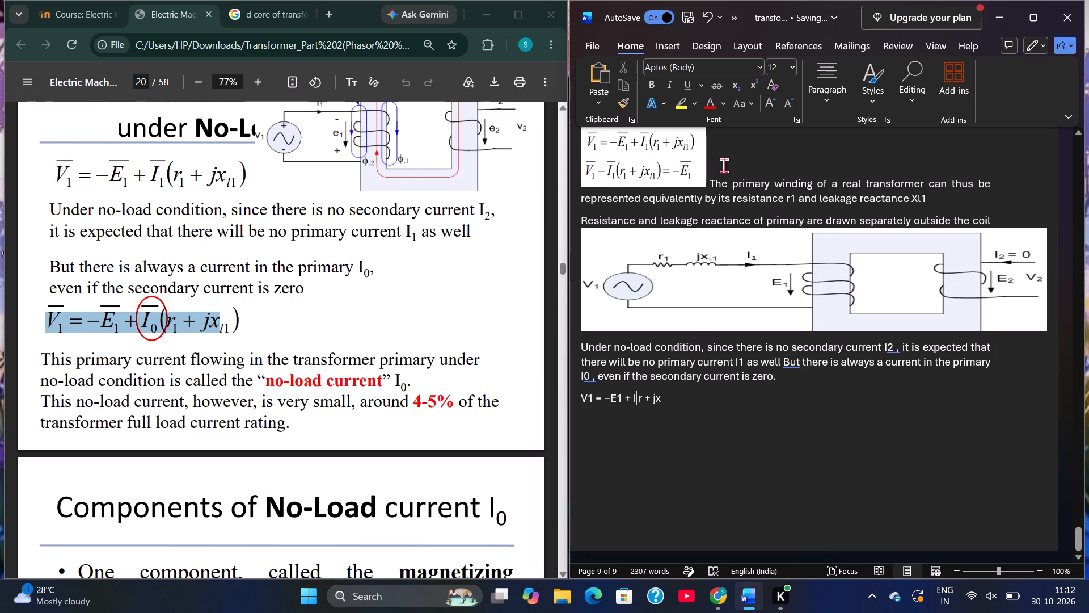
{"action": "left_click", "coordinate": [733, 81]}
{"action": "key", "text": "0"}
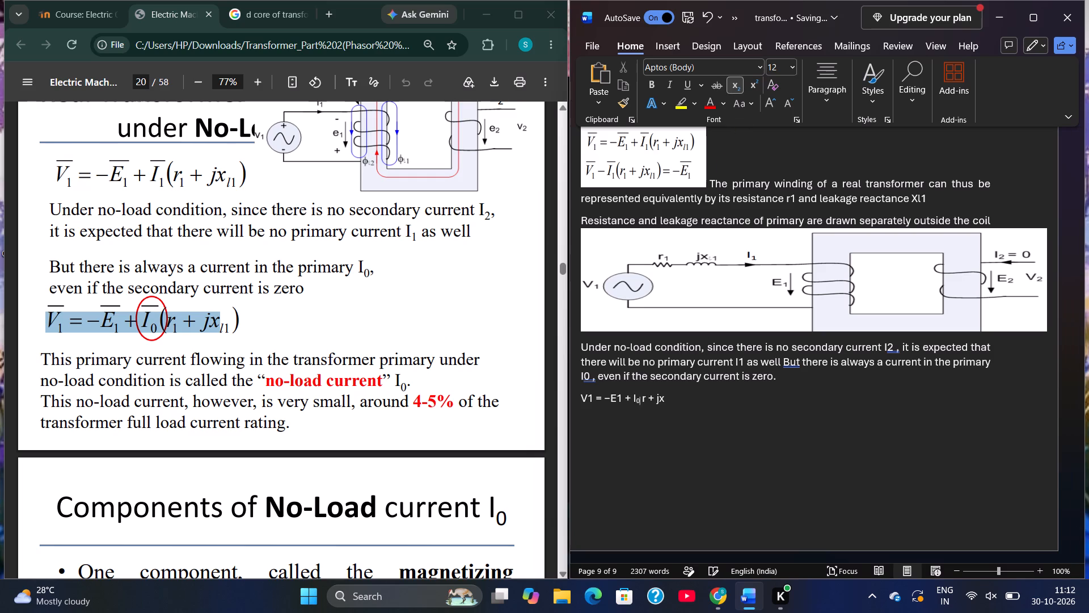
{"action": "left_click", "coordinate": [733, 81]}
{"action": "key", "text": "shift+parenleft"}
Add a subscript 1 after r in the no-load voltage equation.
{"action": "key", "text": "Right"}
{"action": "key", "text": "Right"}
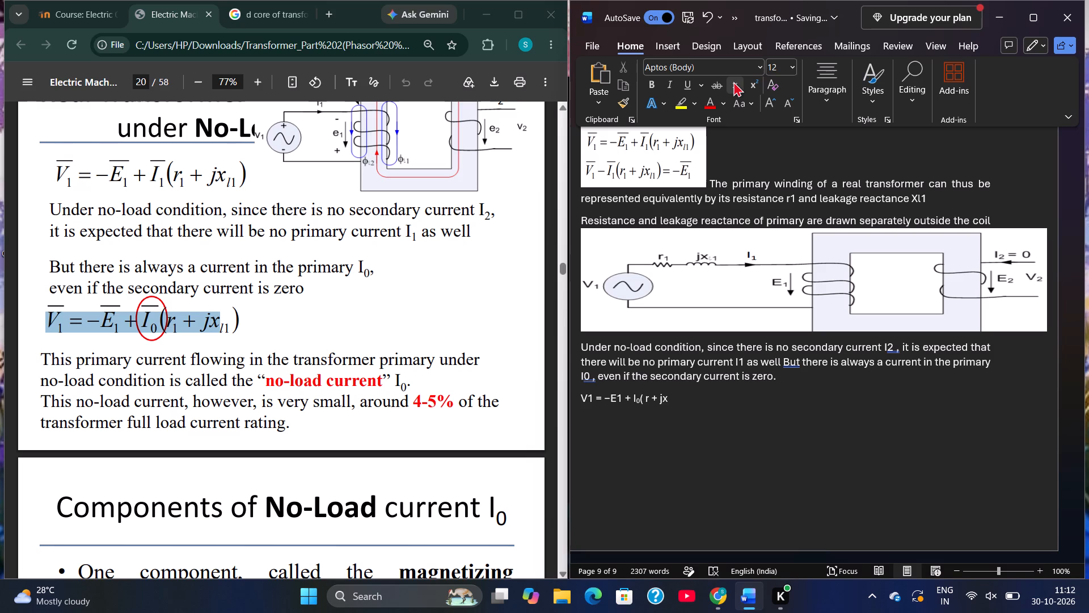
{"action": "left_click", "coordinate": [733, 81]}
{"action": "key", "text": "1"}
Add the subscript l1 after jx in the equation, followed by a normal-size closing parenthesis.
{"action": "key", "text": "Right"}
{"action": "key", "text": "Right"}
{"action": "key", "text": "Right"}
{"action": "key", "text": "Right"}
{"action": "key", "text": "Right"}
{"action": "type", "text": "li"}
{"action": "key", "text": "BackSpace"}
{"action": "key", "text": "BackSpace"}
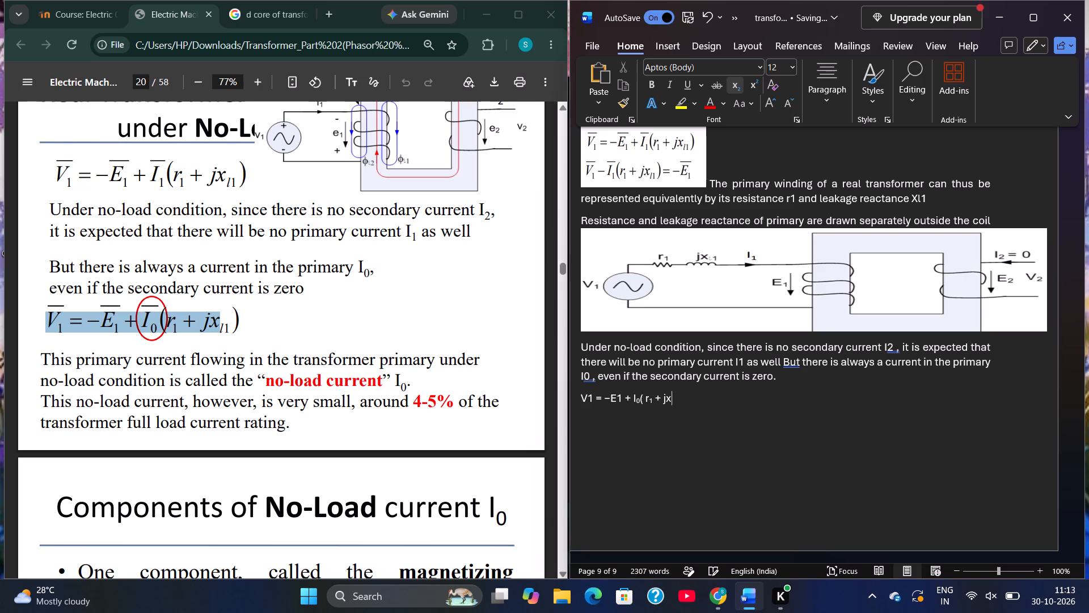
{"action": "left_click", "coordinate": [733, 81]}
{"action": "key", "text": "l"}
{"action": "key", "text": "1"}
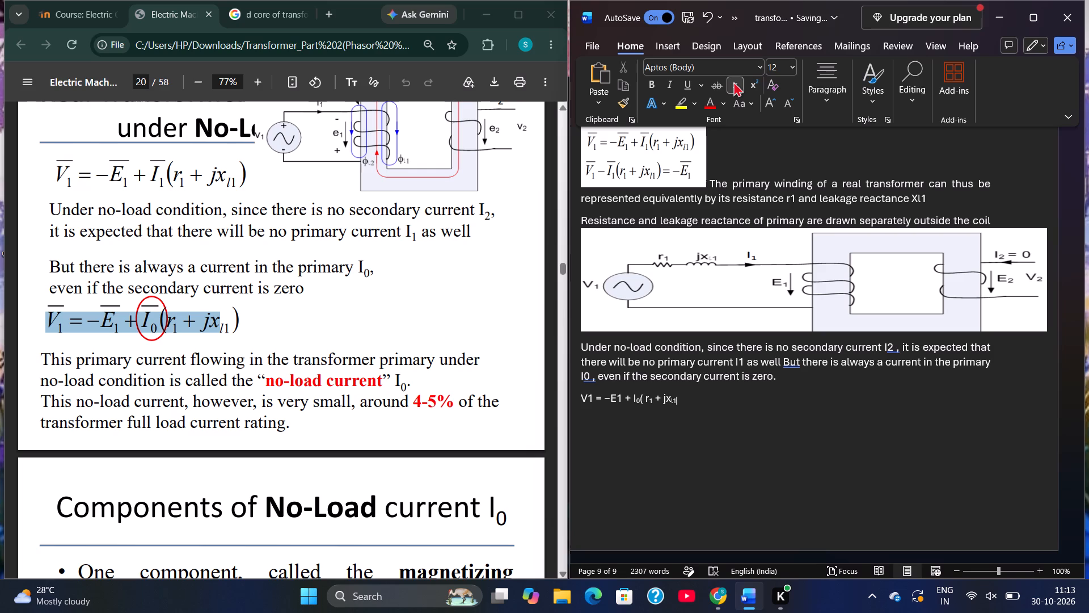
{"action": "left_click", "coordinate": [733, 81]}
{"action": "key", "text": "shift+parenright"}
Delete the whole typed no-load voltage equation, leaving its line empty below the paragraph.
{"action": "key", "text": "BackSpace"}
{"action": "key", "text": "BackSpace"}
{"action": "key", "text": "BackSpace"}
{"action": "key", "text": "BackSpace"}
{"action": "key", "text": "BackSpace"}
{"action": "key", "text": "BackSpace"}
{"action": "key", "text": "BackSpace"}
{"action": "key", "text": "BackSpace"}
{"action": "key", "text": "BackSpace"}
{"action": "key", "text": "BackSpace"}
{"action": "key", "text": "BackSpace"}
{"action": "key", "text": "BackSpace"}
{"action": "key", "text": "BackSpace"}
{"action": "key", "text": "BackSpace"}
{"action": "key", "text": "BackSpace"}
{"action": "key", "text": "BackSpace"}
{"action": "key", "text": "BackSpace"}
{"action": "key", "text": "BackSpace"}
{"action": "key", "text": "BackSpace"}
{"action": "key", "text": "BackSpace"}
{"action": "key", "text": "BackSpace"}
{"action": "key", "text": "BackSpace"}
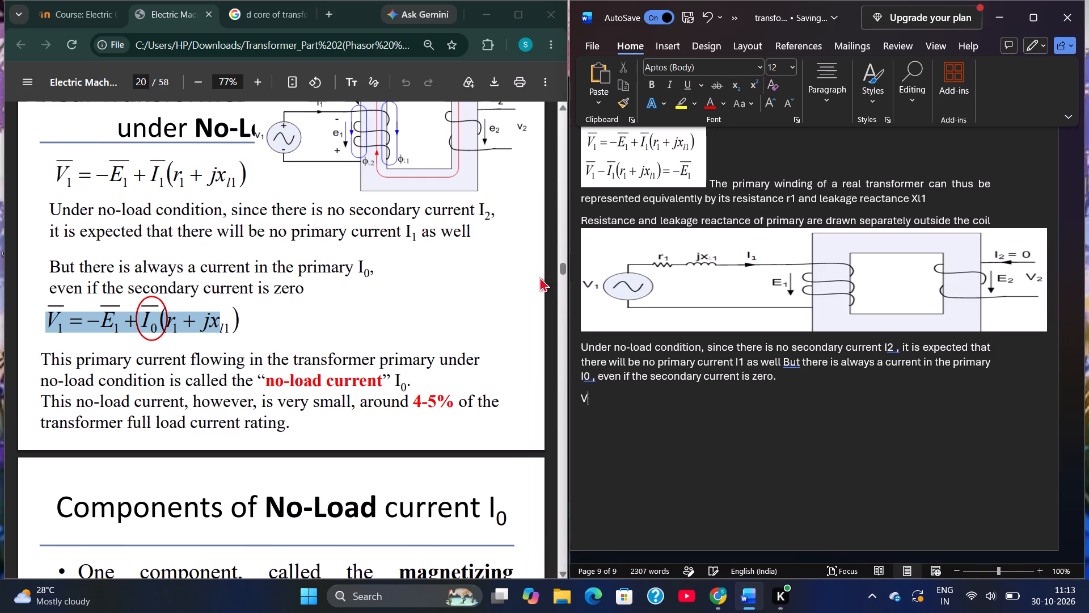
{"action": "key", "text": "BackSpace"}
Capture a screenshot of the no-load voltage equation containing I0 from PDF page 20 and dismiss the capture notification.
{"action": "key", "text": "shift+super+s"}
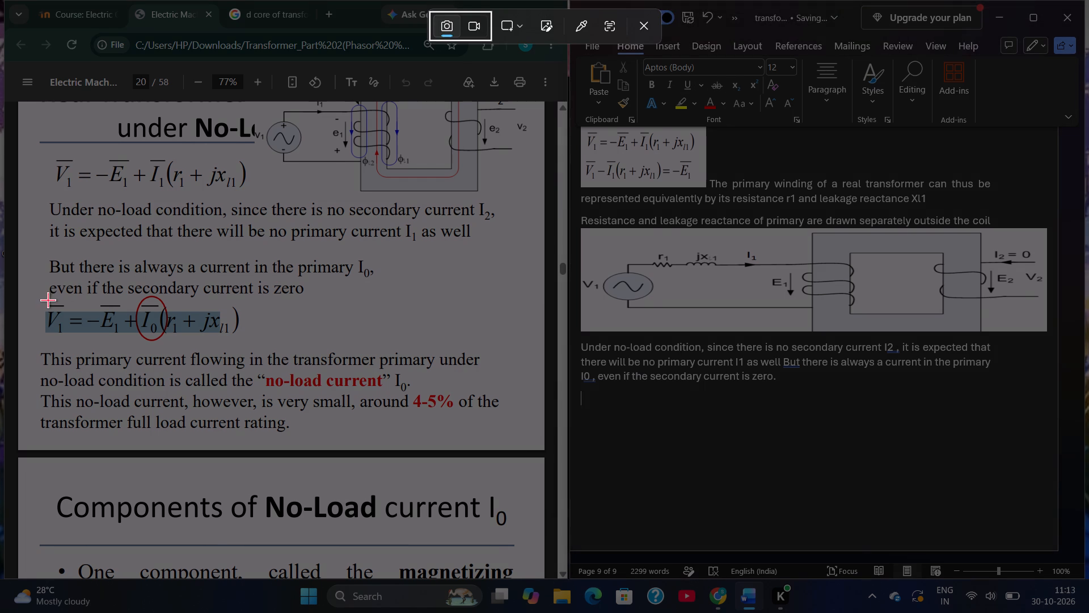
{"action": "left_click_drag", "start_coordinate": [44, 297], "coordinate": [246, 352]}
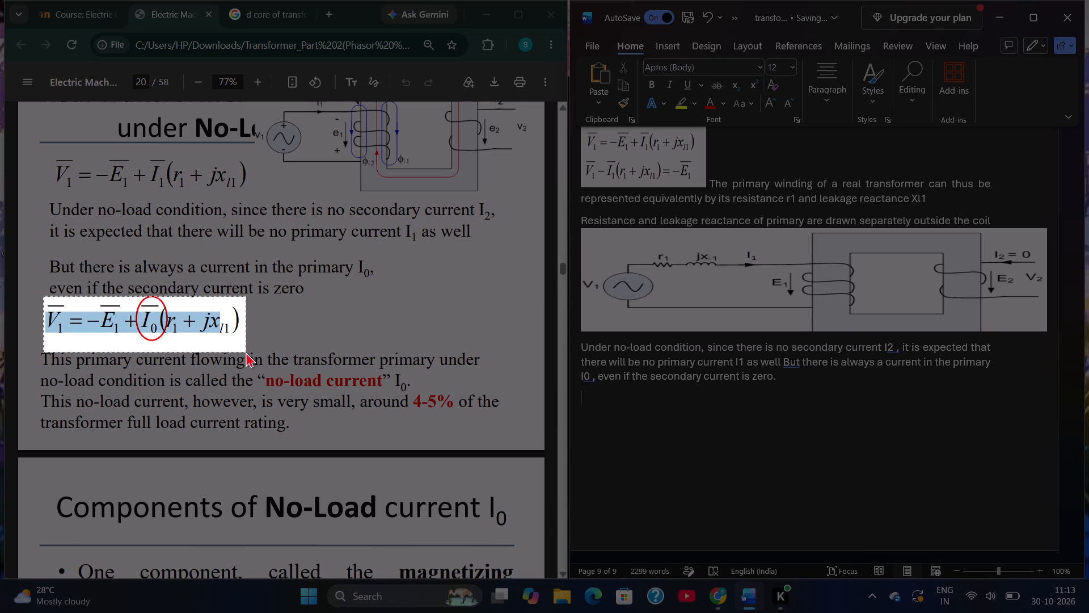
{"action": "left_click_drag", "start_coordinate": [246, 352], "coordinate": [242, 350]}
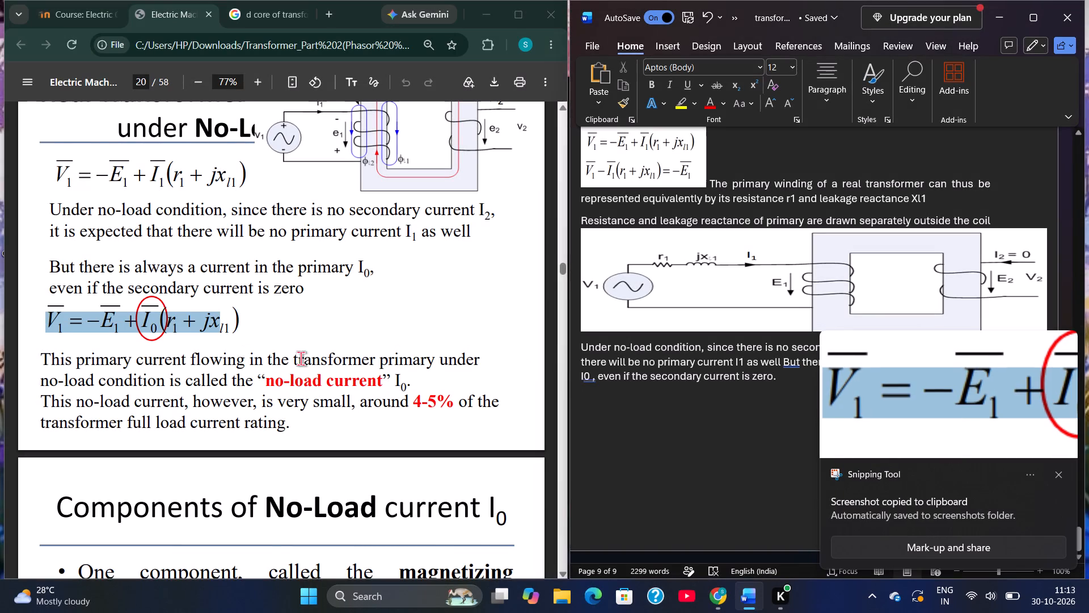
{"action": "left_click", "coordinate": [1055, 472]}
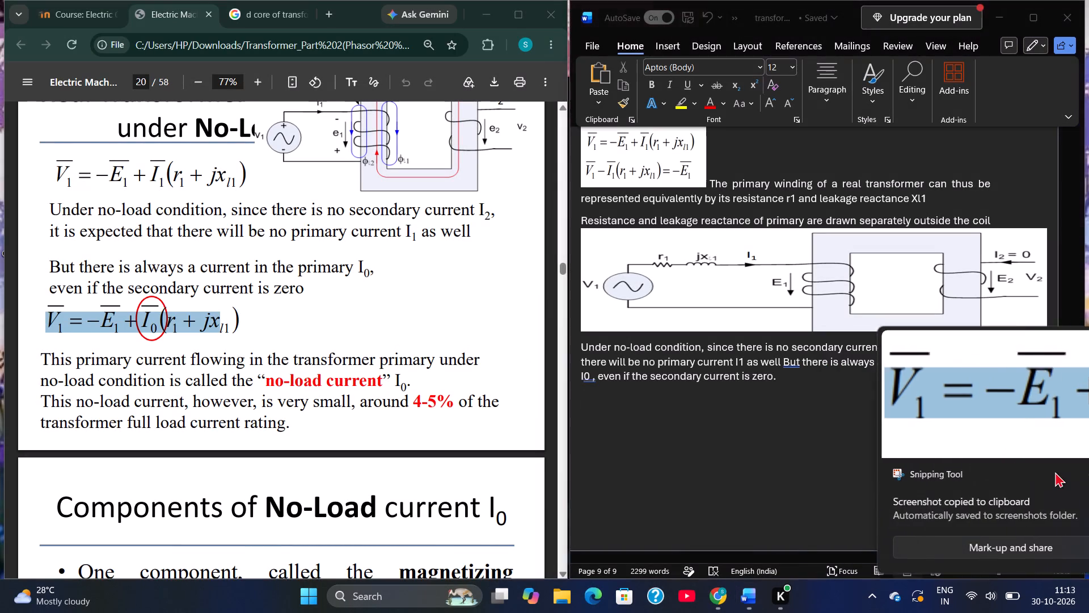
Insert the newest equation screenshot from the Gallery as a picture after the paragraph ending "secondary current is zero.".
{"action": "left_click", "coordinate": [808, 392]}
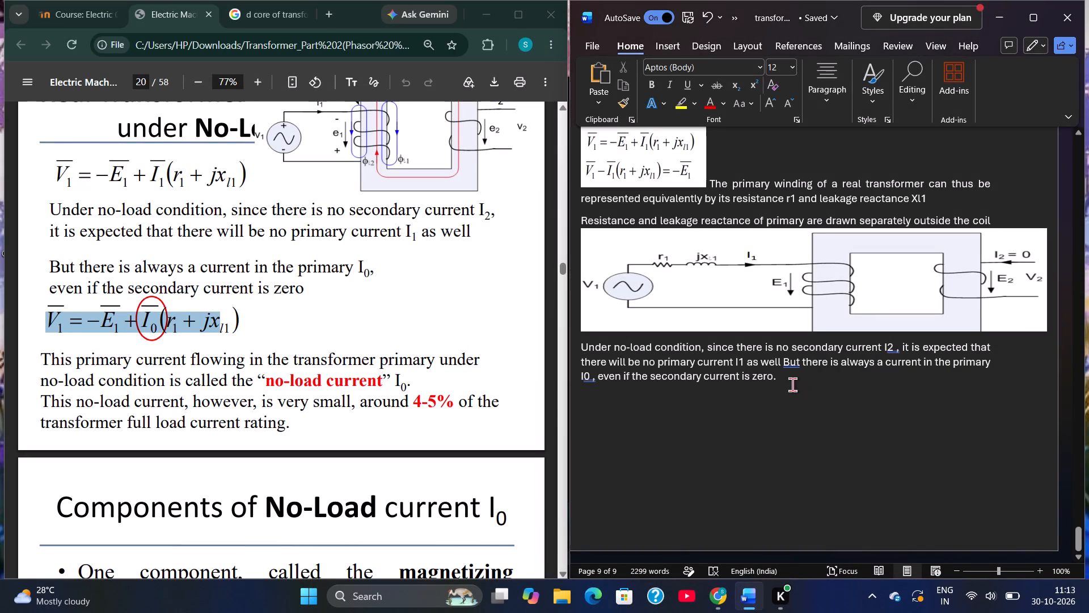
{"action": "left_click", "coordinate": [783, 378]}
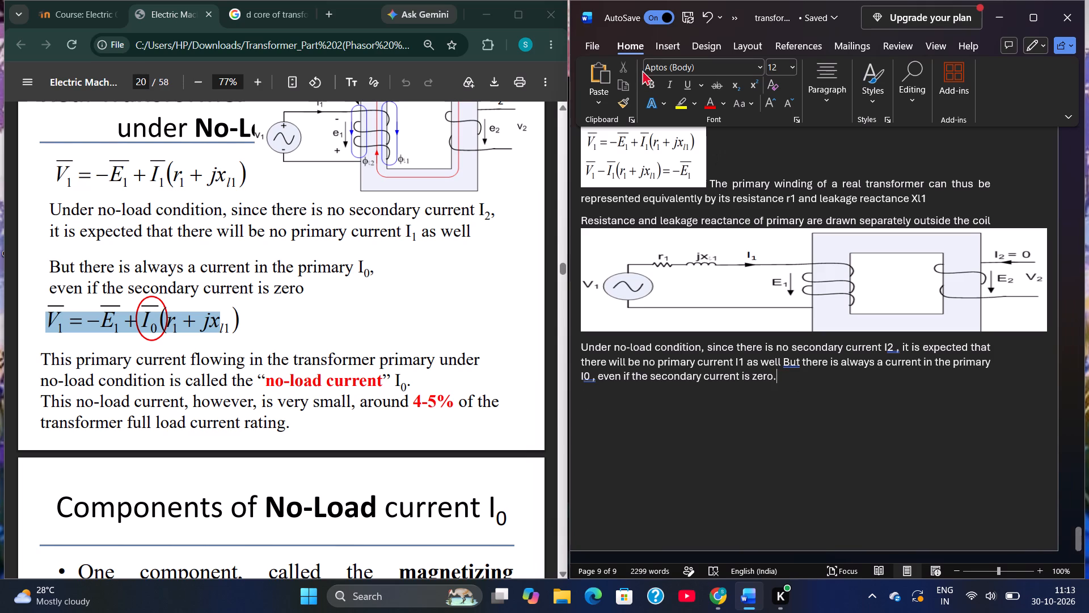
{"action": "left_click", "coordinate": [666, 45]}
{"action": "left_click", "coordinate": [662, 95]}
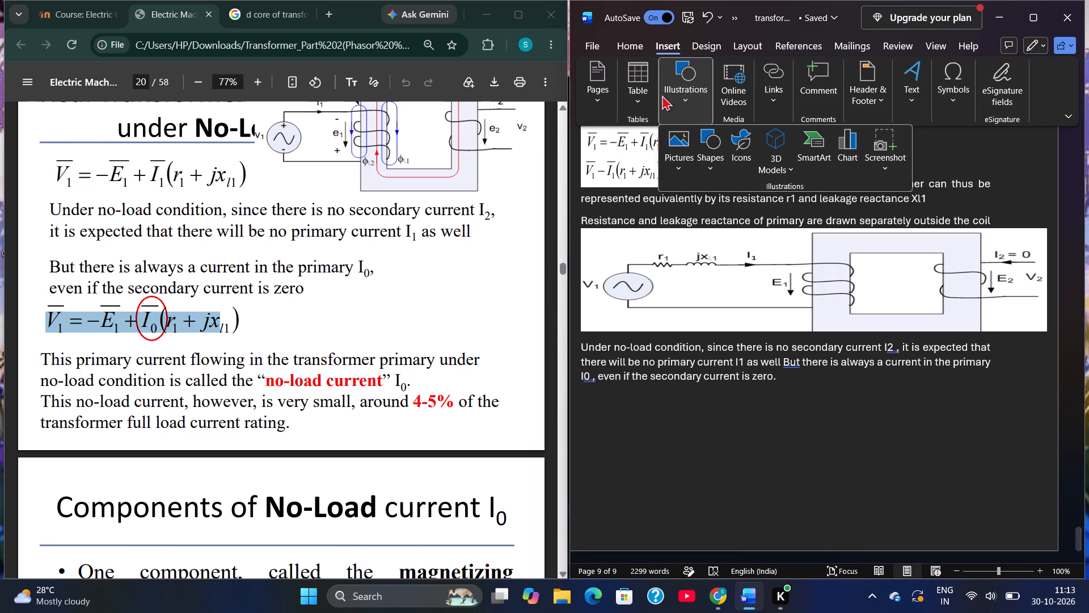
{"action": "left_click", "coordinate": [691, 156]}
{"action": "left_click", "coordinate": [706, 221]}
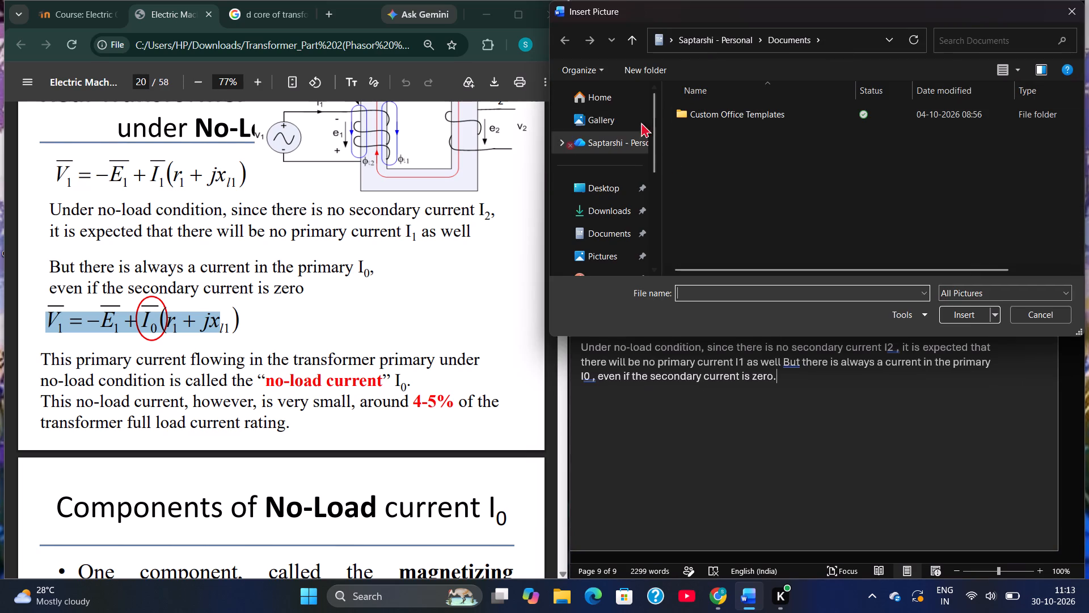
{"action": "left_click", "coordinate": [614, 123]}
{"action": "left_click", "coordinate": [711, 138]}
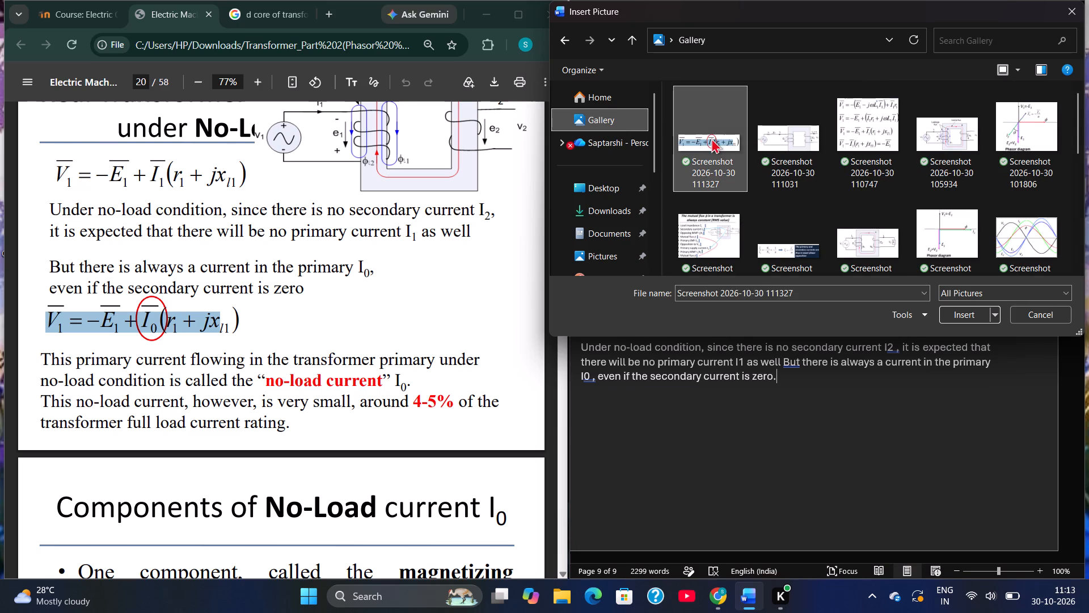
{"action": "left_click", "coordinate": [963, 314]}
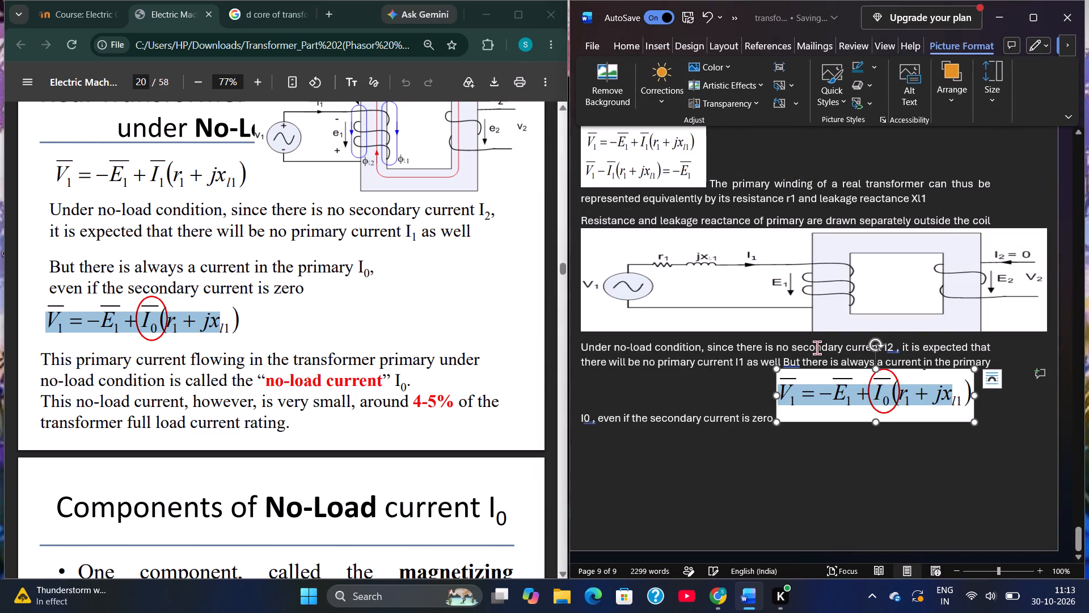
Resize the equation picture to be slightly narrower and a little over half its inserted height.
{"action": "left_click_drag", "start_coordinate": [777, 397], "coordinate": [800, 395]}
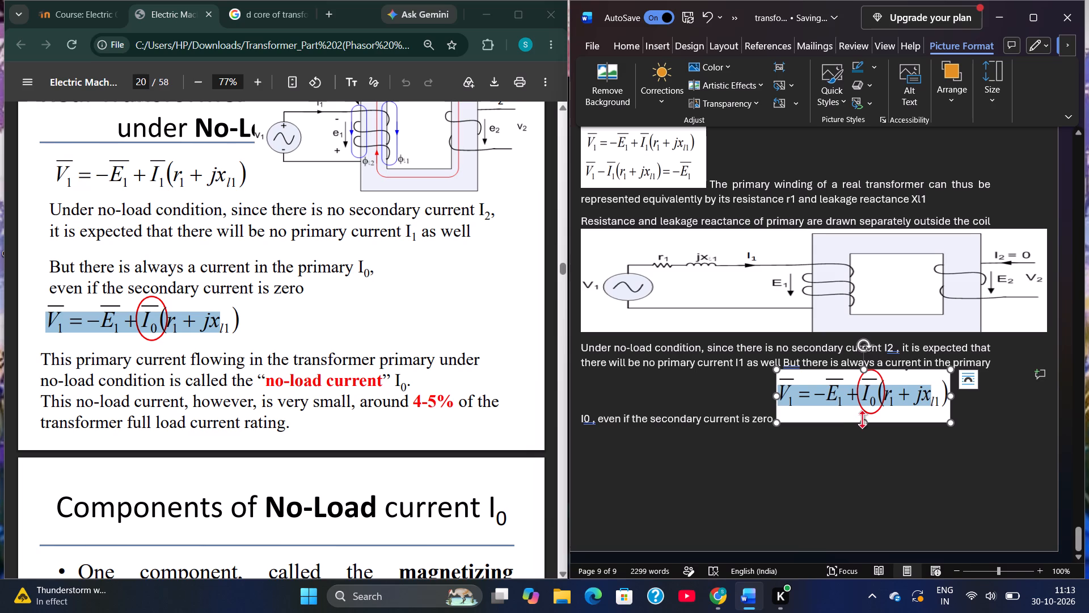
{"action": "left_click_drag", "start_coordinate": [862, 419], "coordinate": [871, 400]}
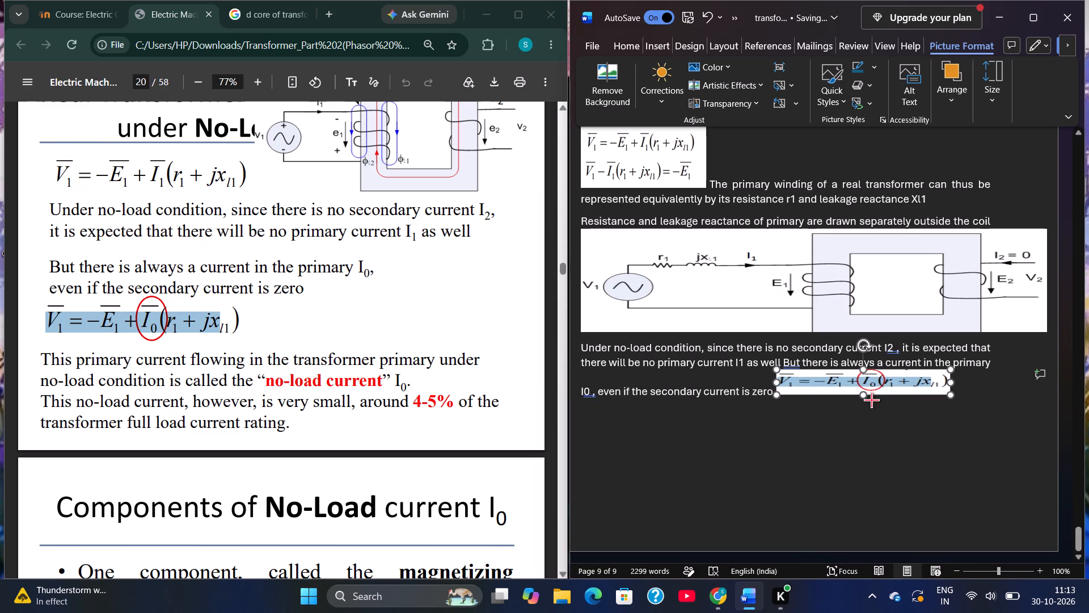
{"action": "left_click_drag", "start_coordinate": [871, 400], "coordinate": [872, 400]}
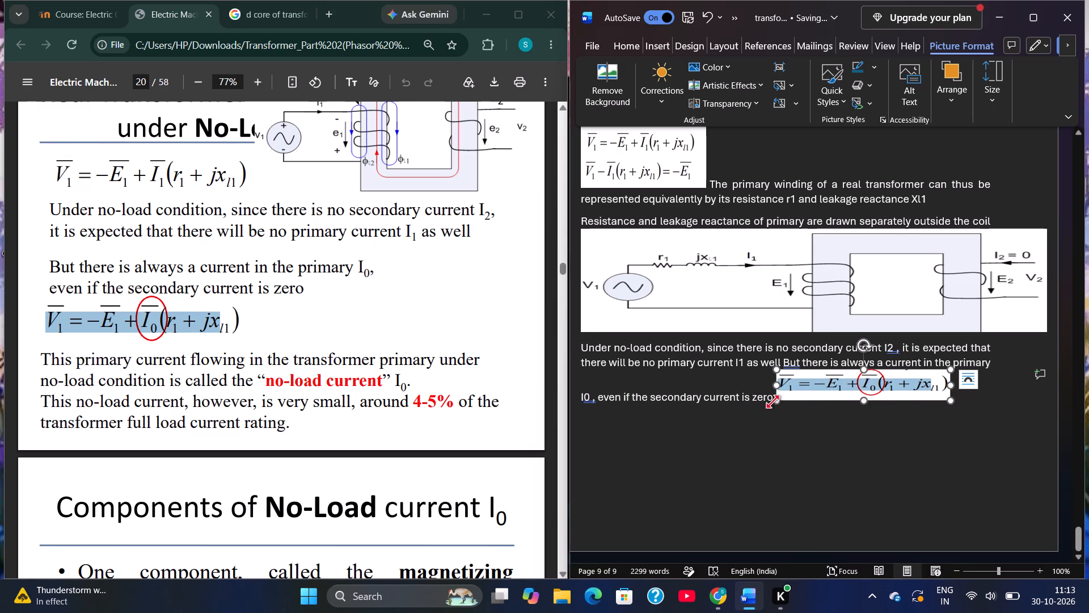
Add blank space between the paragraph's closing period and the equation picture, keeping the picture on the paragraph's last line.
{"action": "left_click", "coordinate": [771, 397]}
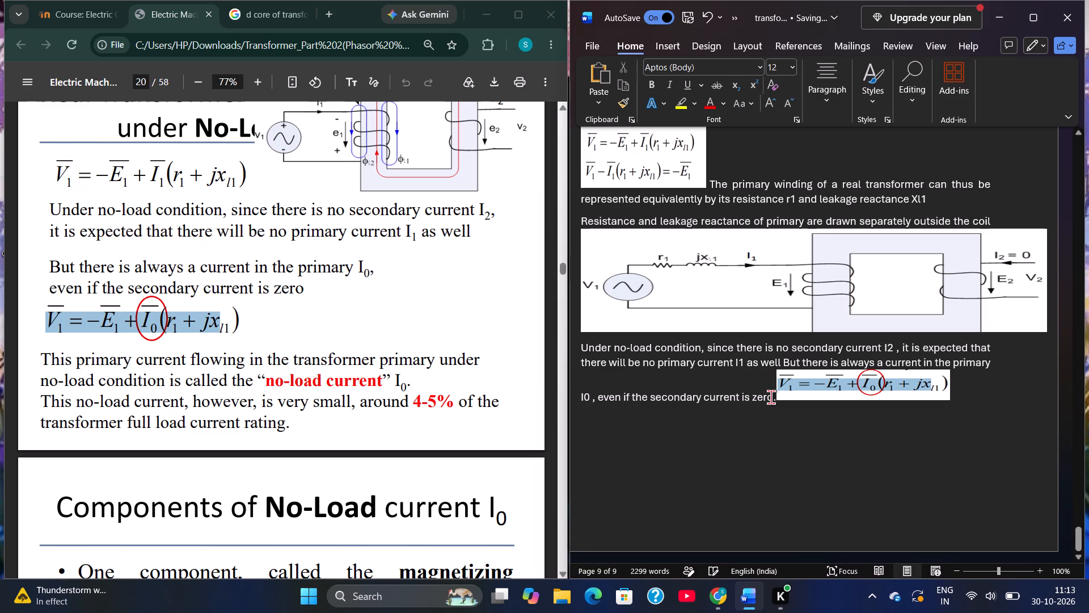
{"action": "key", "text": "Right"}
{"action": "key", "text": "space"}
{"action": "key", "text": "space"}
{"action": "key", "text": "space"}
{"action": "key", "text": "space"}
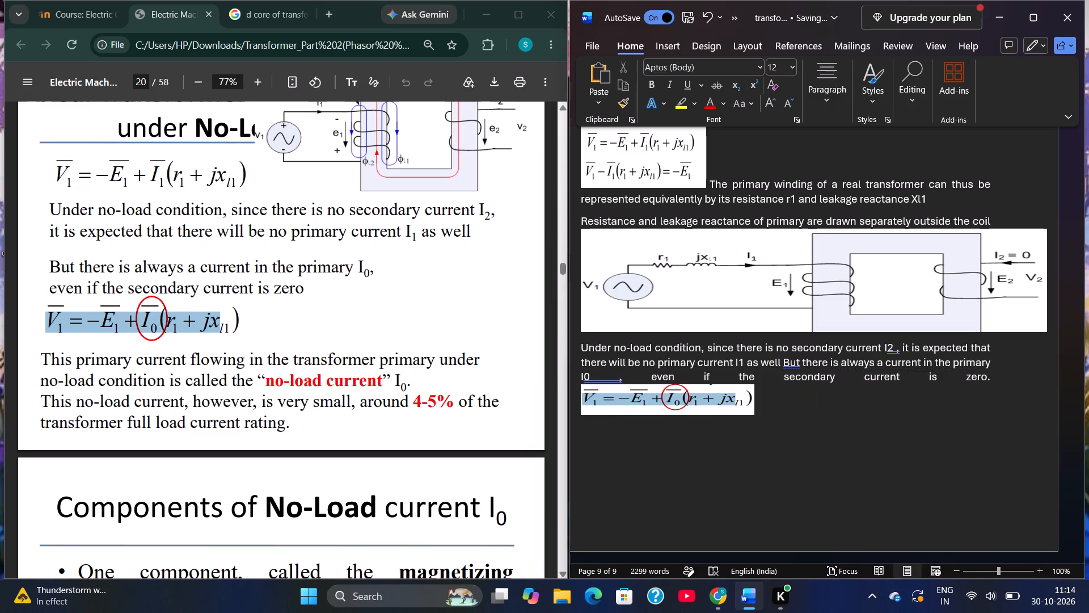
{"action": "key", "text": "BackSpace"}
{"action": "key", "text": "BackSpace"}
{"action": "key", "text": "BackSpace"}
{"action": "key", "text": "BackSpace"}
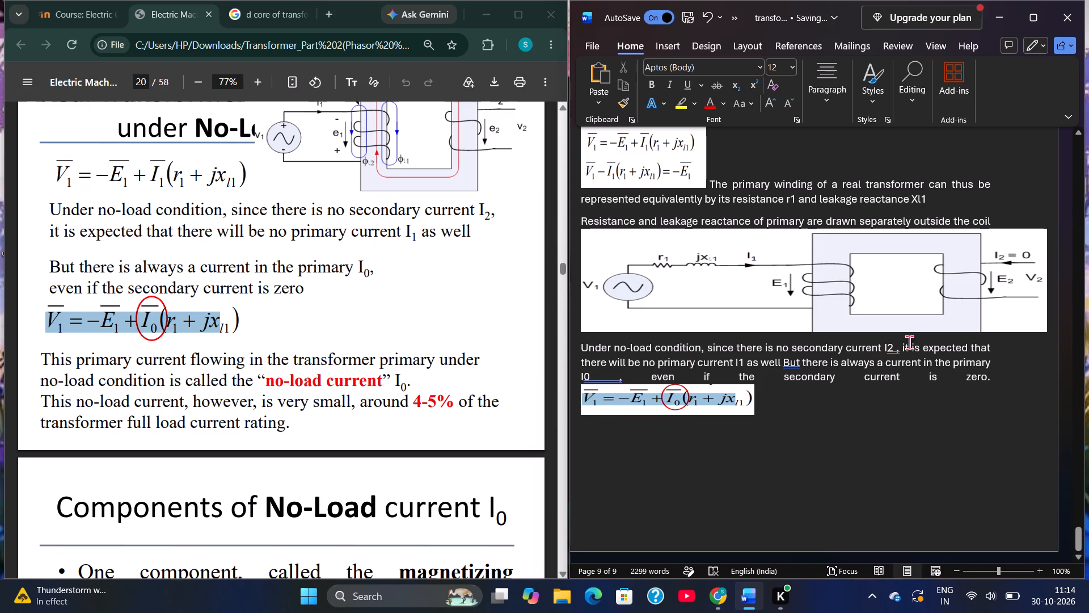
{"action": "left_click", "coordinate": [1000, 373]}
{"action": "key", "text": "BackSpace"}
{"action": "key", "text": "BackSpace"}
{"action": "key", "text": "BackSpace"}
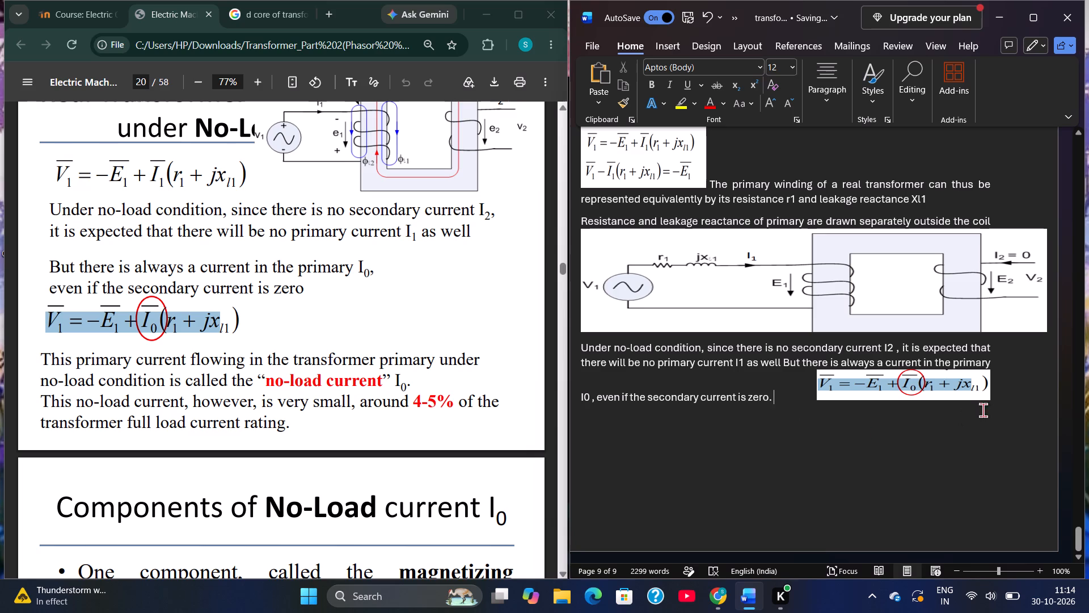
Copy the two sentences on the "no-load current" I0 and its 4-5% rating from PDF page 20 onto a new line below the equation picture.
{"action": "left_click", "coordinate": [1015, 401]}
{"action": "key", "text": "Return"}
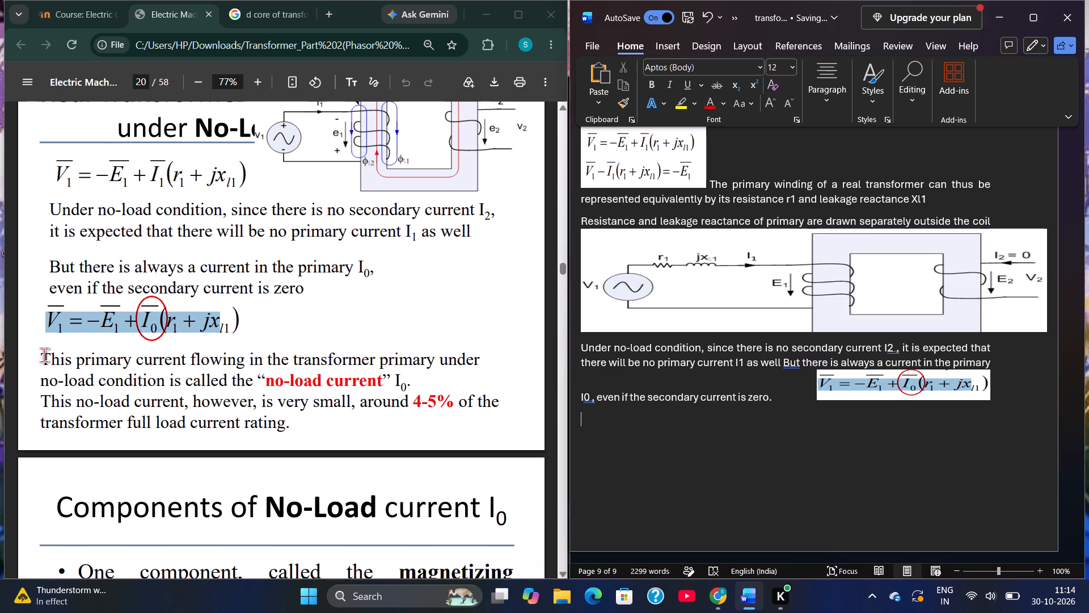
{"action": "left_click_drag", "start_coordinate": [44, 355], "coordinate": [293, 428]}
{"action": "key", "text": "ctrl+c"}
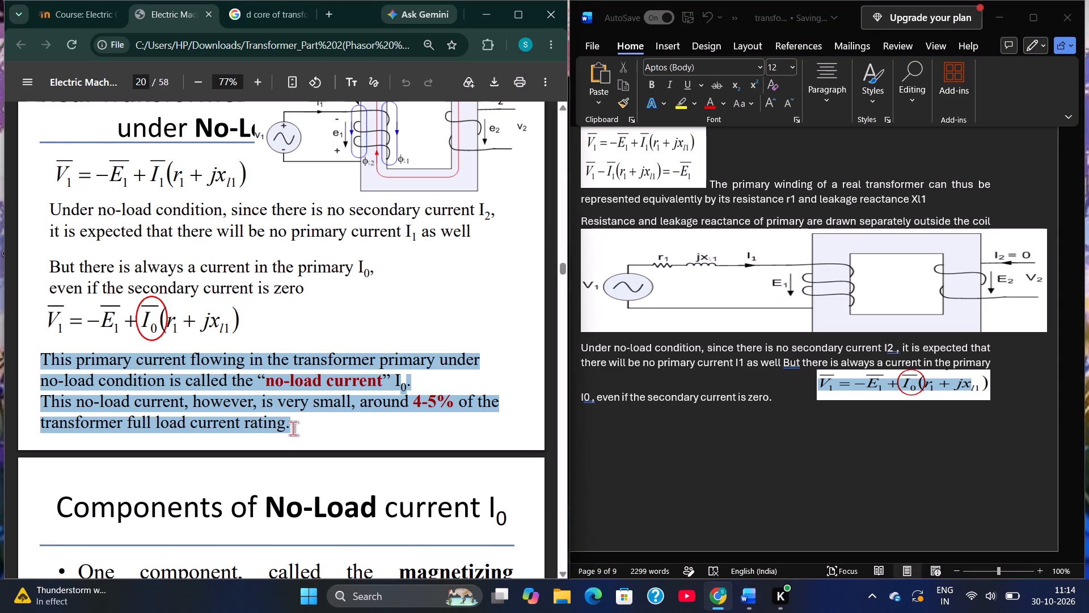
{"action": "left_click", "coordinate": [627, 434]}
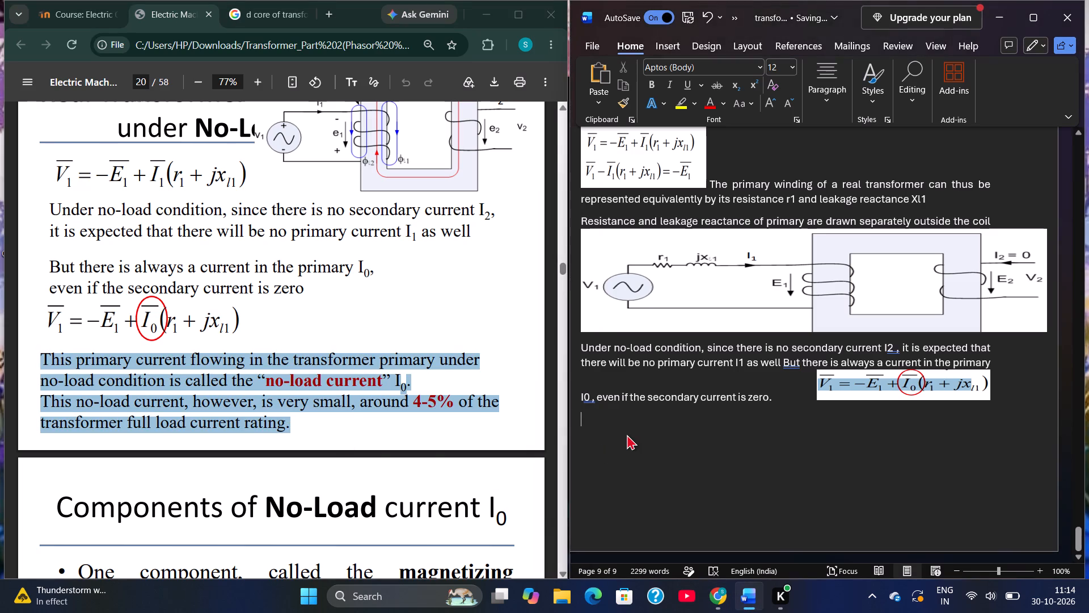
{"action": "key", "text": "ctrl+v"}
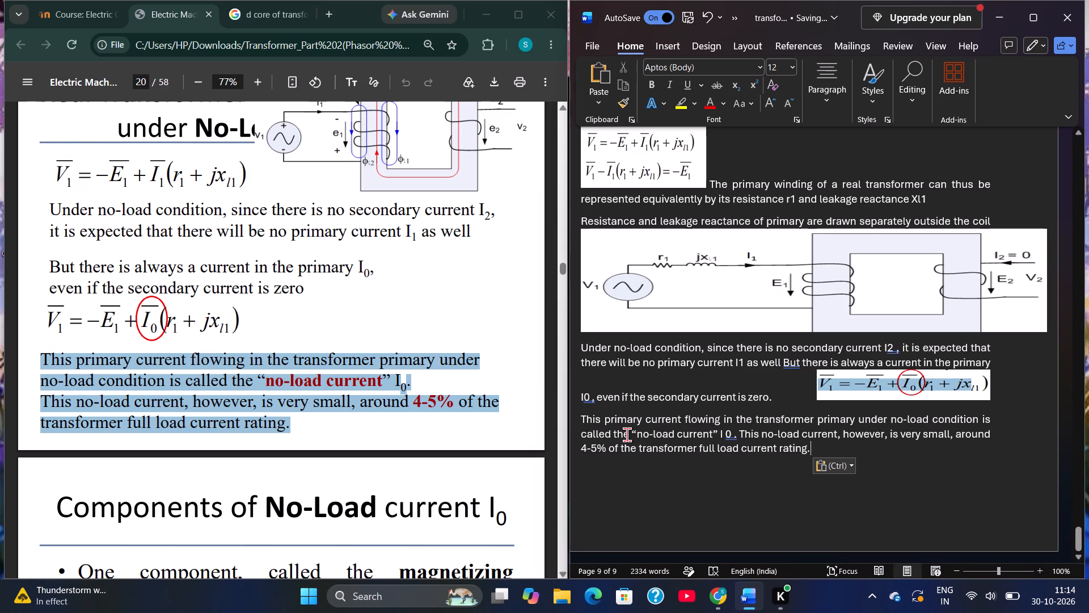
Delete the extra character after I0 in the pasted sentence about the "no-load current".
{"action": "left_click", "coordinate": [724, 433]}
{"action": "key", "text": "BackSpace"}
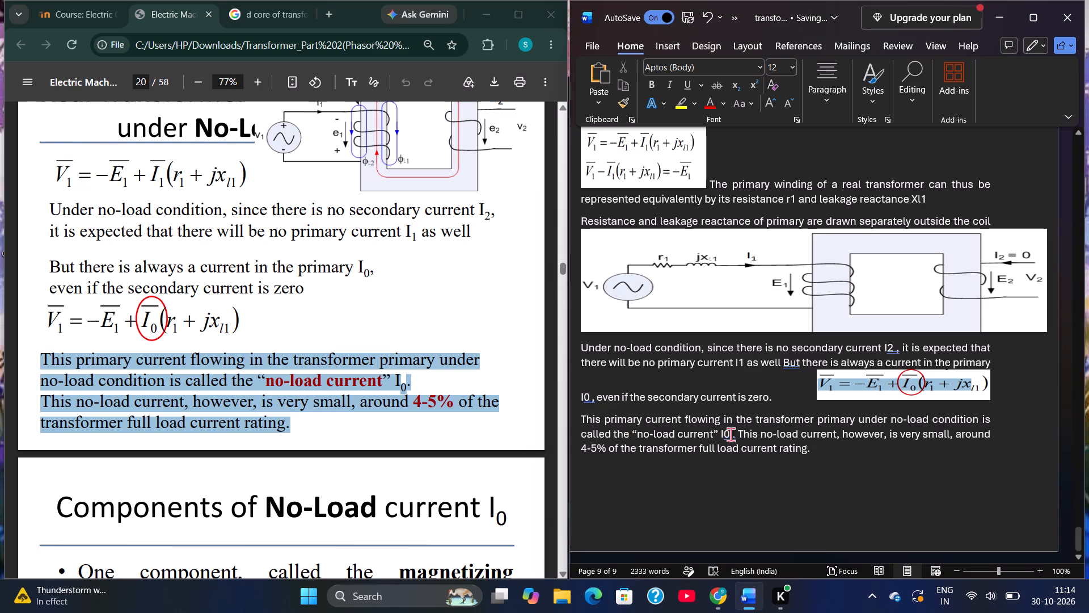
Copy the magnetizing component Im bullet from PDF page 21 onto a new line below the no-load current paragraph in the Word notes.
{"action": "left_click", "coordinate": [442, 383]}
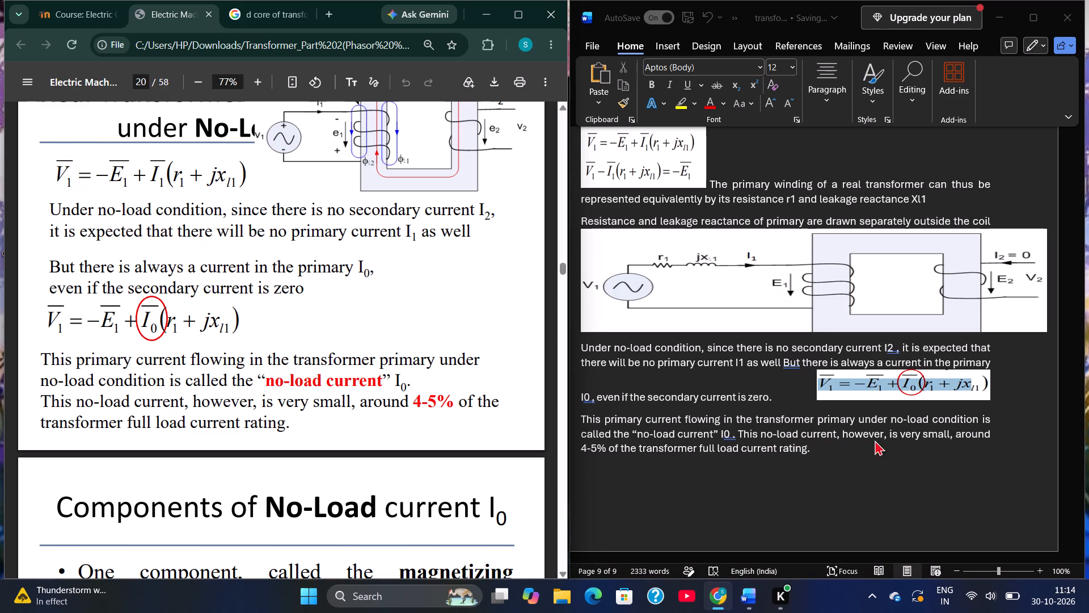
{"action": "scroll", "coordinate": [427, 428], "scroll_direction": "down", "scroll_amount": 5}
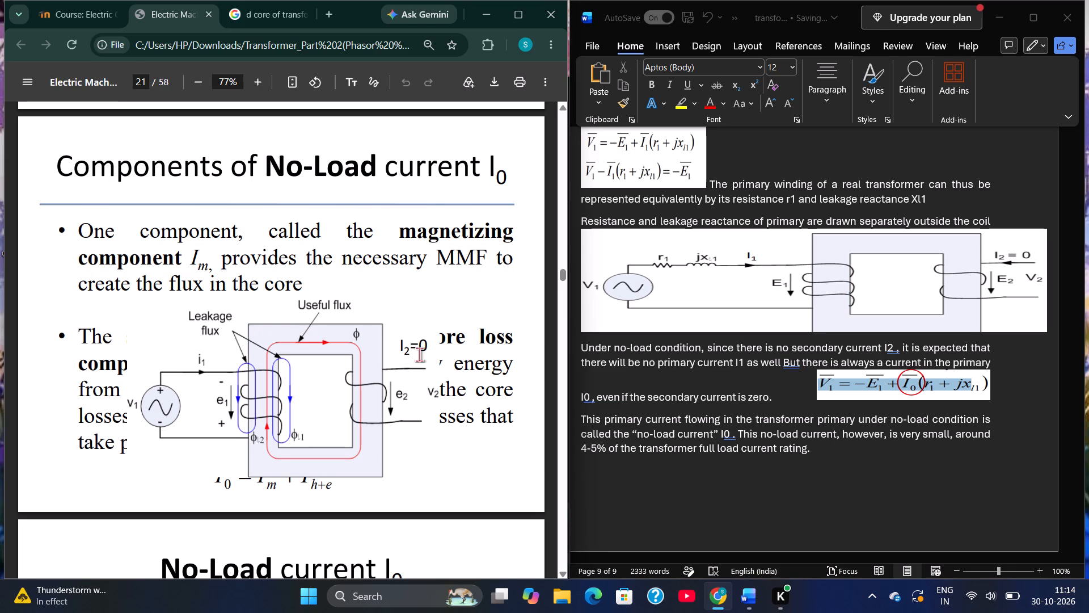
{"action": "left_click", "coordinate": [822, 447]}
{"action": "left_click", "coordinate": [822, 447]}
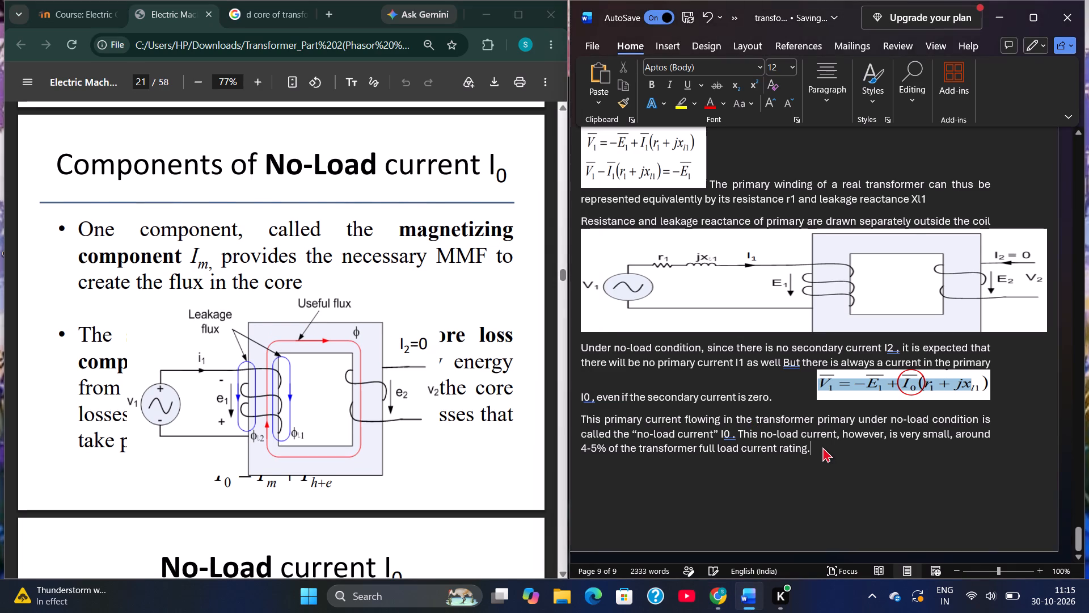
{"action": "key", "text": "Return"}
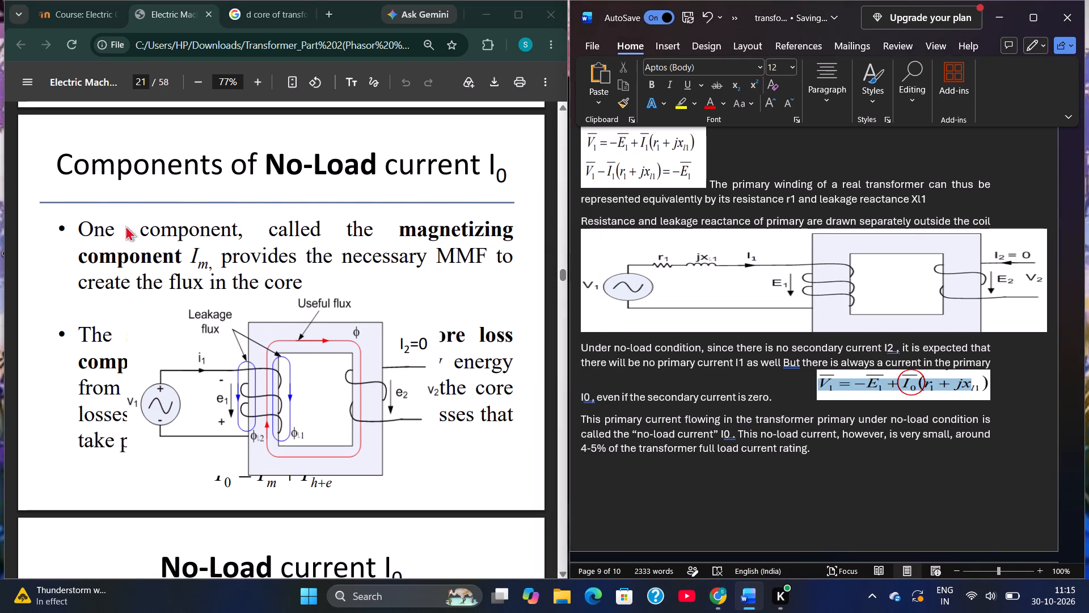
{"action": "left_click_drag", "start_coordinate": [86, 228], "coordinate": [286, 284]}
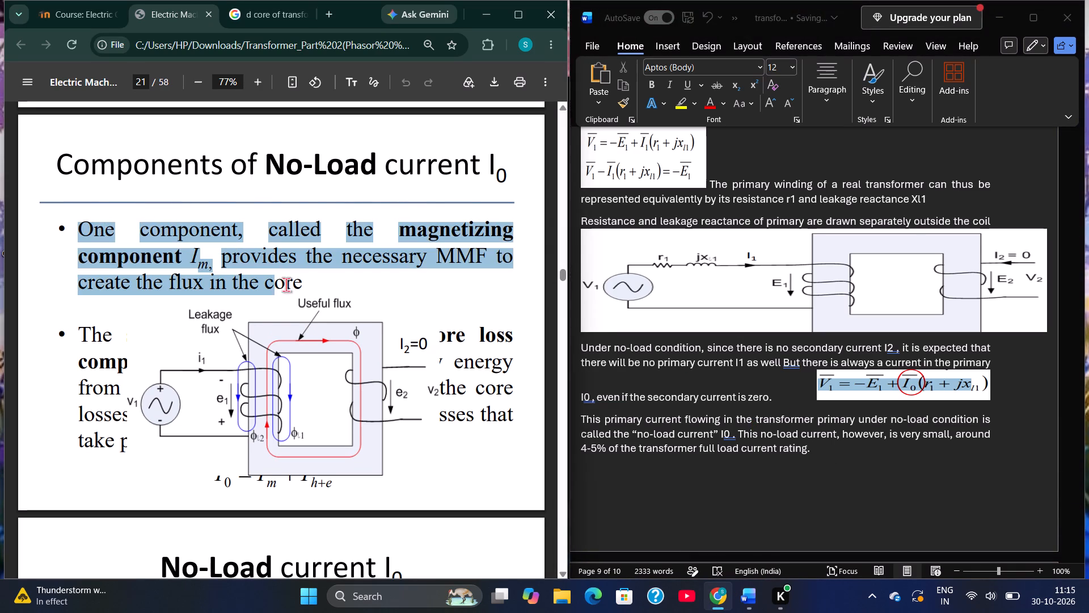
{"action": "left_click_drag", "start_coordinate": [286, 284], "coordinate": [318, 282]}
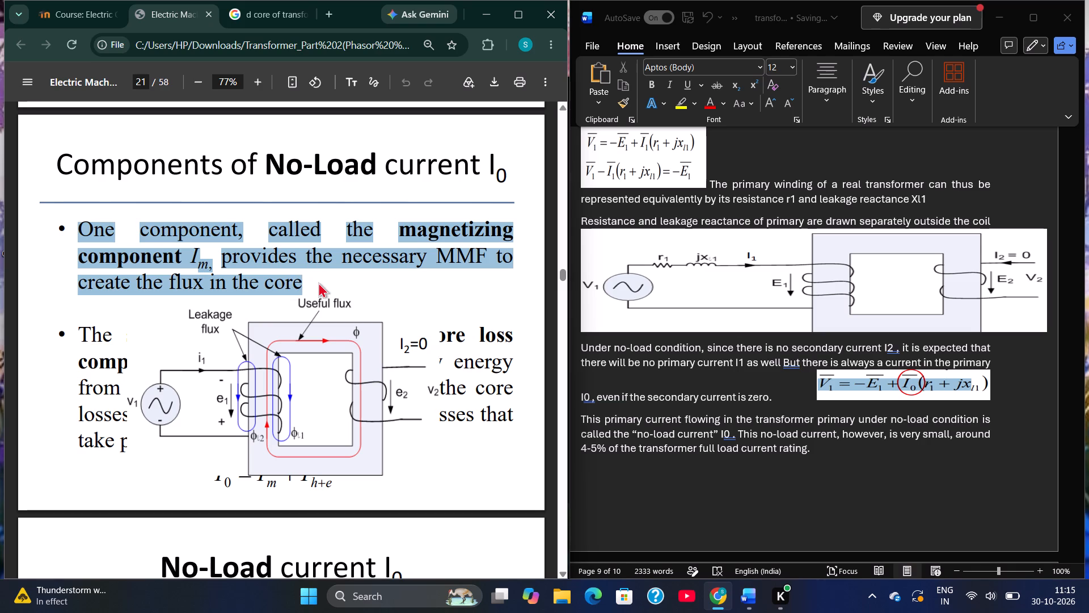
{"action": "key", "text": "ctrl+c"}
{"action": "left_click", "coordinate": [592, 465]}
{"action": "key", "text": "ctrl+v"}
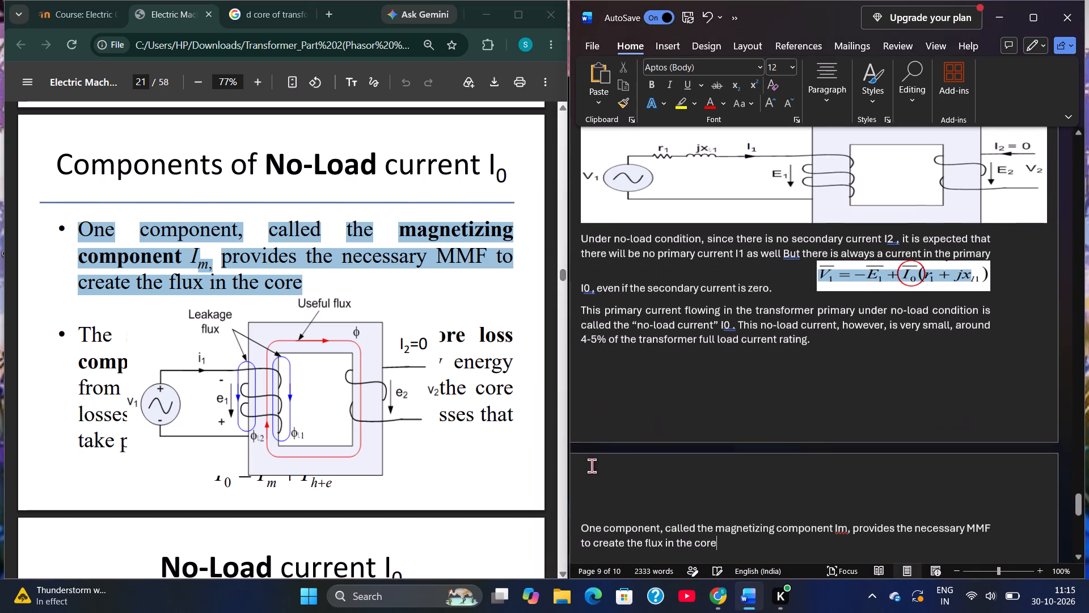
{"action": "scroll", "coordinate": [682, 531], "scroll_direction": "down", "scroll_amount": 1}
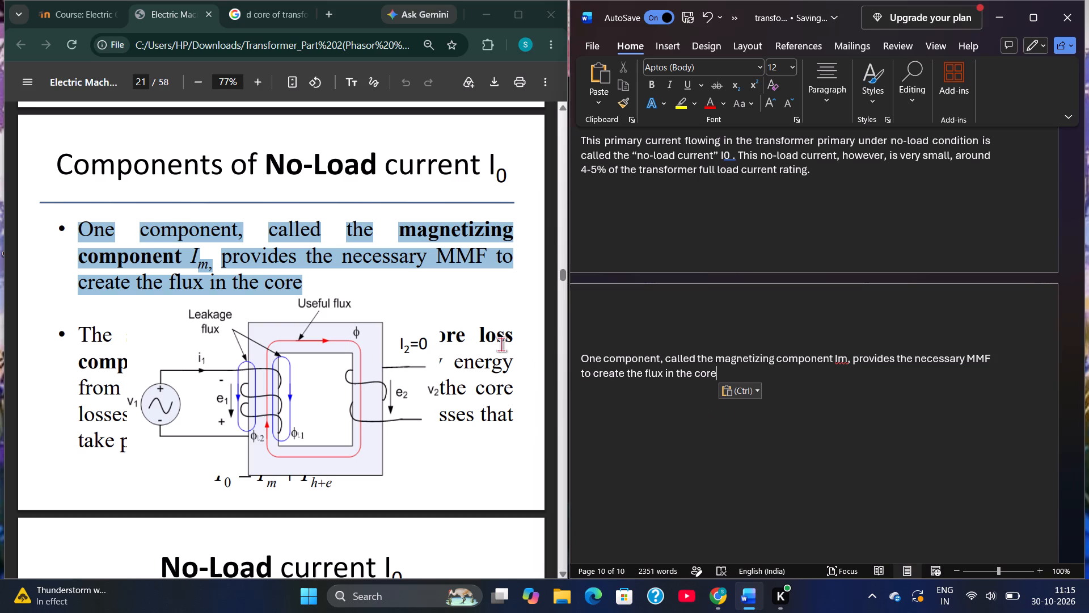
Examine PDF pages 21 to 23 on the no-load current components and the schematic diagram under no-load.
{"action": "scroll", "coordinate": [404, 389], "scroll_direction": "down", "scroll_amount": 2}
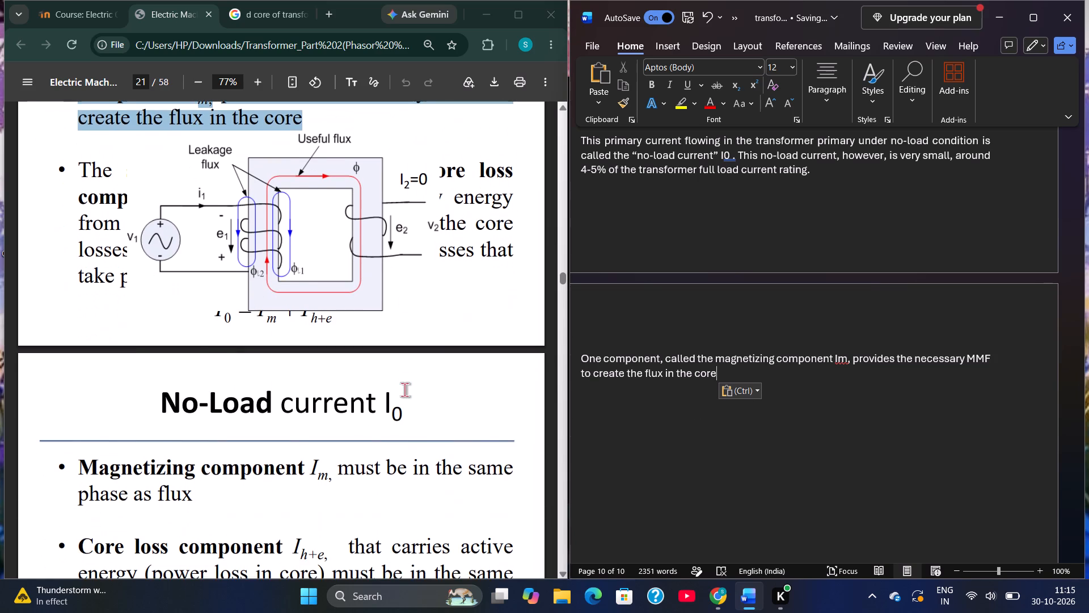
{"action": "scroll", "coordinate": [404, 389], "scroll_direction": "up", "scroll_amount": 1}
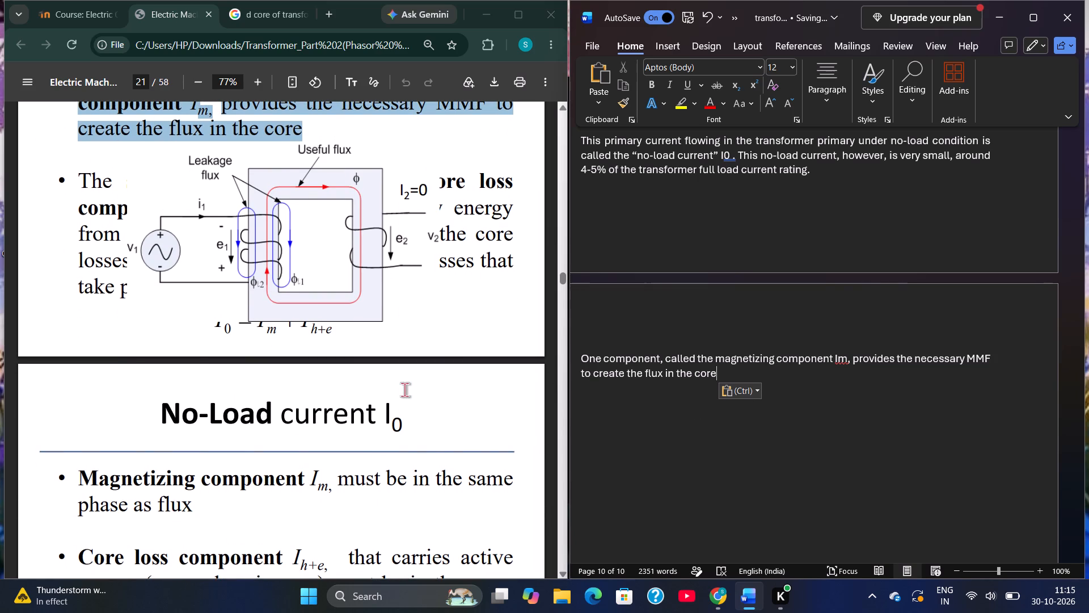
{"action": "scroll", "coordinate": [404, 389], "scroll_direction": "down", "scroll_amount": 1}
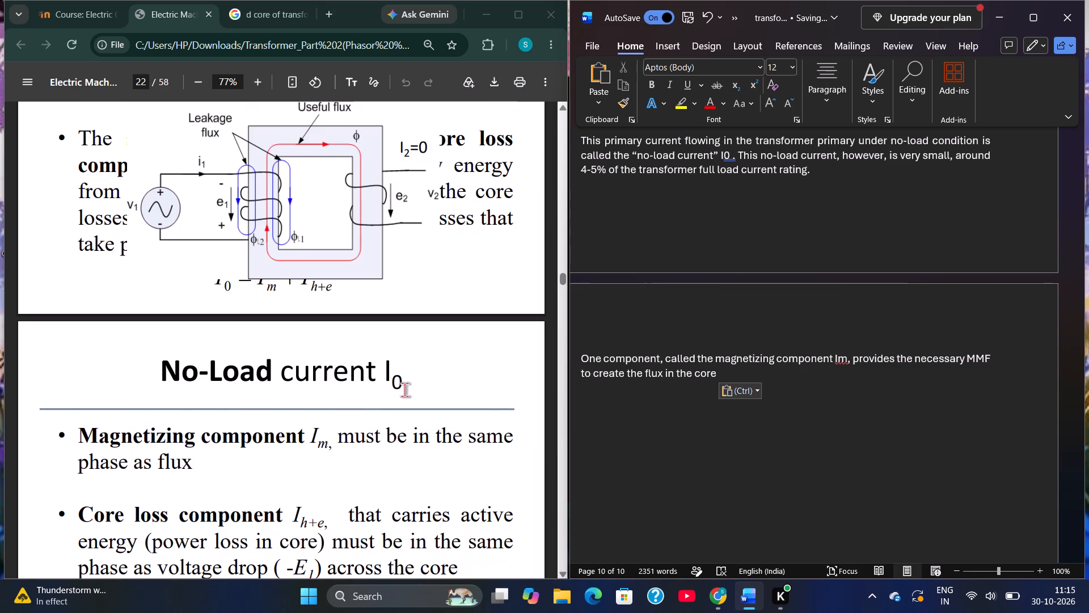
{"action": "scroll", "coordinate": [404, 389], "scroll_direction": "down", "scroll_amount": 2}
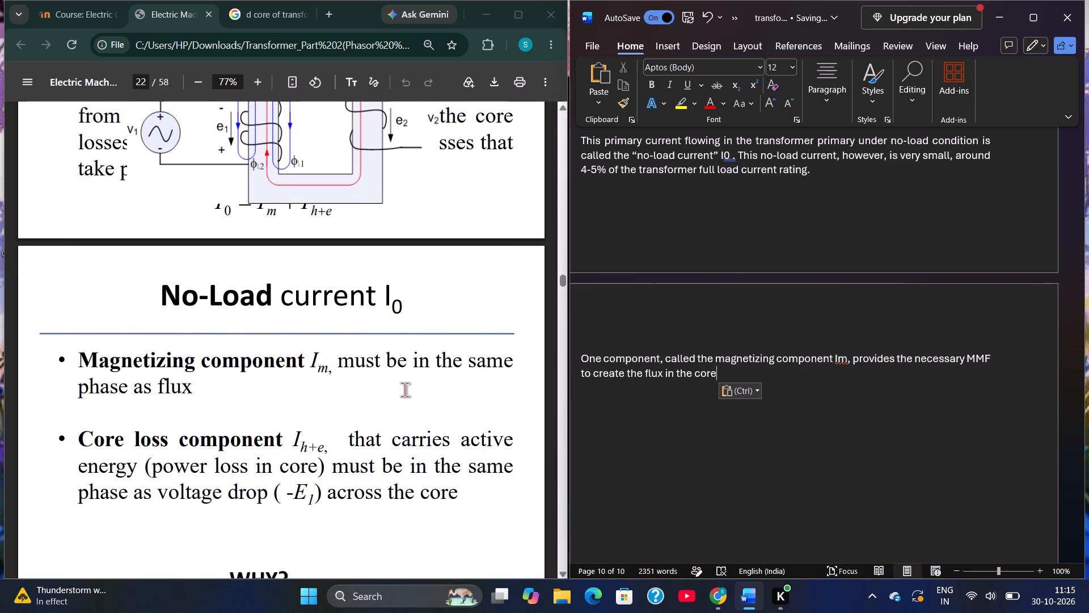
{"action": "scroll", "coordinate": [404, 389], "scroll_direction": "up", "scroll_amount": 1}
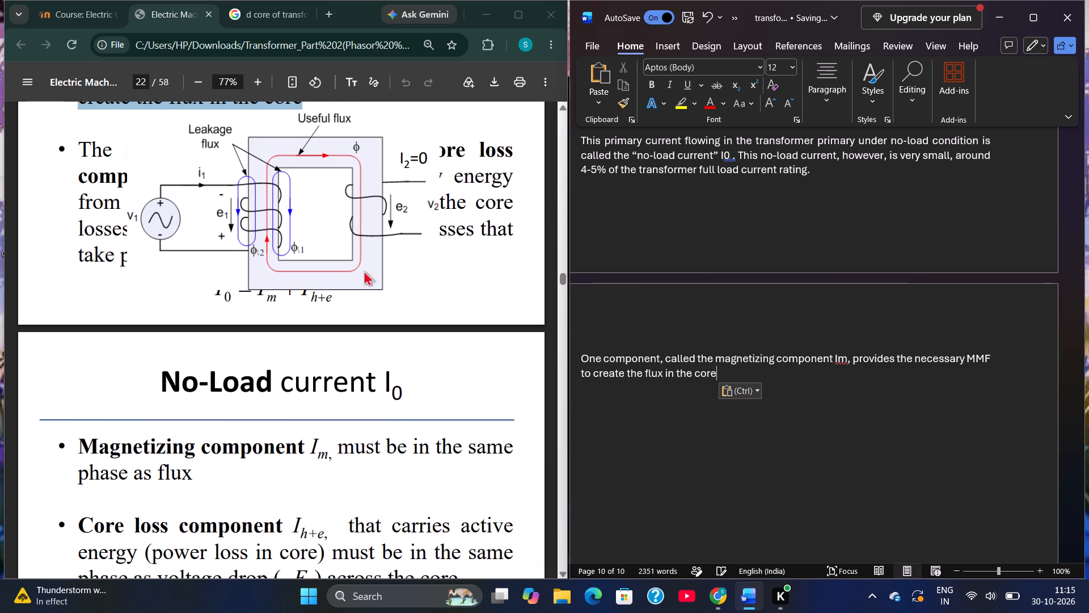
{"action": "left_click", "coordinate": [303, 213]}
{"action": "scroll", "coordinate": [303, 213], "scroll_direction": "up", "scroll_amount": 1}
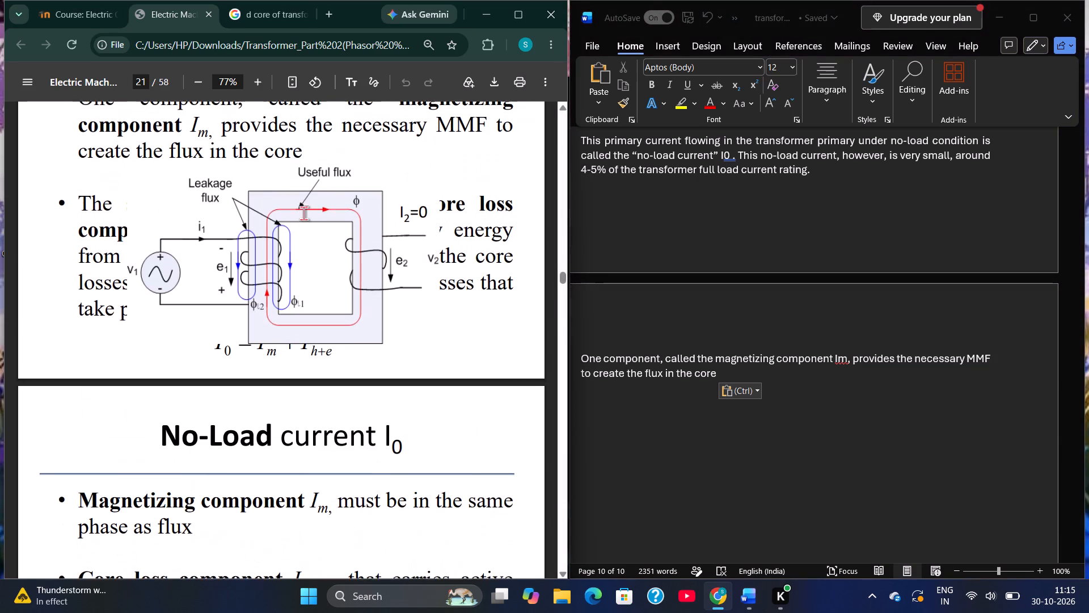
{"action": "scroll", "coordinate": [303, 213], "scroll_direction": "up", "scroll_amount": 1}
{"action": "scroll", "coordinate": [327, 258], "scroll_direction": "down", "scroll_amount": 3}
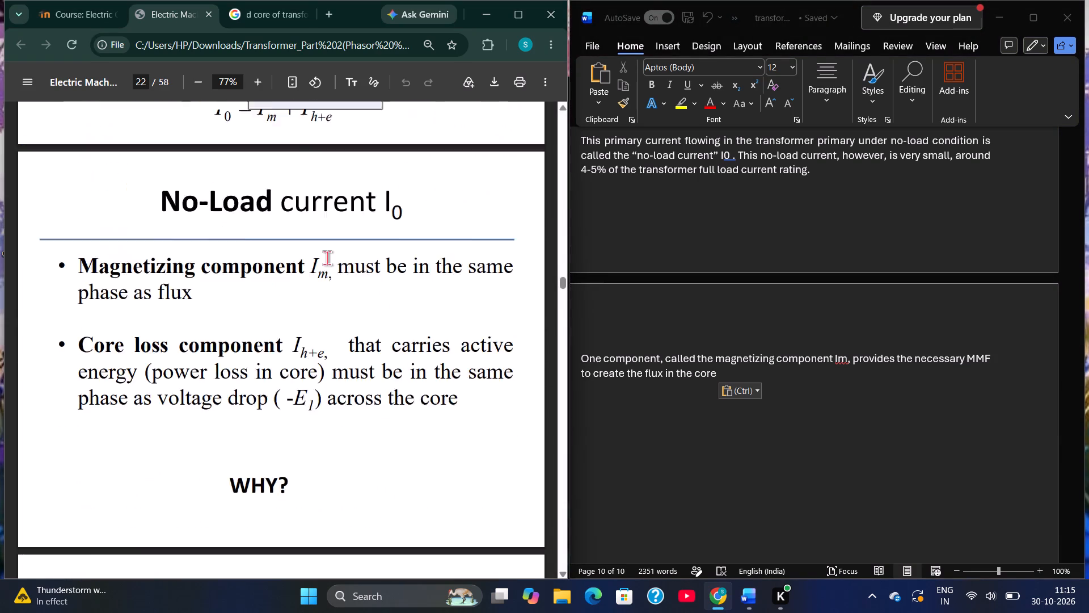
{"action": "scroll", "coordinate": [327, 258], "scroll_direction": "down", "scroll_amount": 2}
{"action": "scroll", "coordinate": [327, 258], "scroll_direction": "up", "scroll_amount": 1}
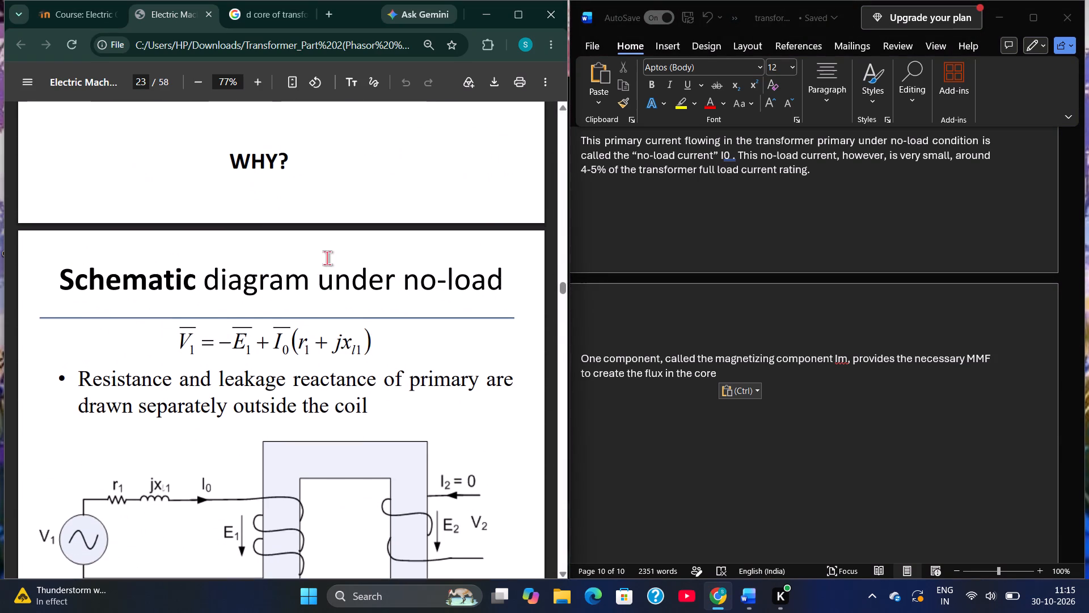
{"action": "scroll", "coordinate": [327, 258], "scroll_direction": "up", "scroll_amount": 3}
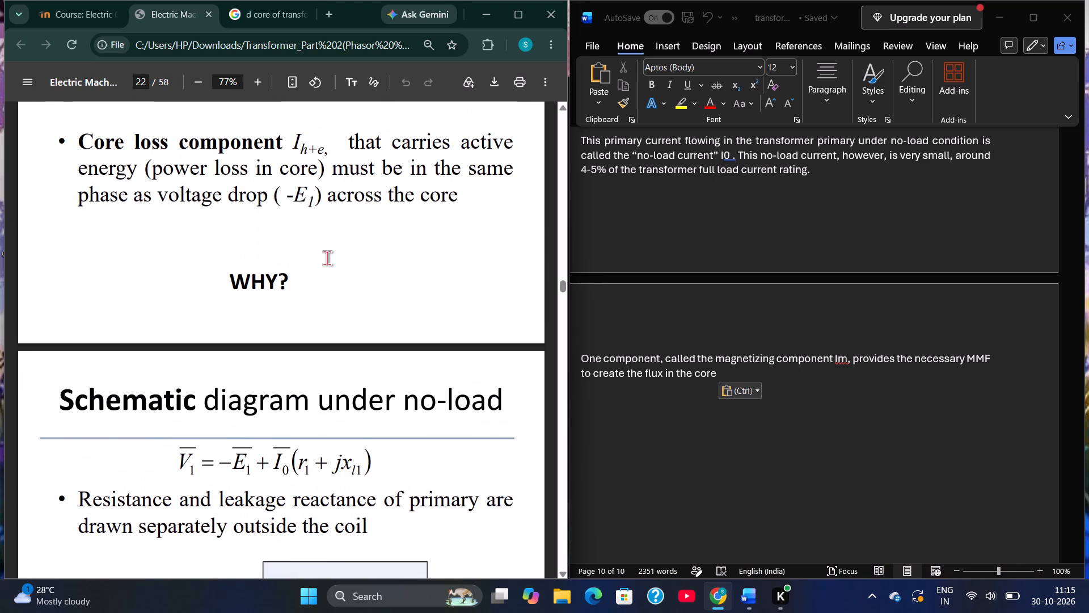
{"action": "scroll", "coordinate": [327, 258], "scroll_direction": "up", "scroll_amount": 2}
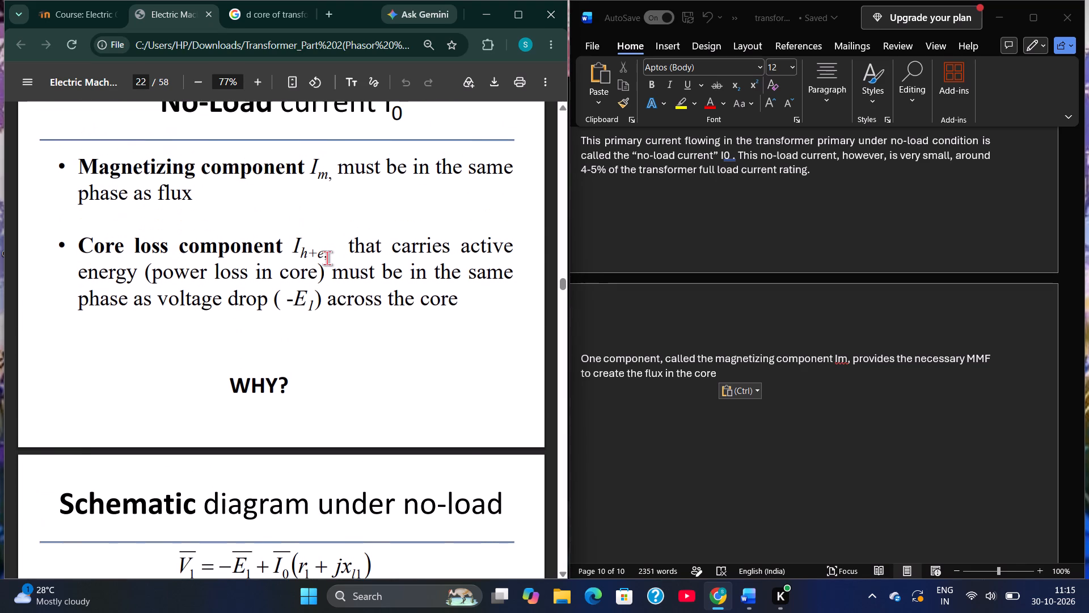
{"action": "scroll", "coordinate": [327, 258], "scroll_direction": "up", "scroll_amount": 2}
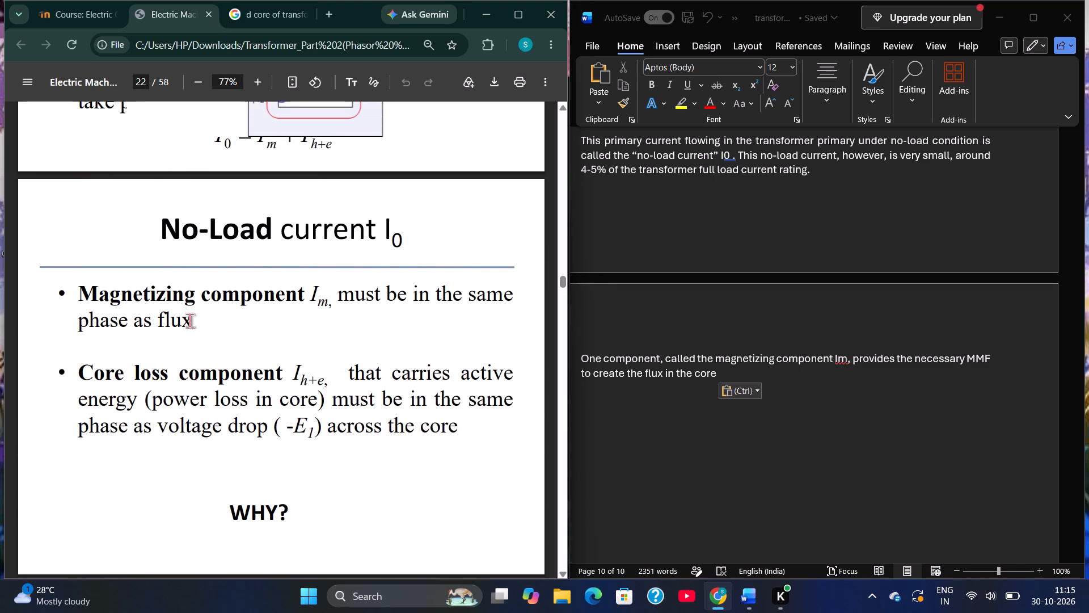
End the MMF sentence with a period and append PDF page 22's bullet on Im being in phase with flux, also closed with a period.
{"action": "left_click", "coordinate": [721, 372]}
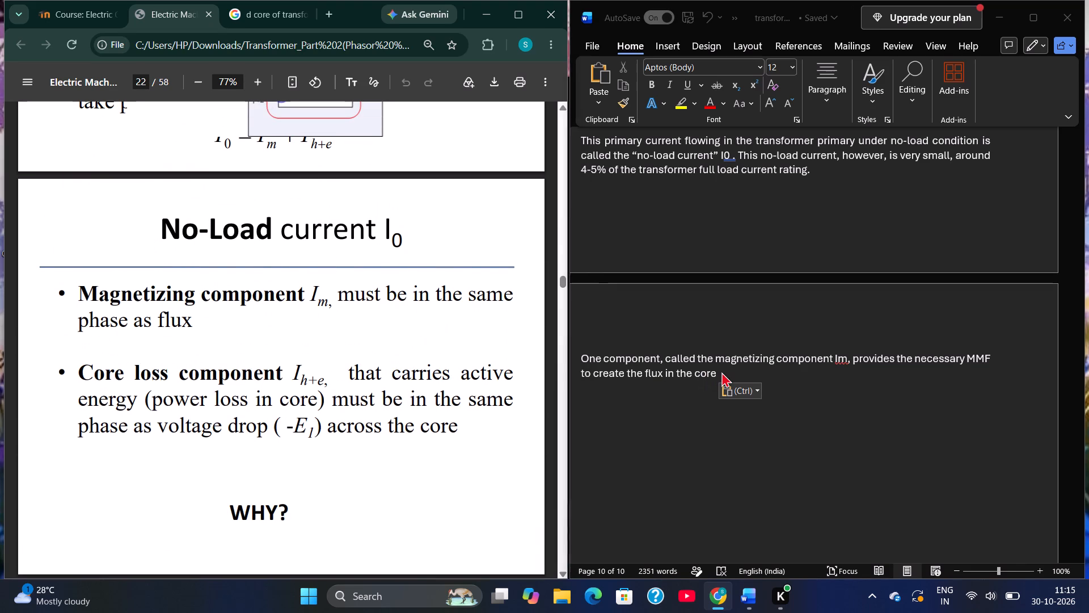
{"action": "key", "text": "period"}
{"action": "key", "text": "space"}
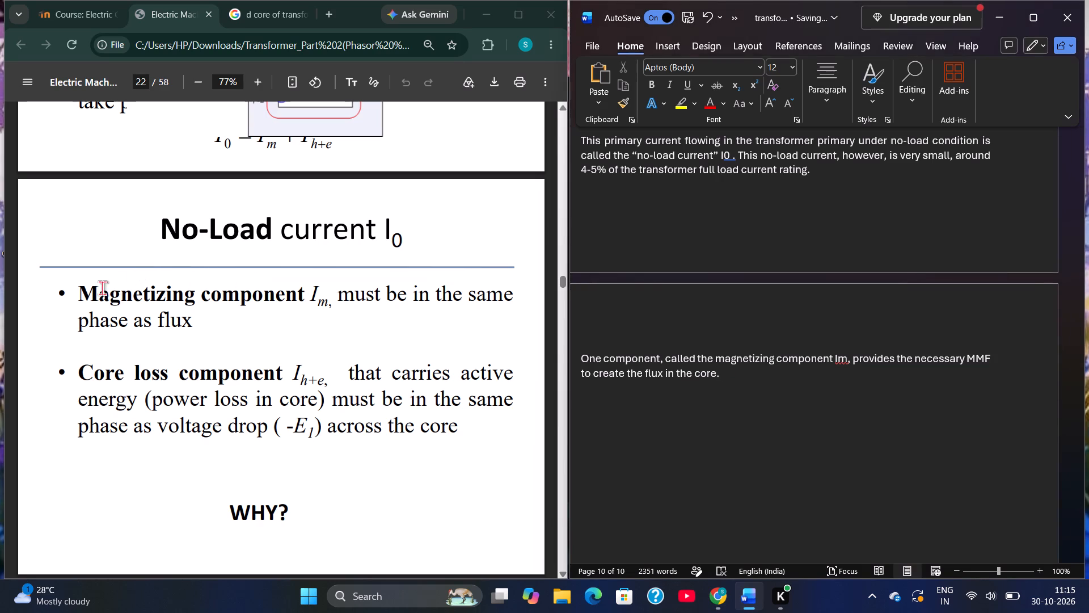
{"action": "left_click_drag", "start_coordinate": [78, 292], "coordinate": [187, 331]}
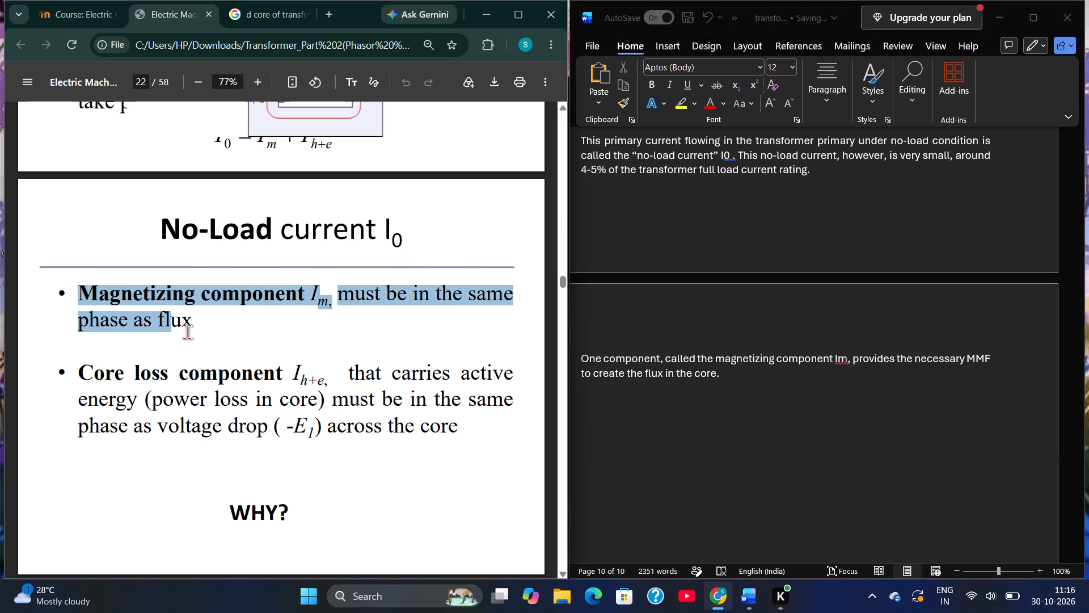
{"action": "left_click_drag", "start_coordinate": [187, 331], "coordinate": [218, 331]}
{"action": "key", "text": "ctrl+c"}
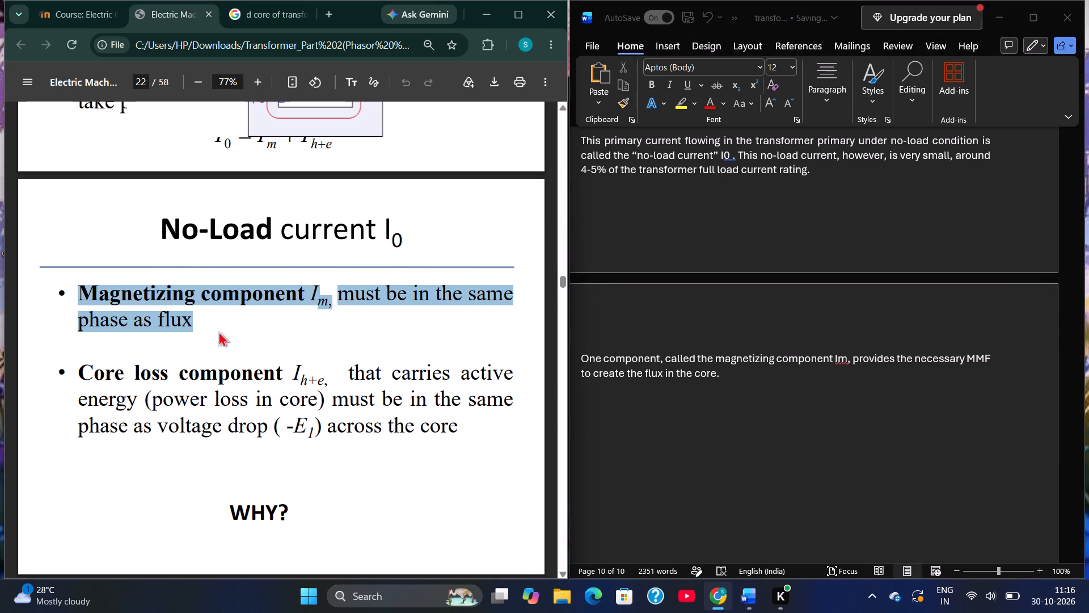
{"action": "left_click", "coordinate": [749, 372]}
{"action": "key", "text": "ctrl+v"}
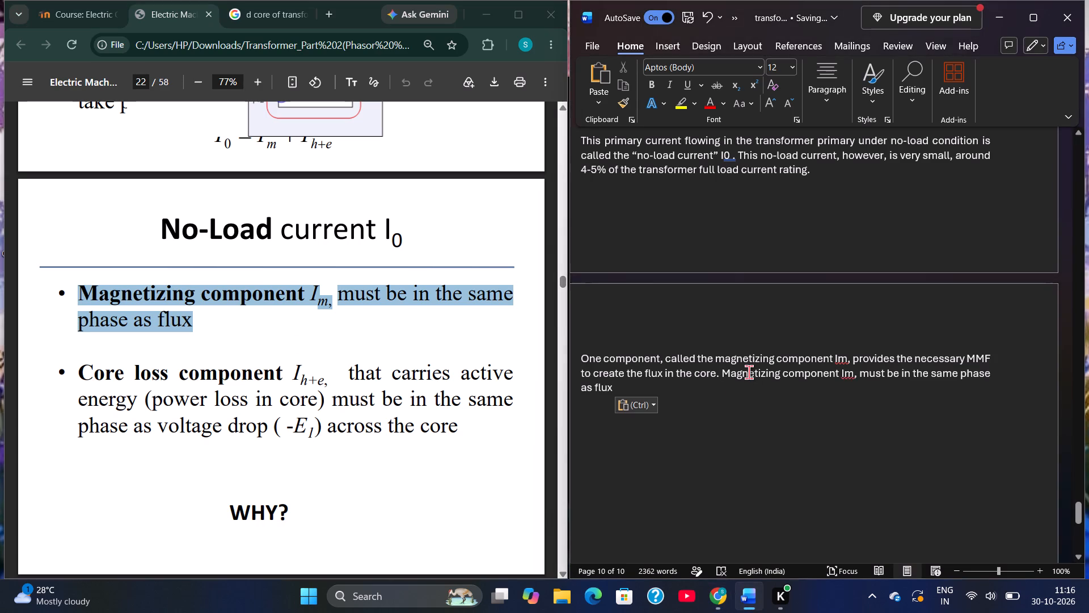
{"action": "type", "text": "."}
{"action": "key", "text": "space"}
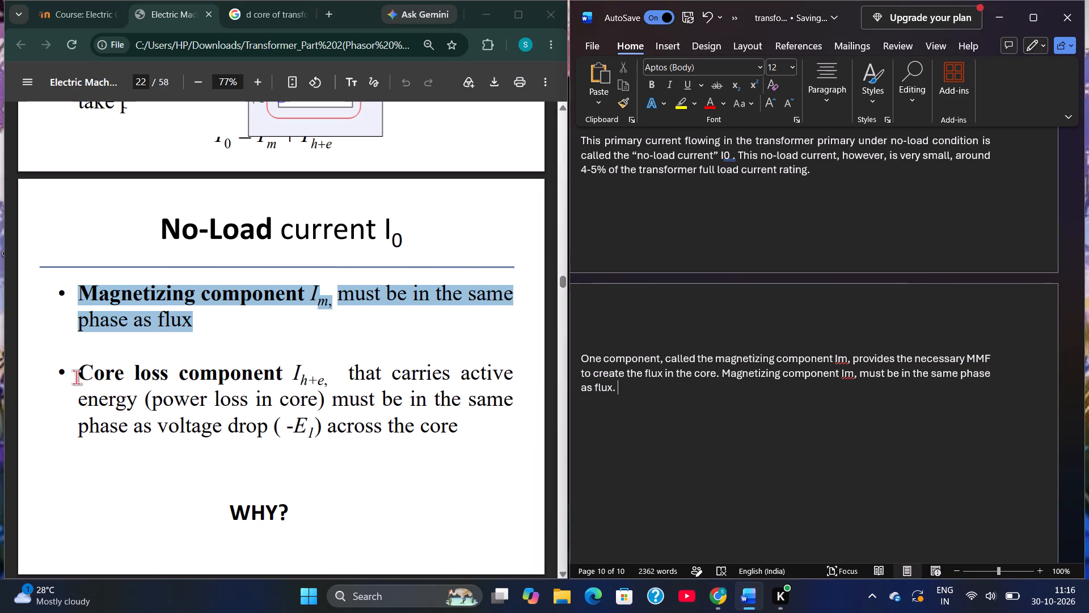
Append the core loss component bullet from PDF page 22 after the "same phase as flux" sentence in the Word notes.
{"action": "left_click_drag", "start_coordinate": [76, 377], "coordinate": [462, 426]}
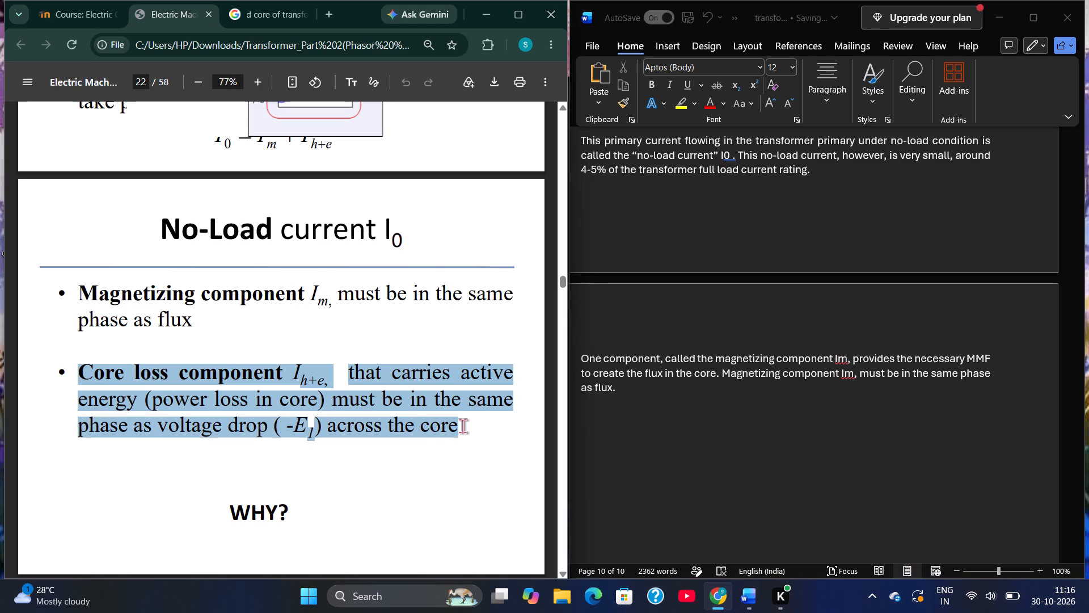
{"action": "key", "text": "ctrl+c"}
{"action": "left_click", "coordinate": [627, 380]}
{"action": "key", "text": "ctrl+v"}
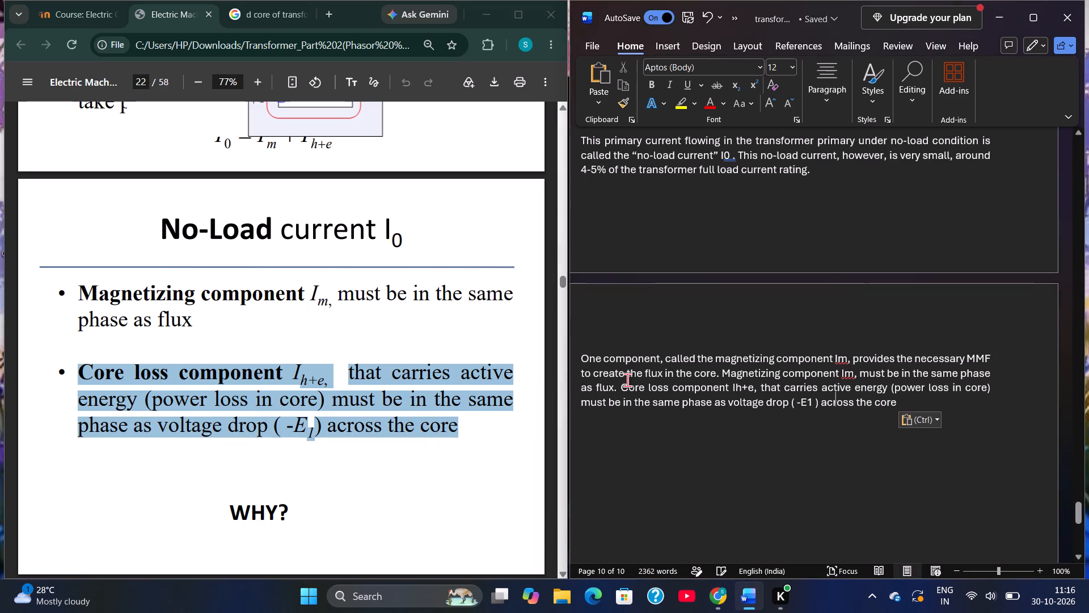
Retype the h+e in the core loss sentence's Ih+e symbol as a subscript, keeping the following text at normal level.
{"action": "left_click", "coordinate": [757, 388]}
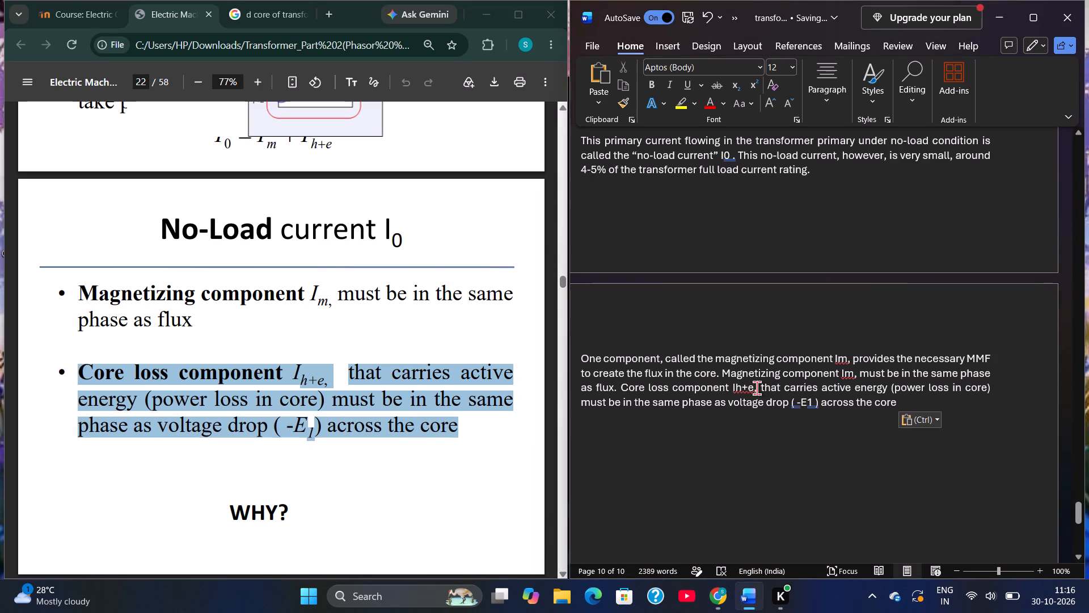
{"action": "key", "text": "Left"}
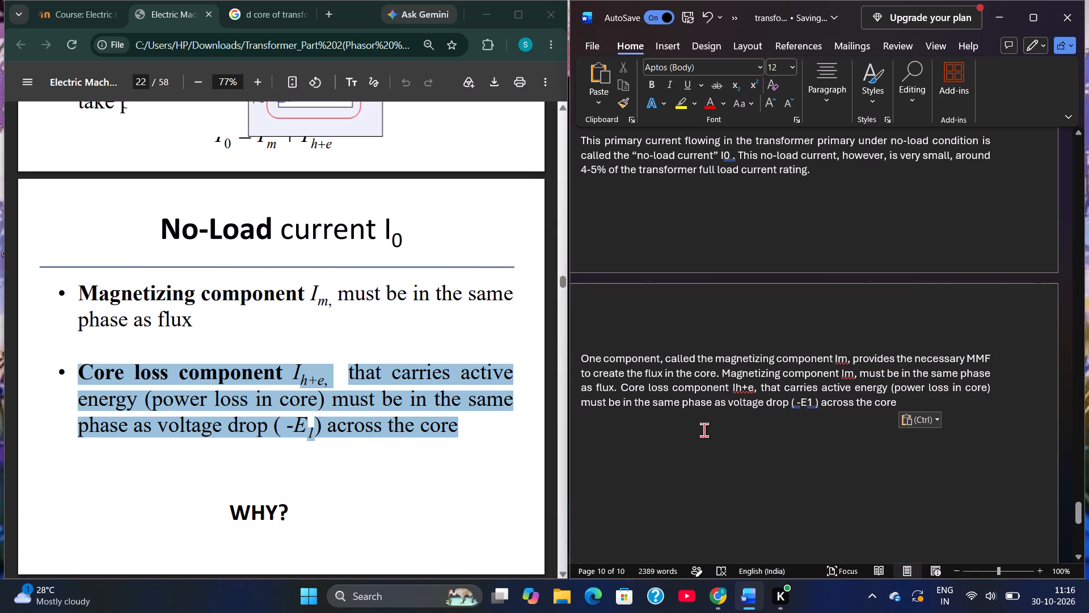
{"action": "key", "text": "BackSpace"}
{"action": "key", "text": "BackSpace"}
{"action": "key", "text": "BackSpace"}
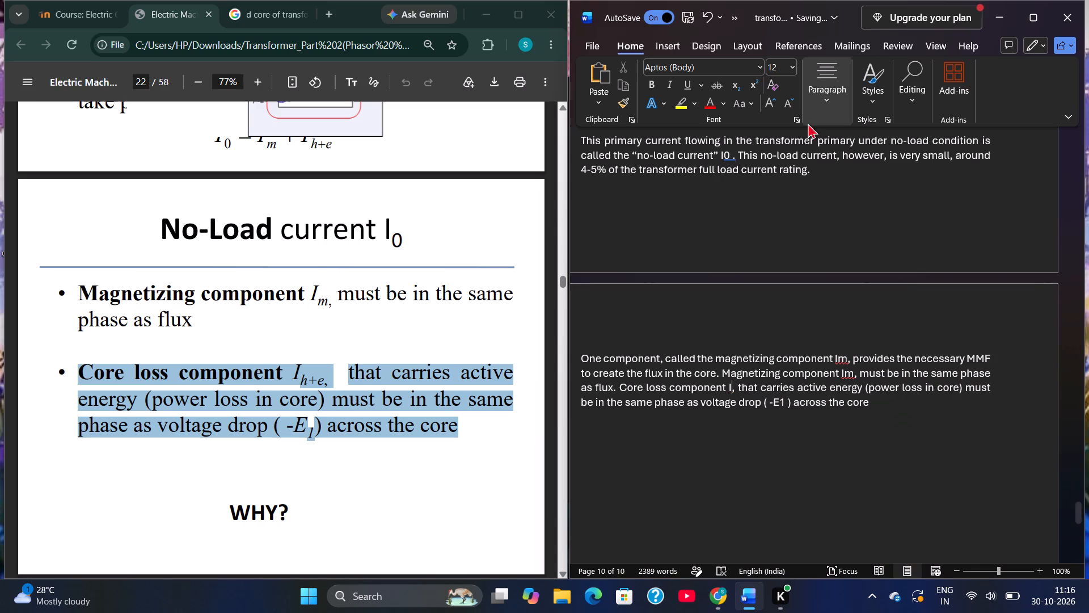
{"action": "left_click", "coordinate": [738, 86]}
{"action": "key", "text": "h"}
{"action": "key", "text": "shift+plus"}
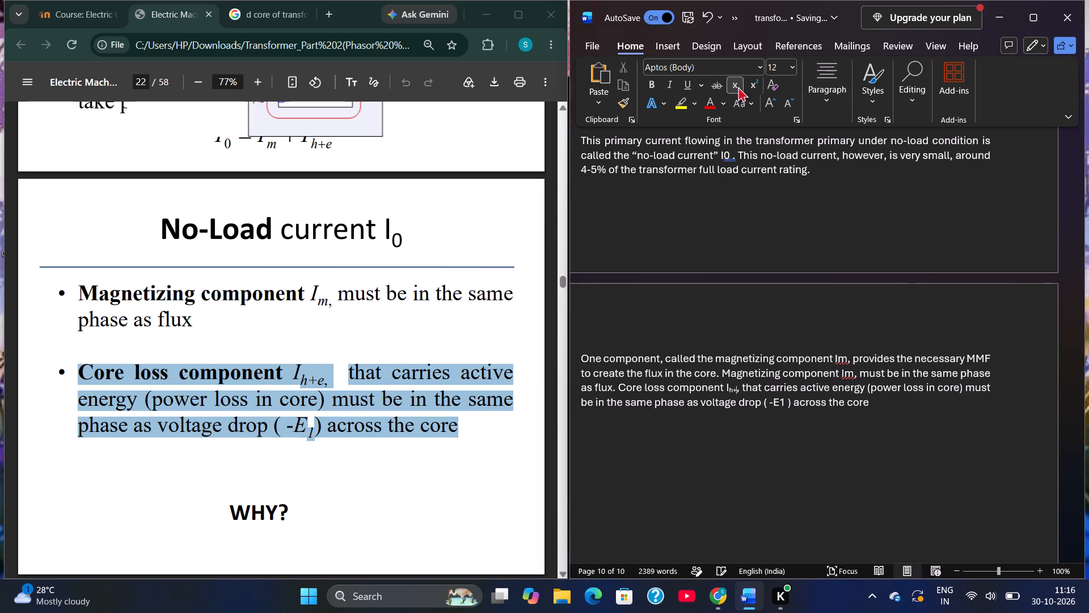
{"action": "key", "text": "e"}
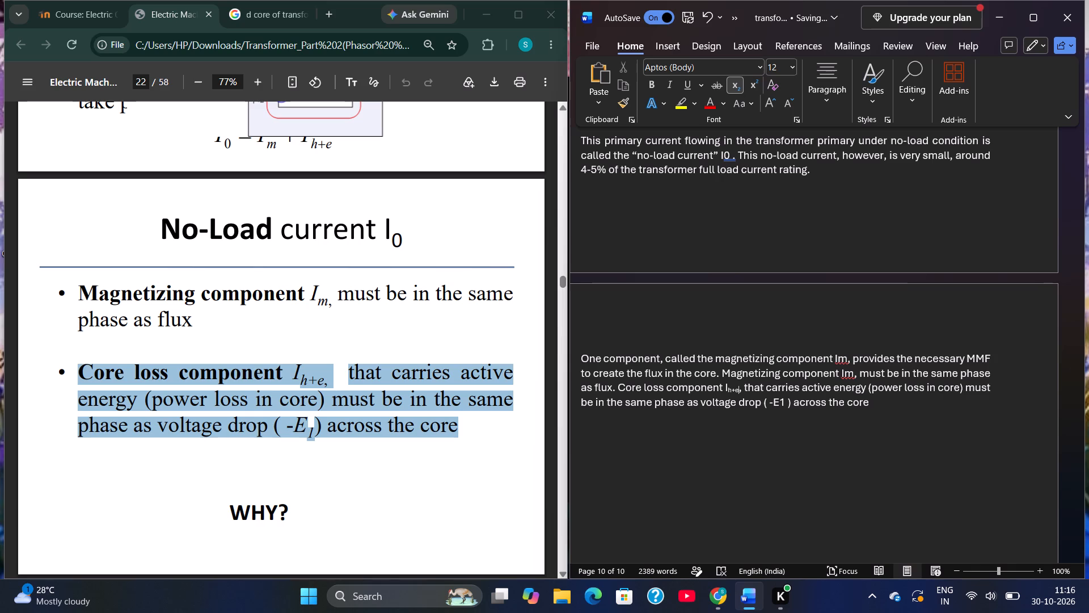
{"action": "left_click", "coordinate": [736, 80]}
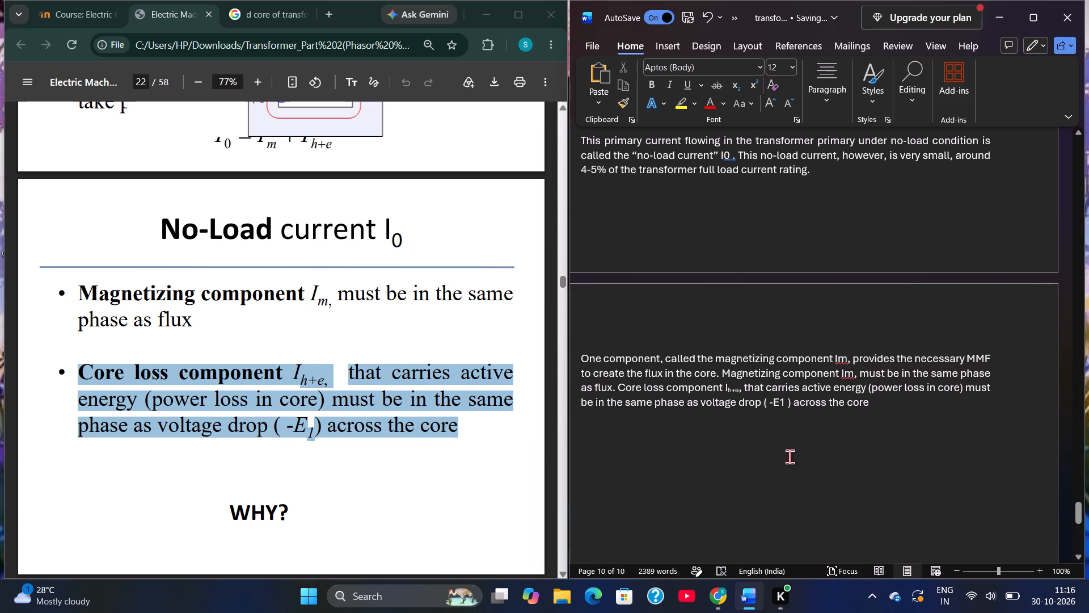
Split the core loss component sentence off into its own paragraph after "must be in the same phase as flux.".
{"action": "scroll", "coordinate": [468, 438], "scroll_direction": "up", "scroll_amount": 2}
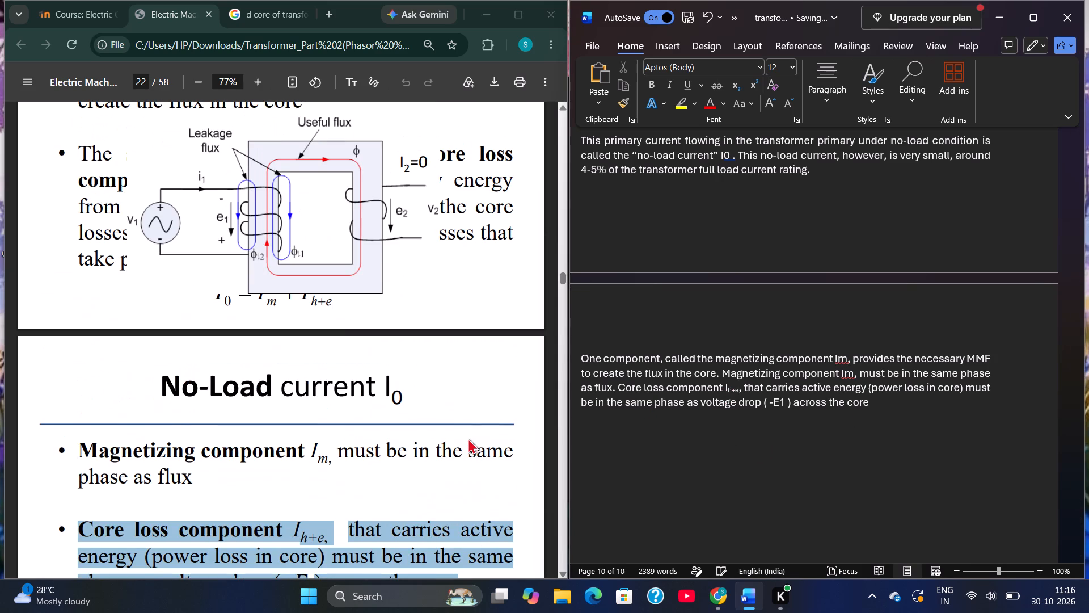
{"action": "left_click", "coordinate": [615, 383]}
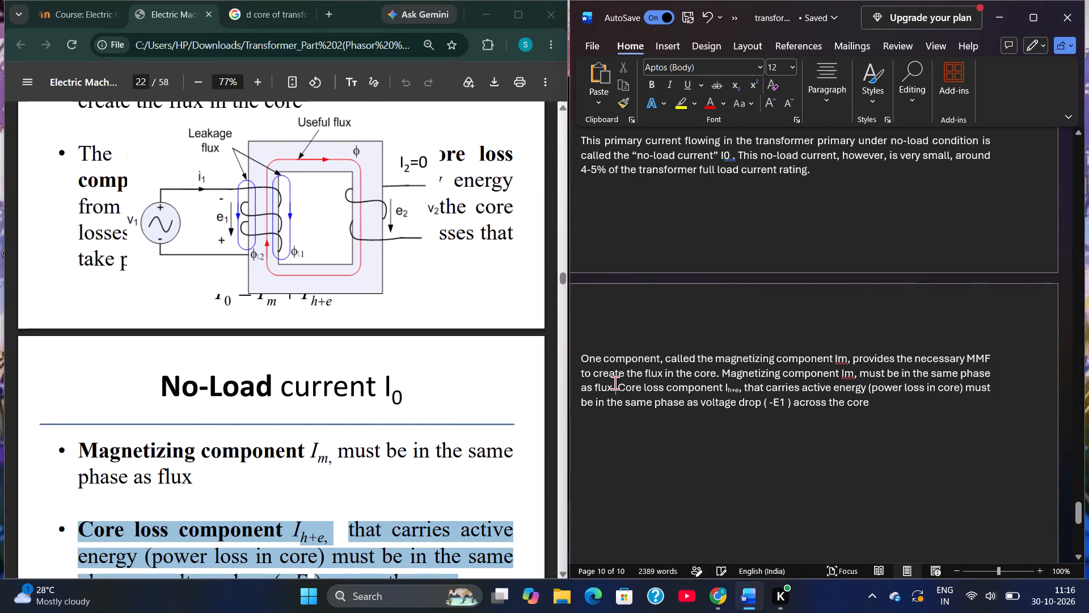
{"action": "key", "text": "Return"}
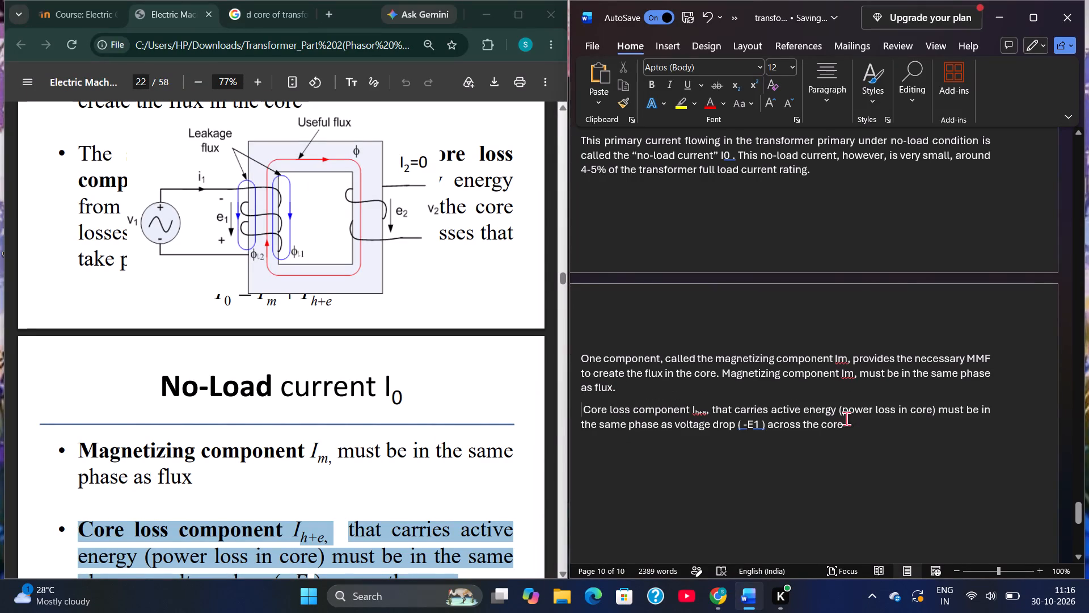
{"action": "left_click", "coordinate": [841, 429]}
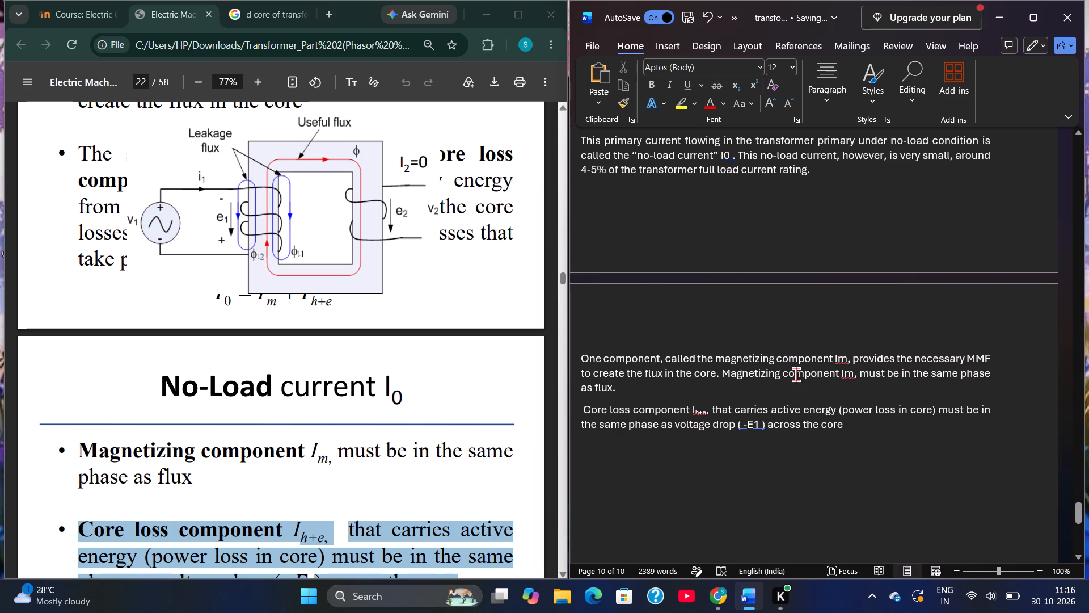
Examine PDF pages 22 to 25 covering the no-load schematic, the phasor diagram and real transformer operation under no-load.
{"action": "scroll", "coordinate": [796, 374], "scroll_direction": "down", "scroll_amount": 1}
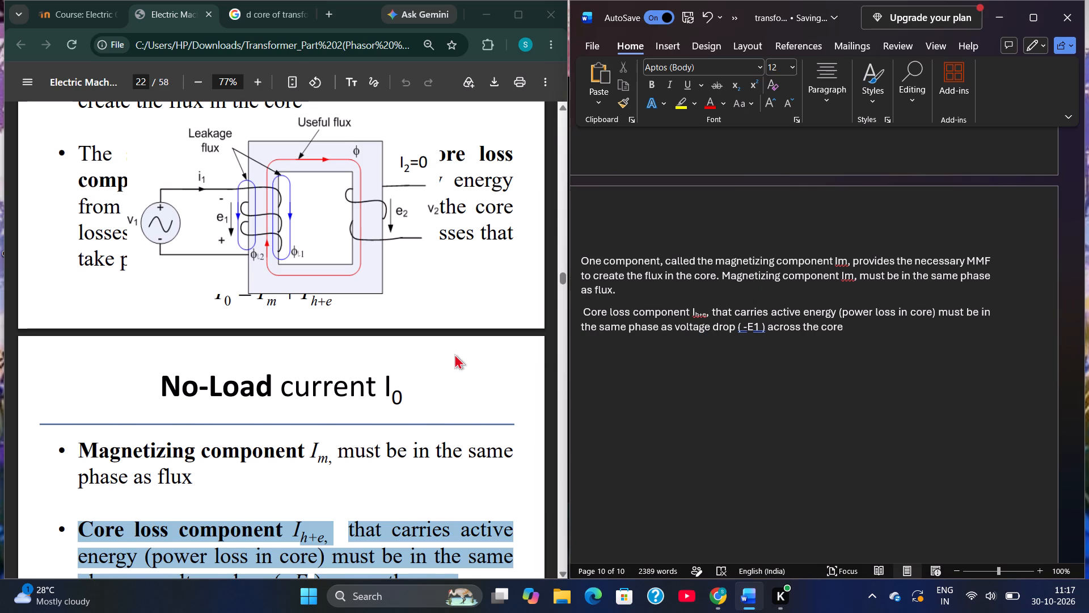
{"action": "scroll", "coordinate": [454, 354], "scroll_direction": "down", "scroll_amount": 2}
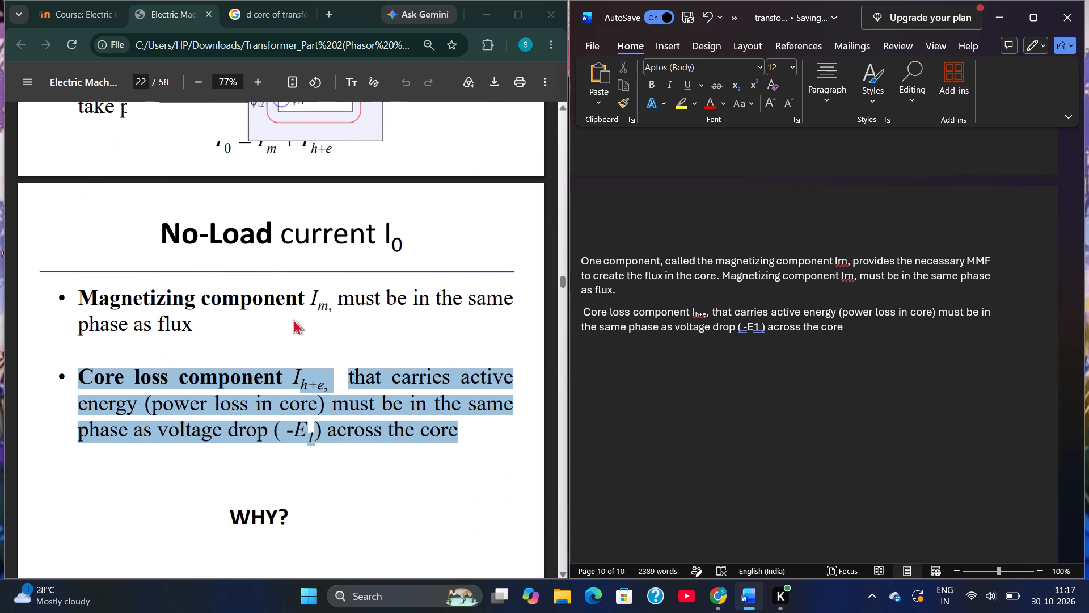
{"action": "scroll", "coordinate": [377, 362], "scroll_direction": "down", "scroll_amount": 4}
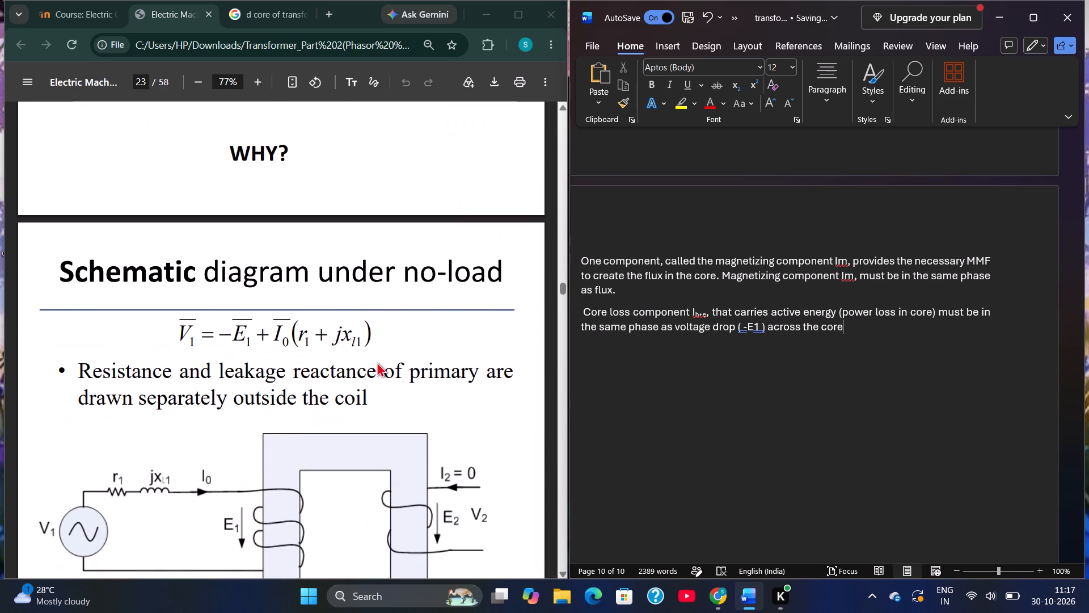
{"action": "scroll", "coordinate": [377, 362], "scroll_direction": "down", "scroll_amount": 1}
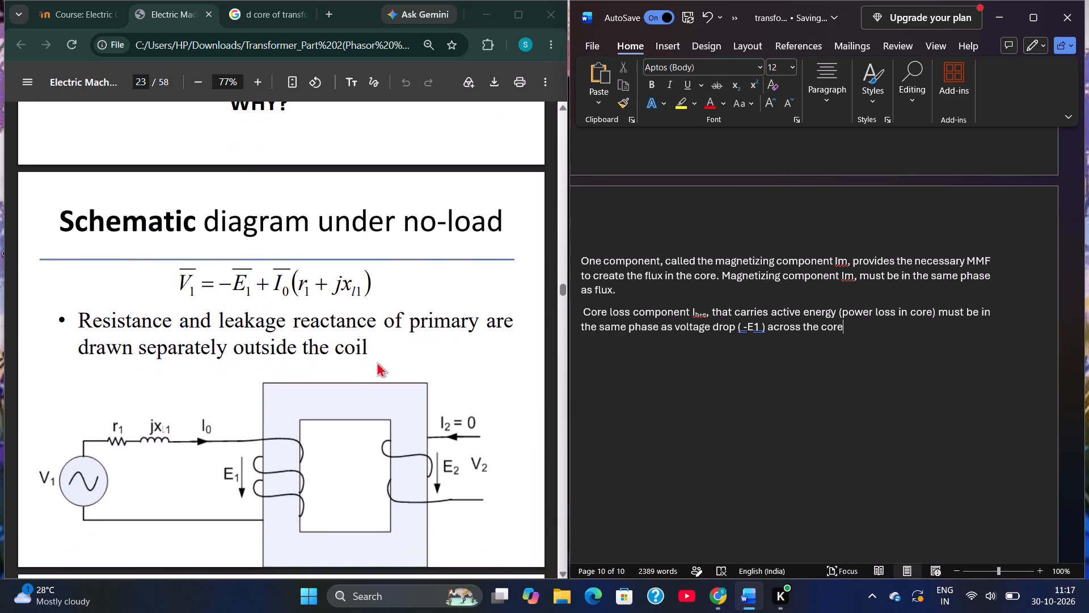
{"action": "scroll", "coordinate": [377, 362], "scroll_direction": "down", "scroll_amount": 1}
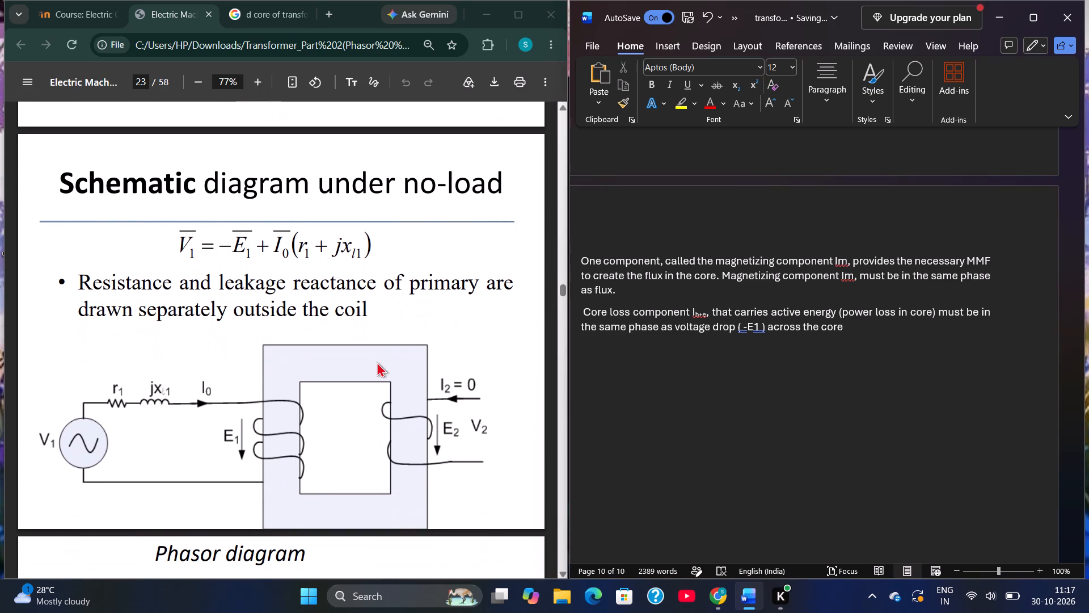
{"action": "scroll", "coordinate": [377, 362], "scroll_direction": "down", "scroll_amount": 1}
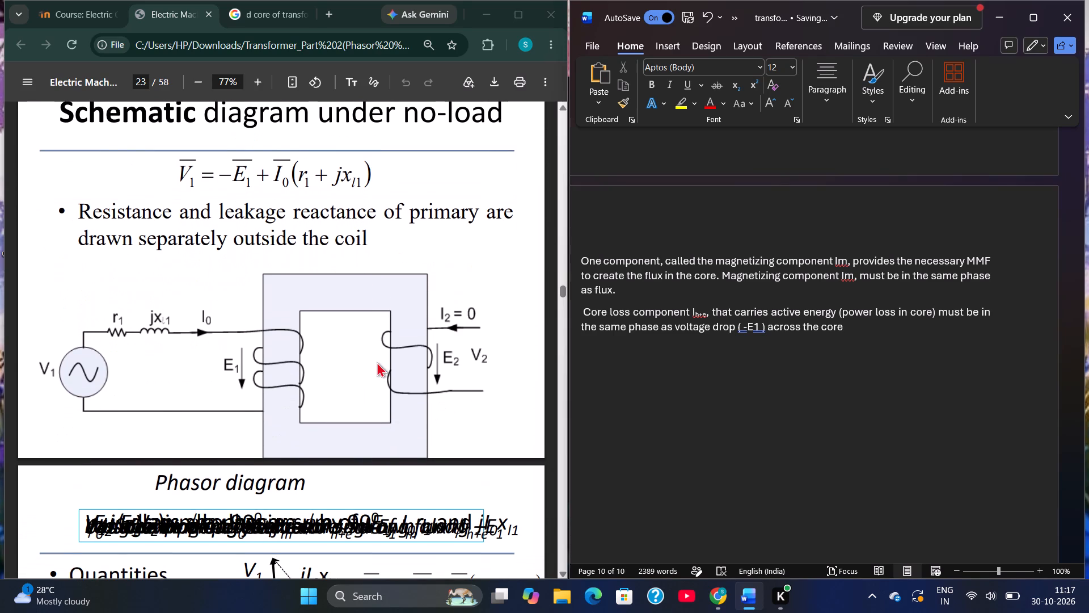
{"action": "scroll", "coordinate": [377, 362], "scroll_direction": "down", "scroll_amount": 3}
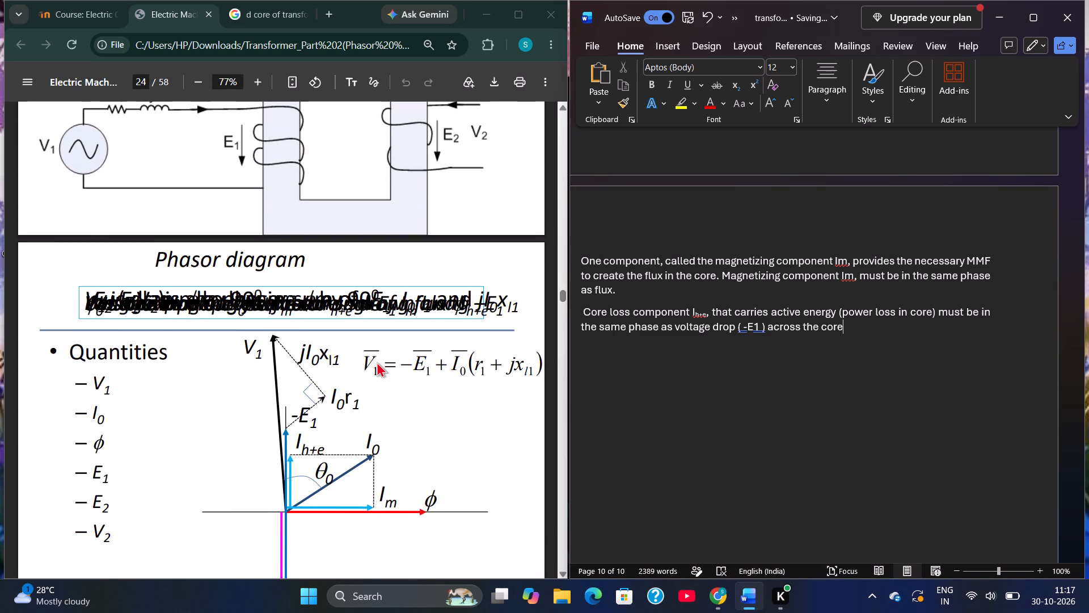
{"action": "scroll", "coordinate": [377, 362], "scroll_direction": "down", "scroll_amount": 1}
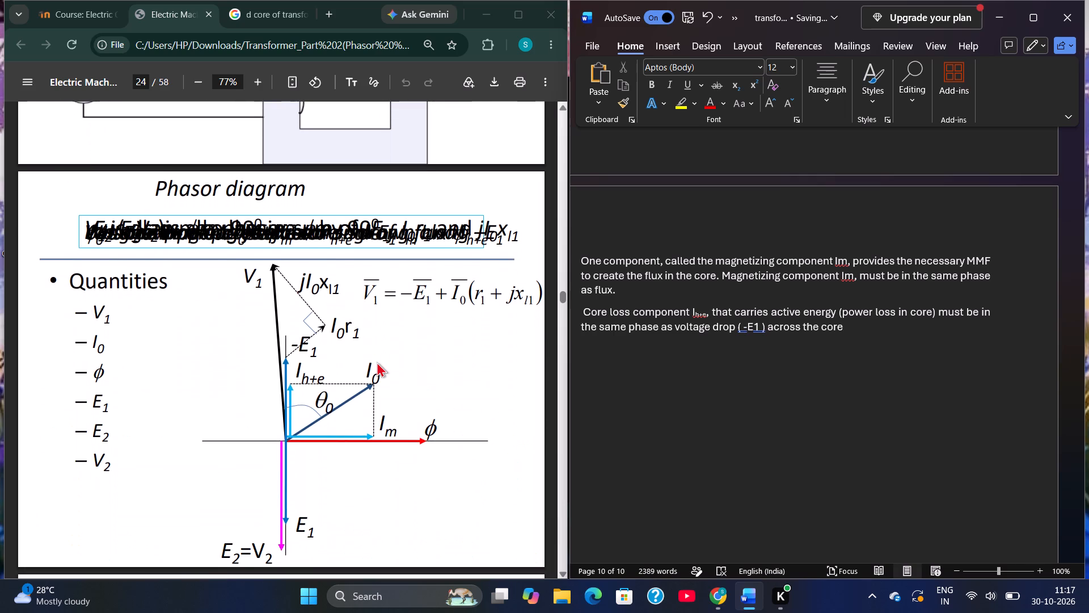
{"action": "scroll", "coordinate": [377, 362], "scroll_direction": "down", "scroll_amount": 2}
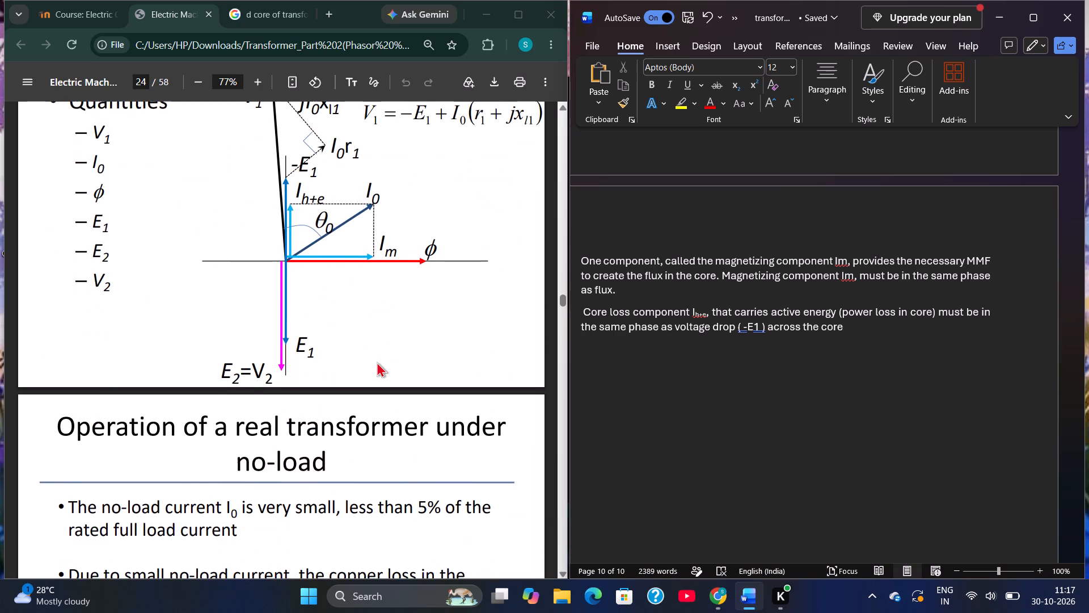
{"action": "scroll", "coordinate": [377, 362], "scroll_direction": "down", "scroll_amount": 1}
{"action": "scroll", "coordinate": [377, 362], "scroll_direction": "up", "scroll_amount": 1}
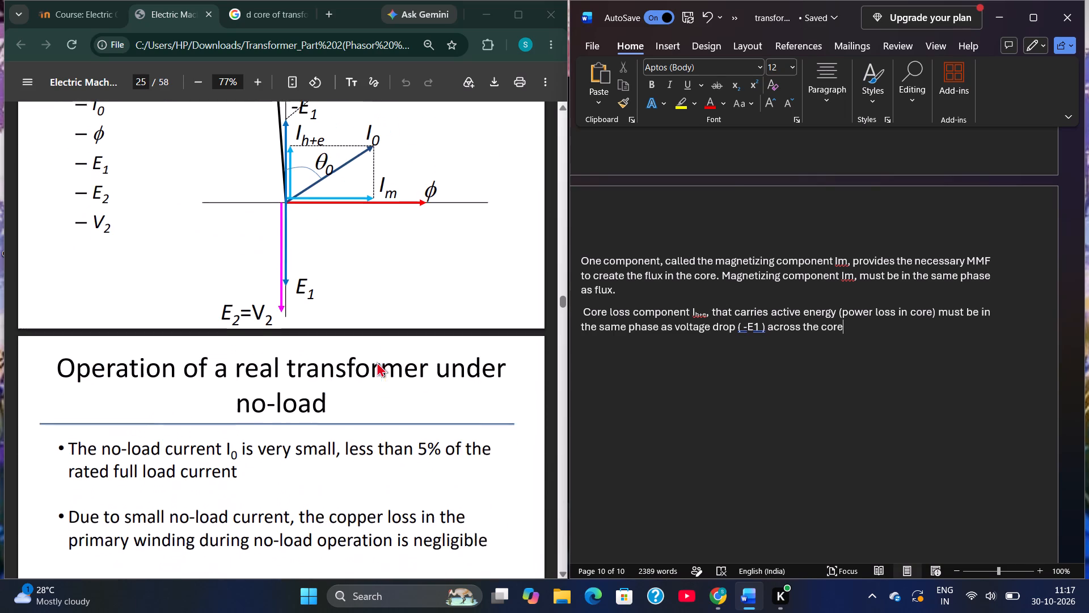
{"action": "scroll", "coordinate": [377, 362], "scroll_direction": "up", "scroll_amount": 3}
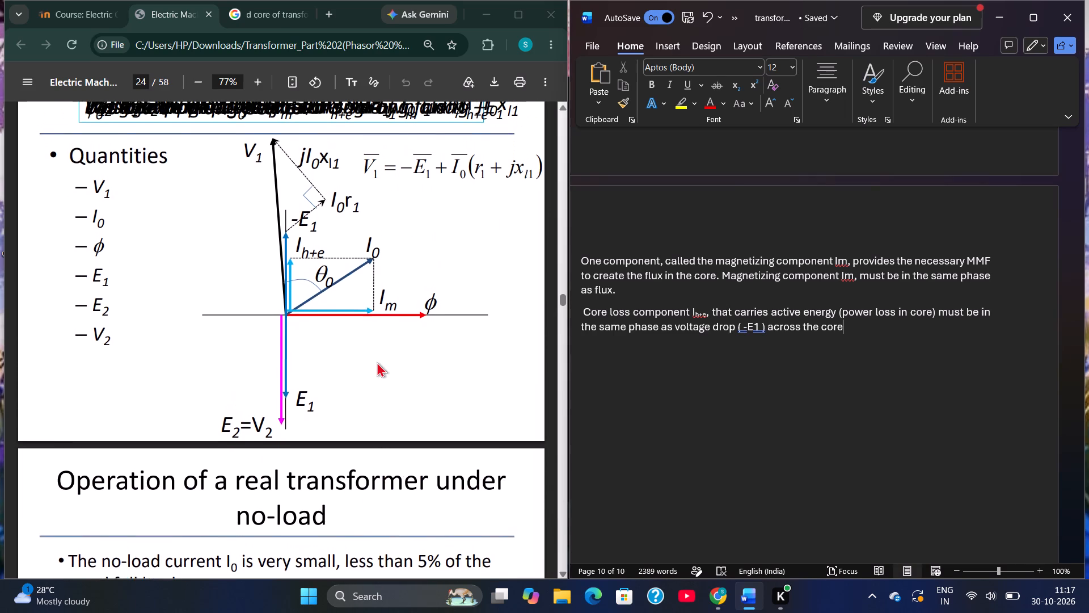
{"action": "scroll", "coordinate": [377, 362], "scroll_direction": "up", "scroll_amount": 1}
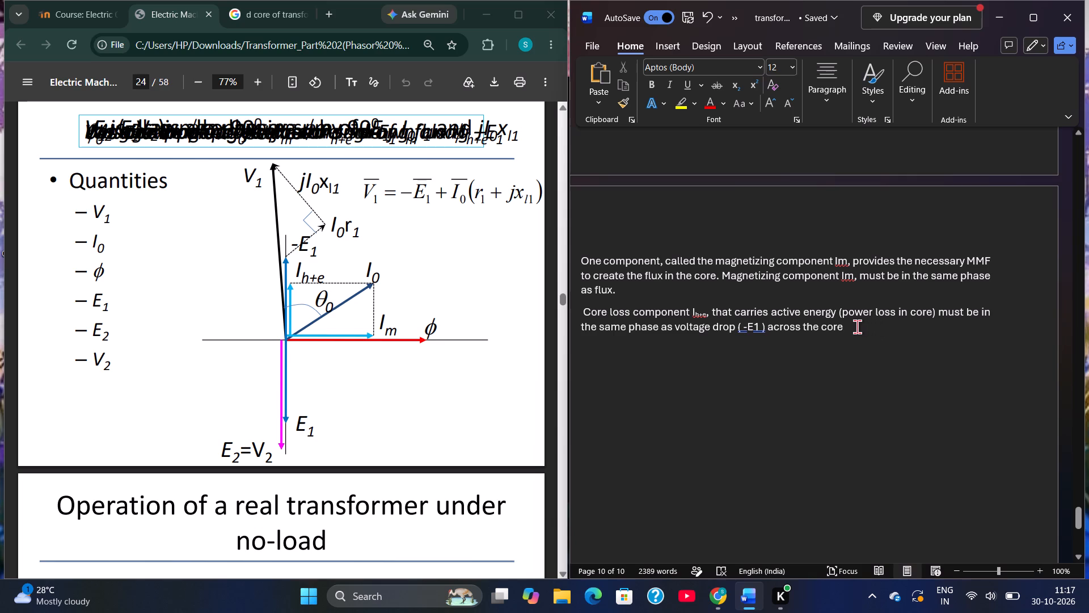
End the core loss sentence with a period and start a new paragraph below it reading "This Im+".
{"action": "type", "text": "."}
{"action": "key", "text": "space"}
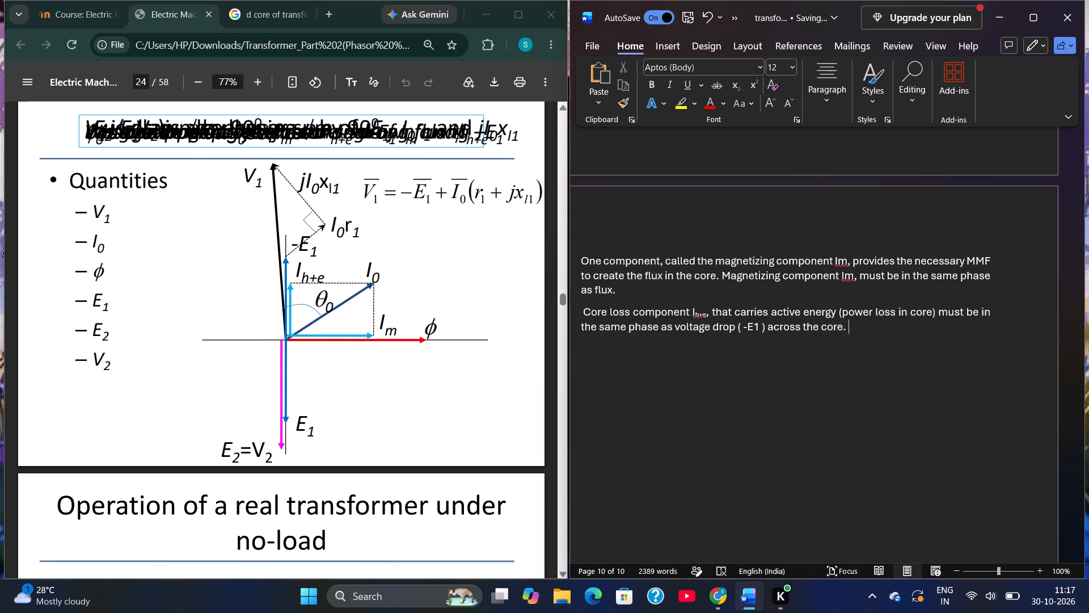
{"action": "key", "text": "Return"}
{"action": "type", "text": "tjis"}
{"action": "key", "text": "space"}
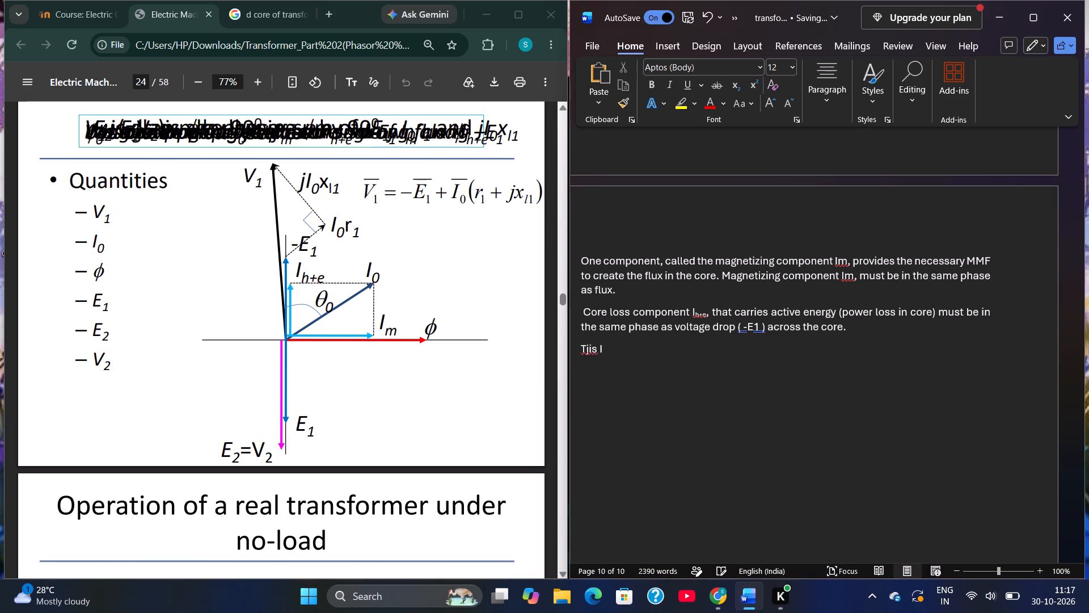
{"action": "key", "text": "BackSpace"}
{"action": "key", "text": "BackSpace"}
{"action": "key", "text": "BackSpace"}
{"action": "key", "text": "BackSpace"}
{"action": "key", "text": "BackSpace"}
{"action": "key", "text": "h"}
{"action": "type", "text": "is"}
{"action": "key", "text": "space"}
{"action": "key", "text": "m"}
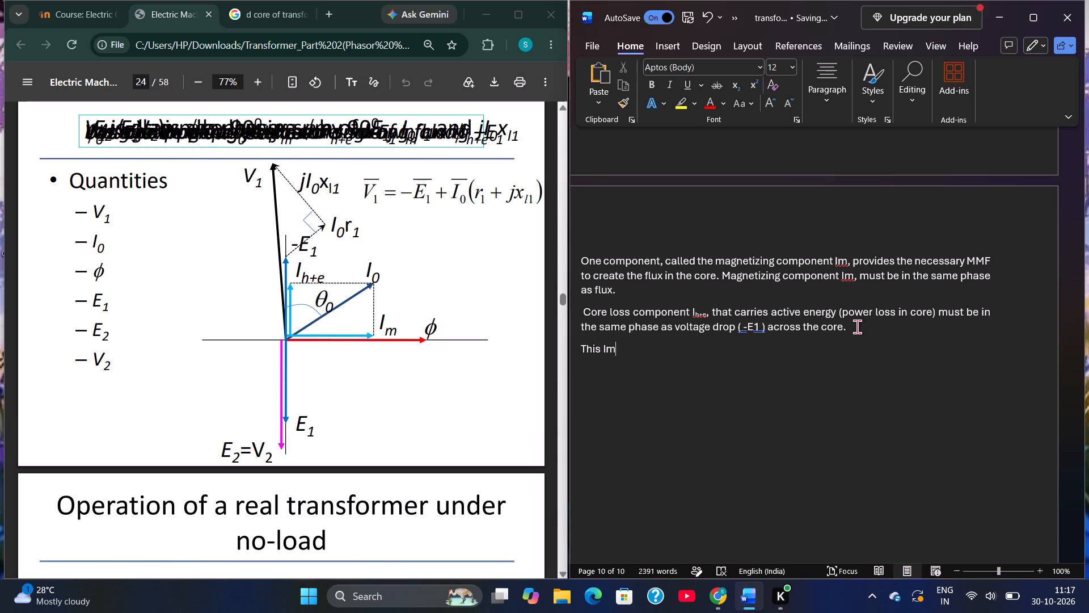
{"action": "key", "text": "shift+plus"}
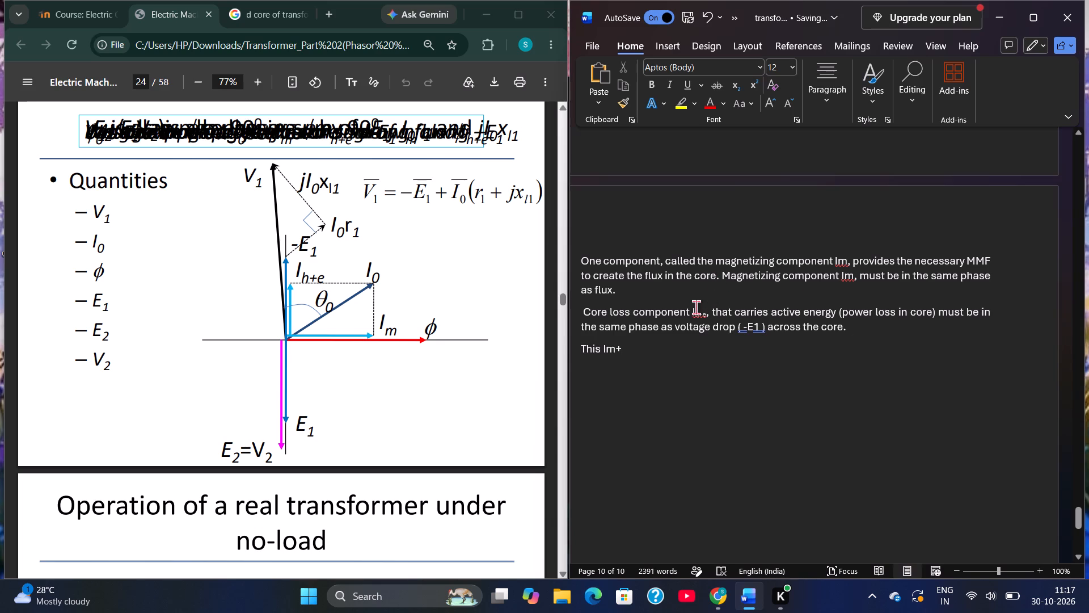
Copy the subscripted Ih+e symbol from the core loss sentence to the end of "This Im+", followed by a space.
{"action": "left_click_drag", "start_coordinate": [692, 309], "coordinate": [708, 312]}
{"action": "left_click_drag", "start_coordinate": [708, 312], "coordinate": [706, 314]}
{"action": "key", "text": "ctrl+c"}
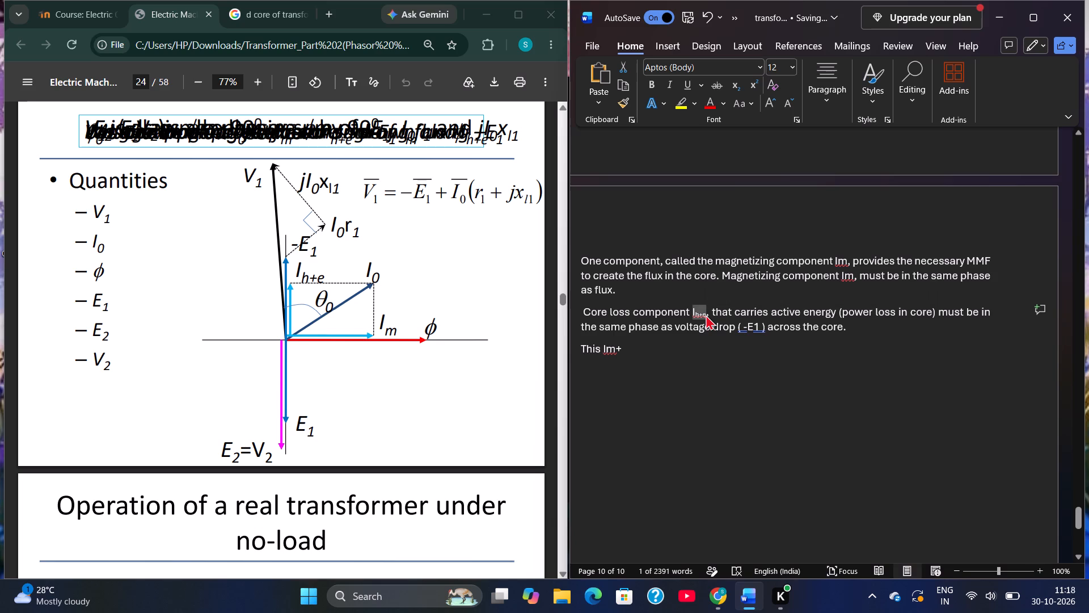
{"action": "left_click", "coordinate": [642, 342]}
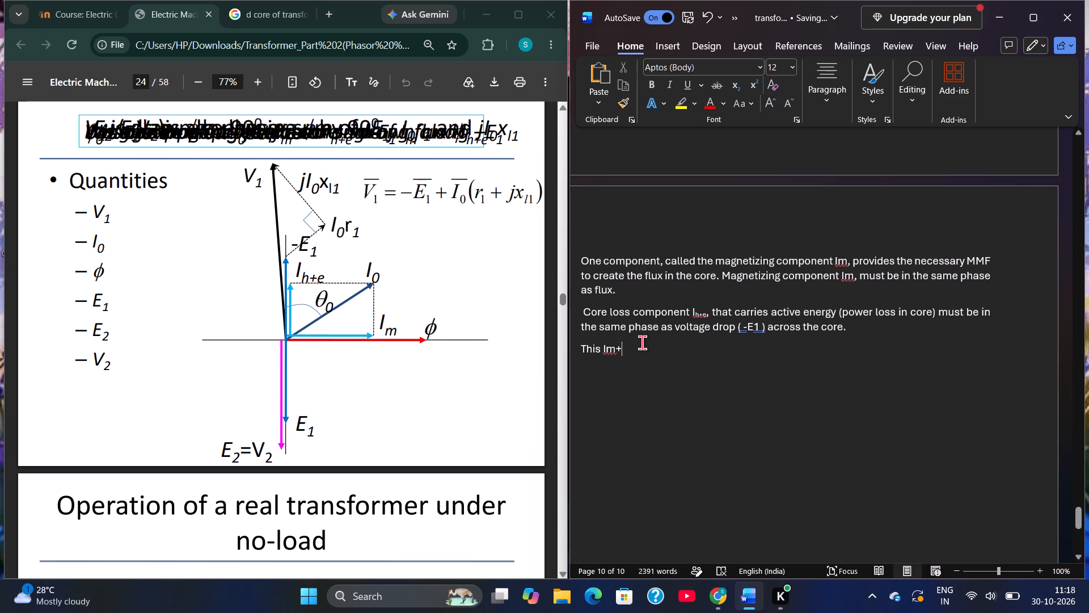
{"action": "key", "text": "ctrl+v"}
{"action": "key", "text": "space"}
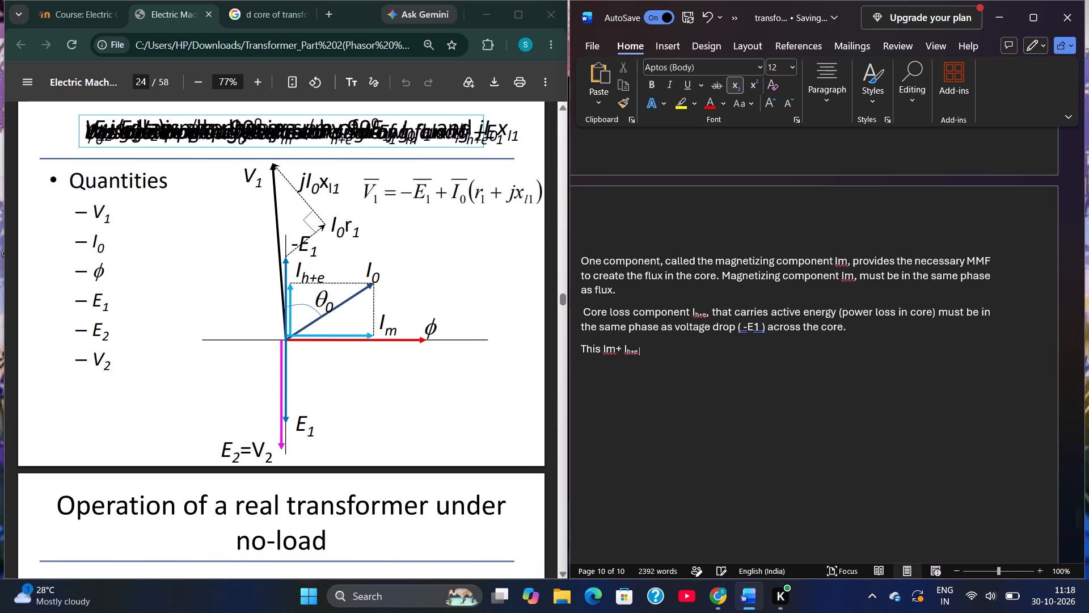
Finish the "This Im+ Ih+e" line in non-subscript text with "phasor addition is no load current I0." and start a new paragraph below.
{"action": "left_click", "coordinate": [733, 89]}
{"action": "key", "text": "space"}
{"action": "type", "text": "pj"}
{"action": "key", "text": "BackSpace"}
{"action": "type", "text": "hasor addition is no load current"}
{"action": "key", "text": "space"}
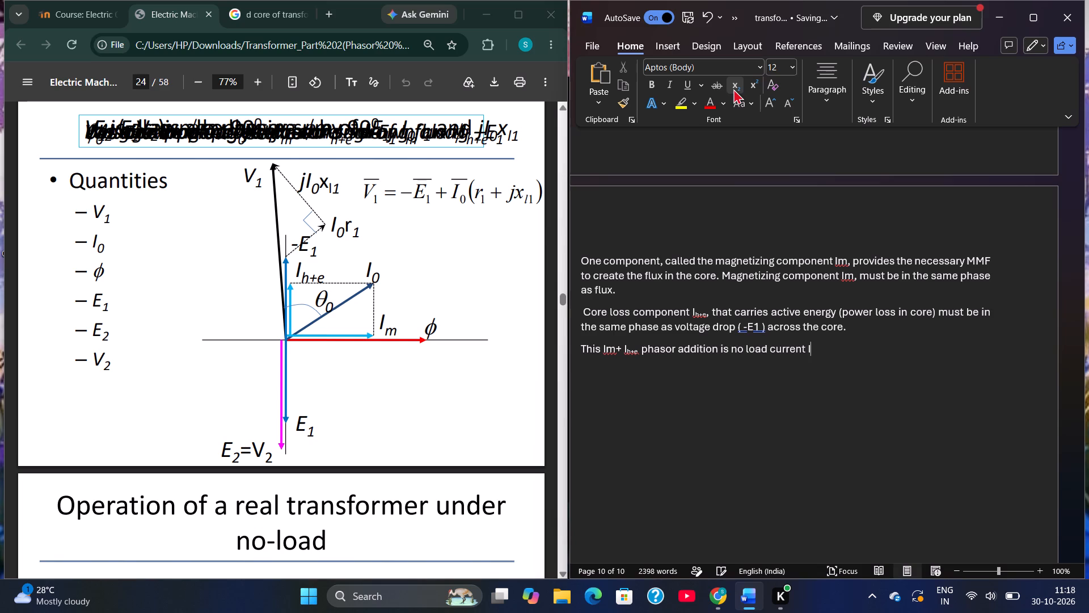
{"action": "key", "text": "0"}
{"action": "key", "text": "period"}
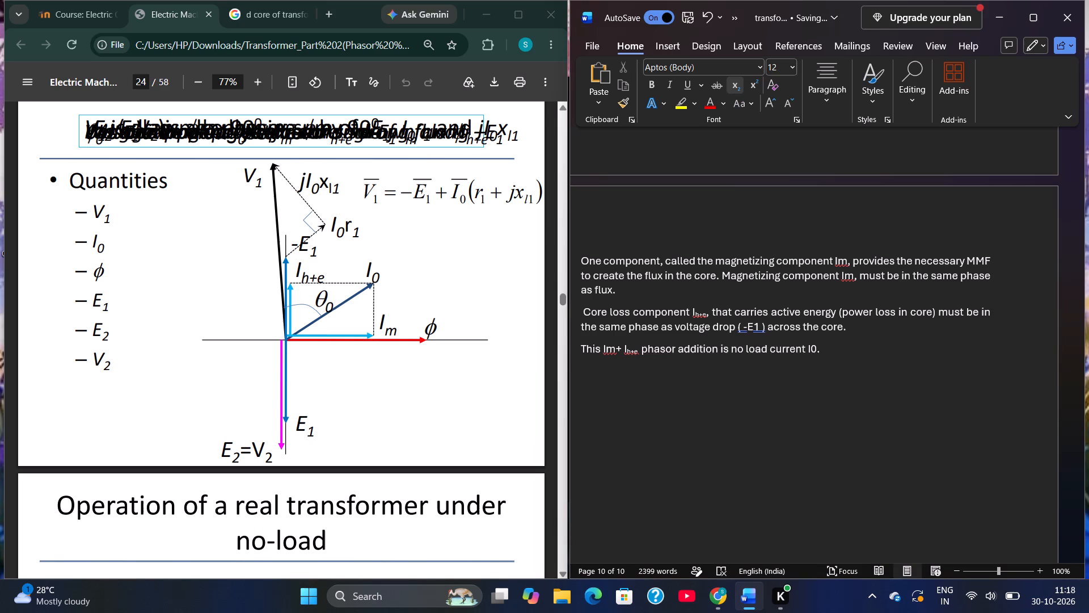
{"action": "key", "text": "Return"}
Switch to the lecture PDF at the no-load phasor diagram on page 24.
{"action": "left_click", "coordinate": [318, 372]}
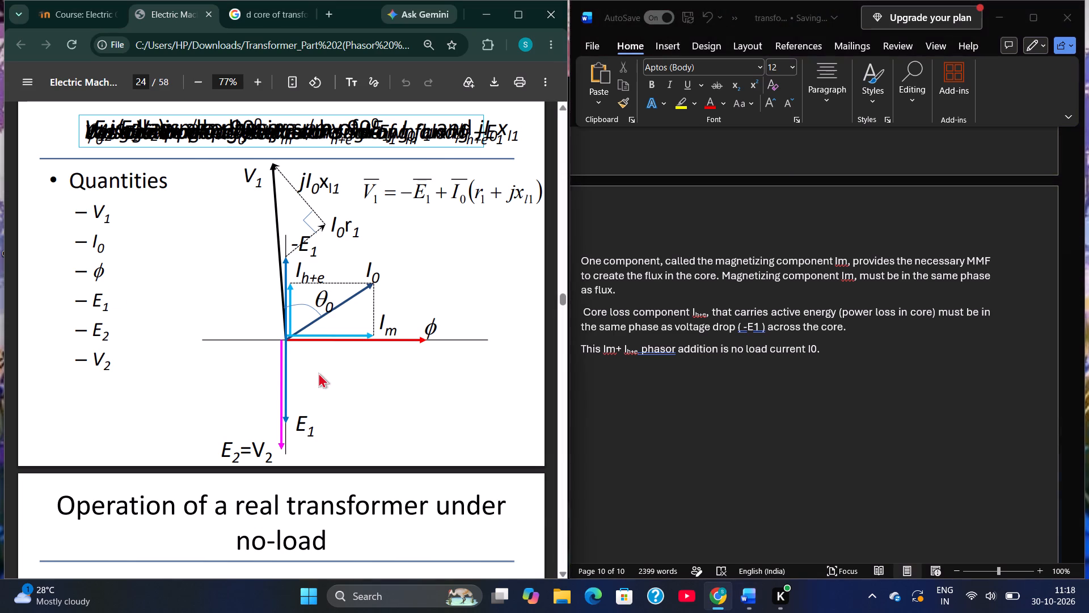
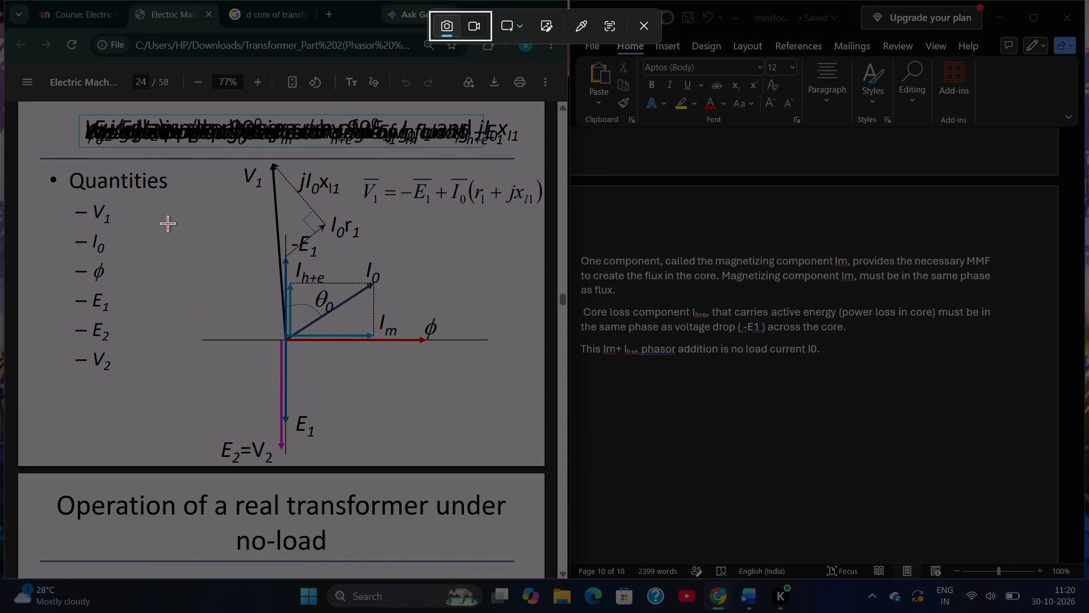
Capture a screenshot of the quantities list and no-load phasor diagram on page 24, down to the E2=V2 label.
{"action": "left_click_drag", "start_coordinate": [38, 156], "coordinate": [220, 216]}
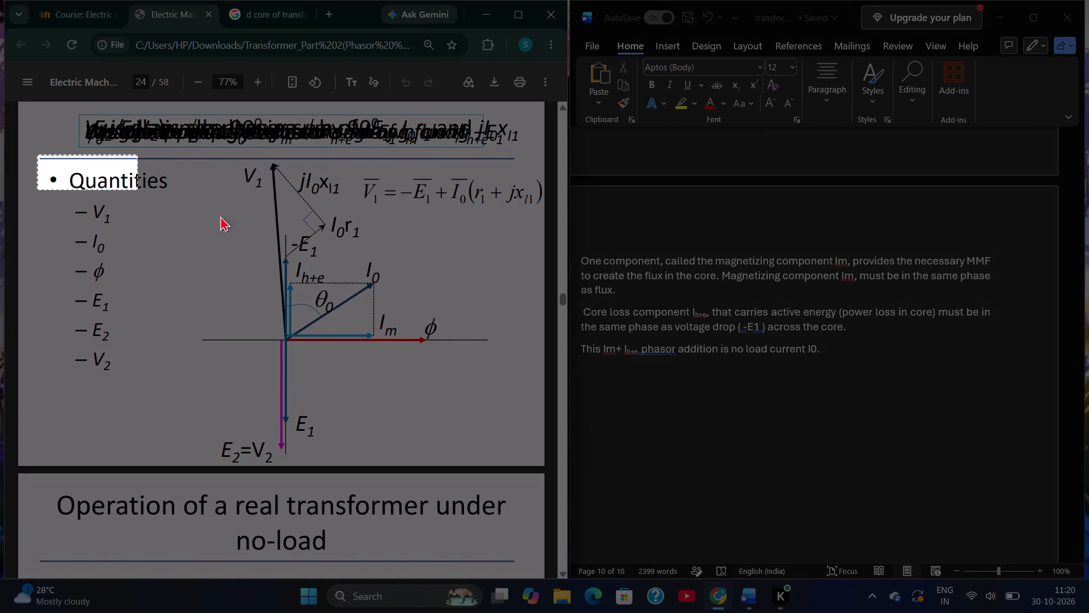
{"action": "left_click_drag", "start_coordinate": [220, 216], "coordinate": [539, 373]}
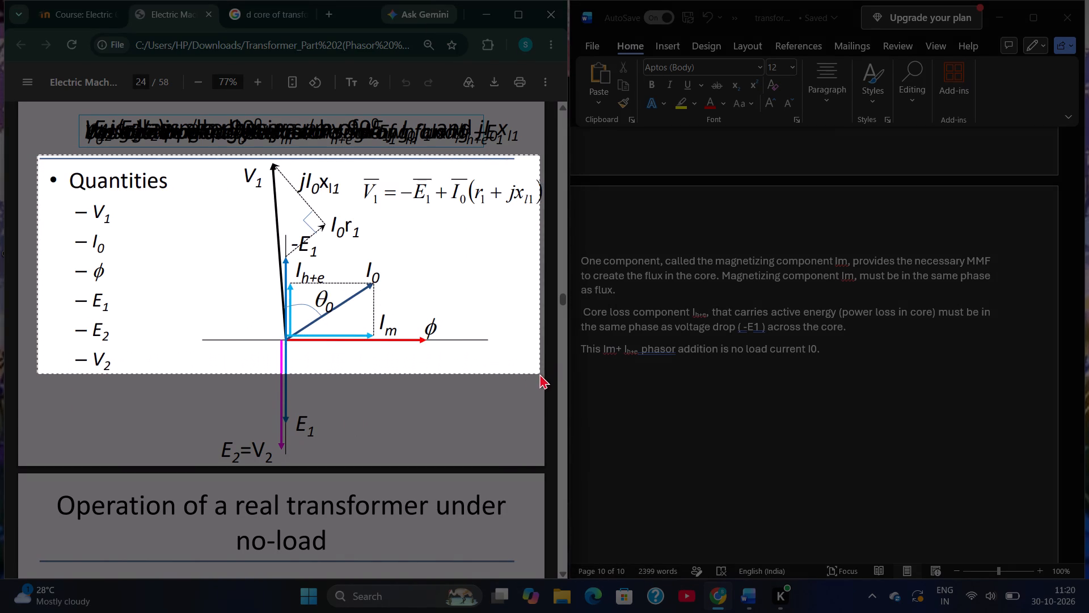
{"action": "left_click_drag", "start_coordinate": [539, 373], "coordinate": [549, 451]}
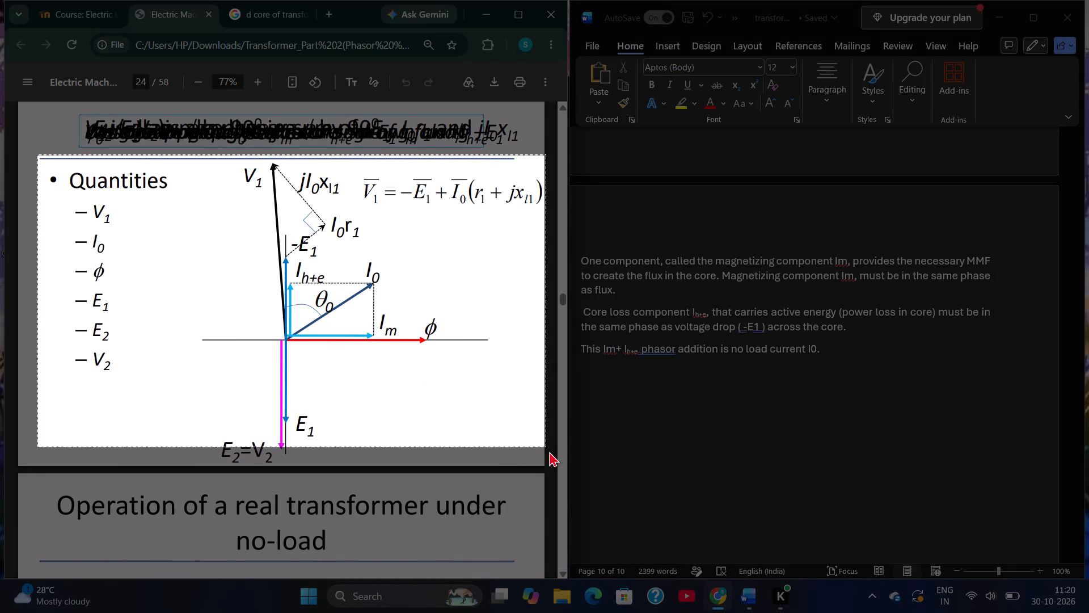
{"action": "left_click_drag", "start_coordinate": [549, 451], "coordinate": [544, 463]}
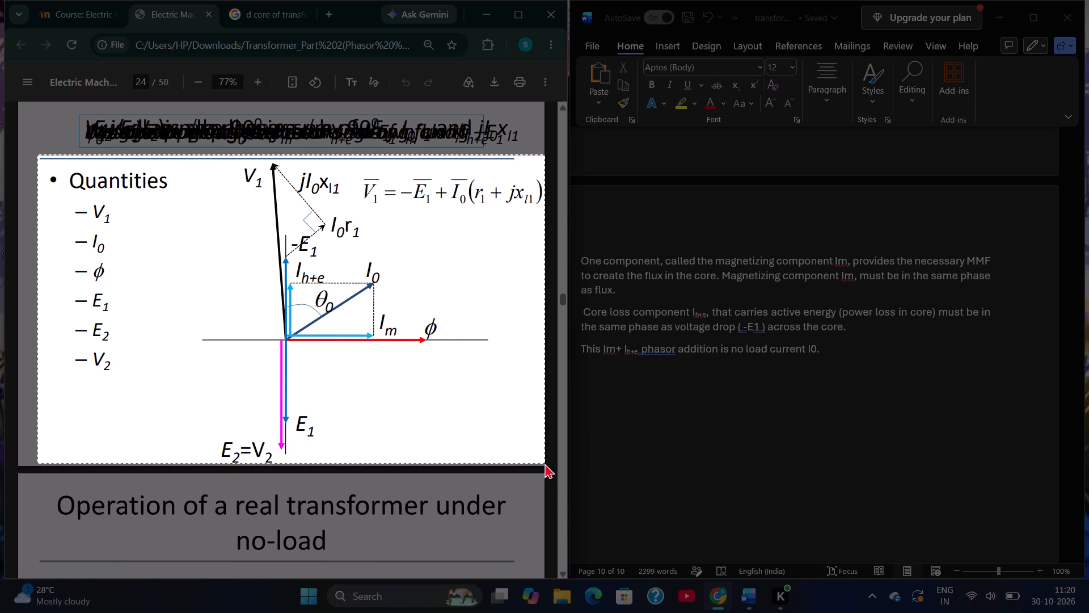
{"action": "left_click_drag", "start_coordinate": [544, 463], "coordinate": [542, 466]}
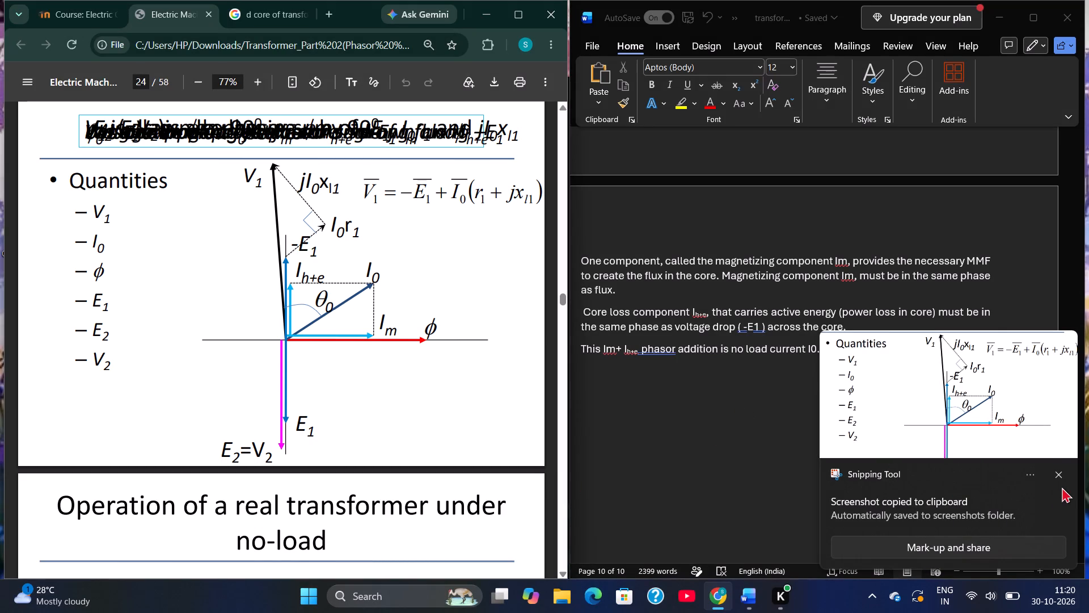
{"action": "left_click", "coordinate": [1061, 477]}
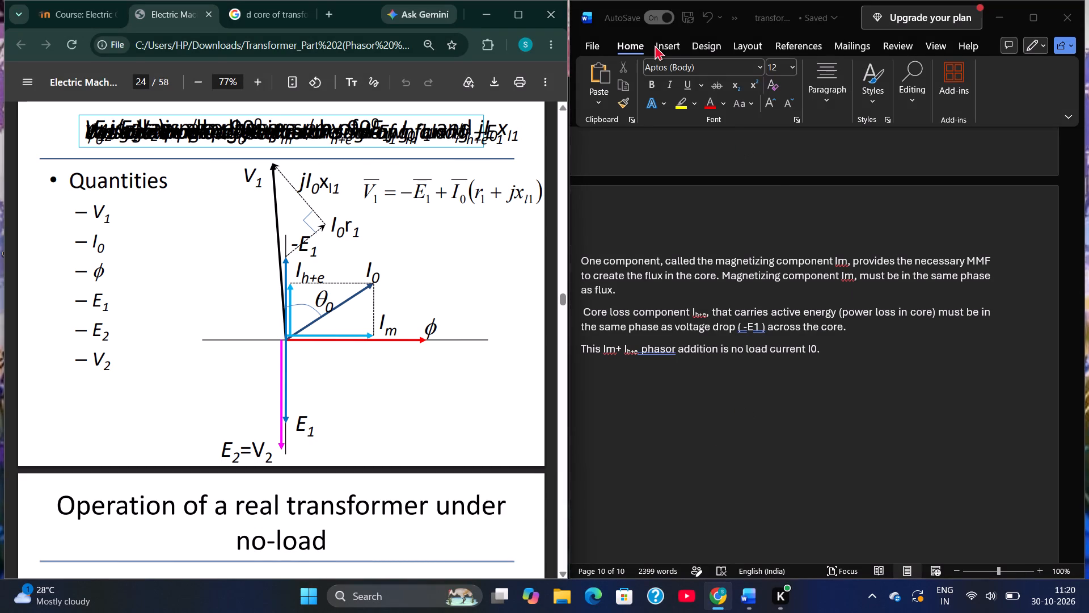
{"action": "left_click", "coordinate": [677, 37]}
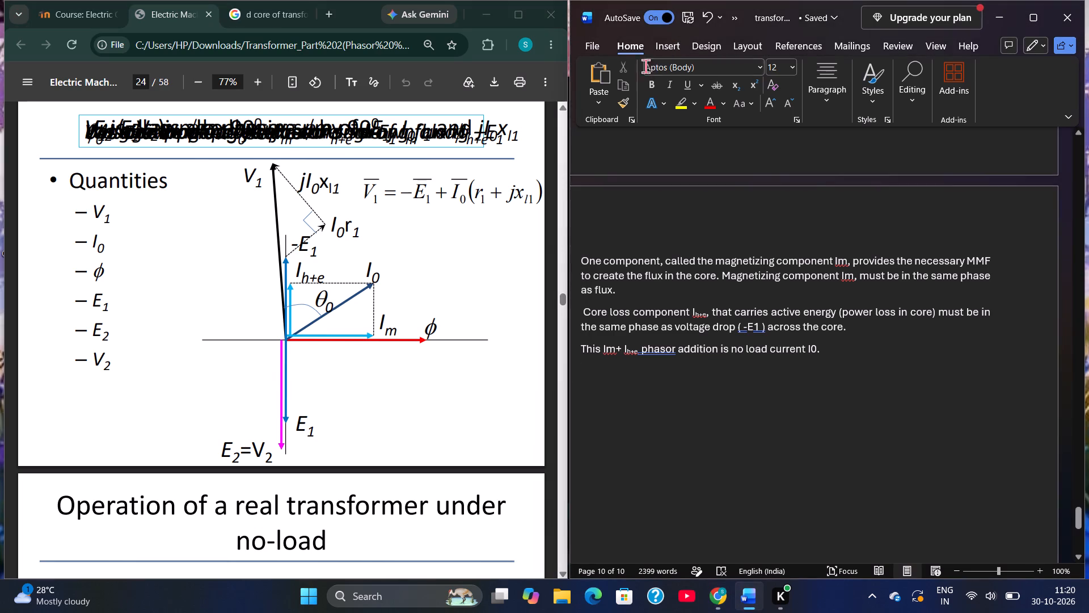
{"action": "left_click", "coordinate": [670, 40]}
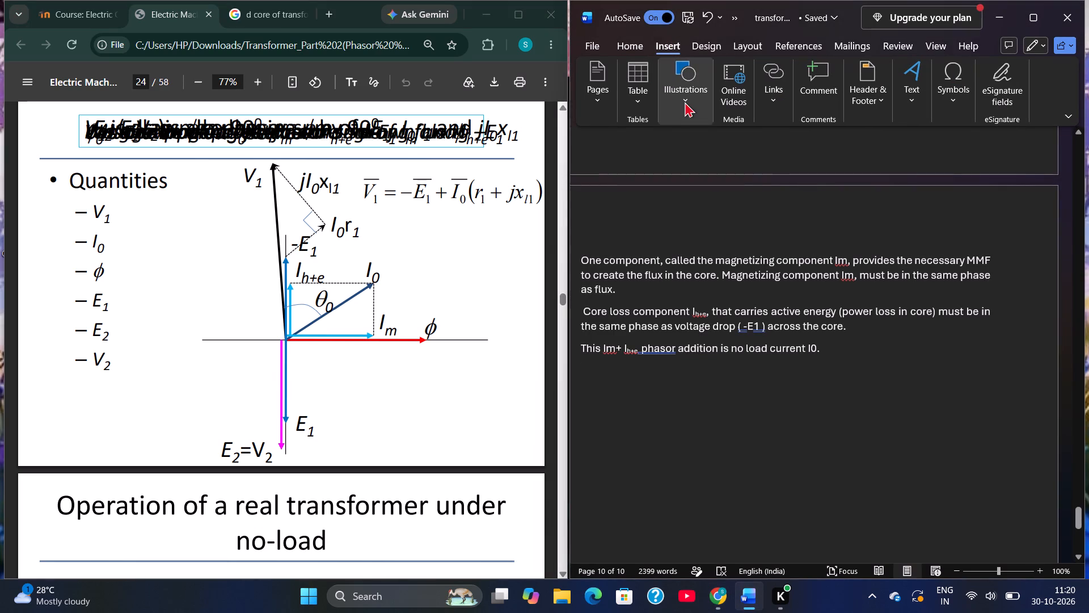
{"action": "left_click", "coordinate": [685, 102]}
{"action": "left_click", "coordinate": [677, 138]}
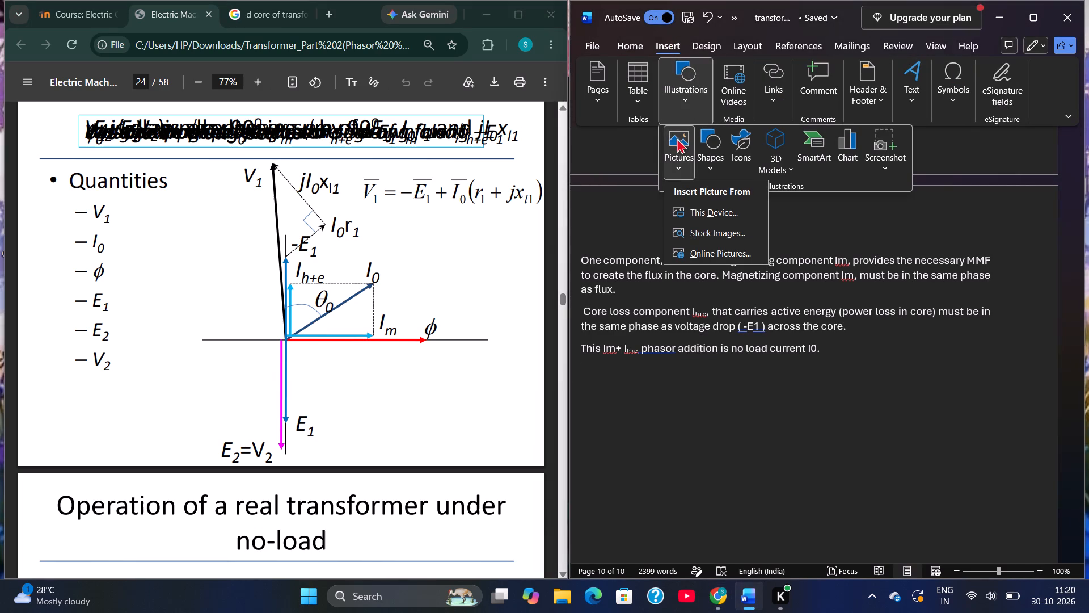
{"action": "left_click", "coordinate": [702, 217]}
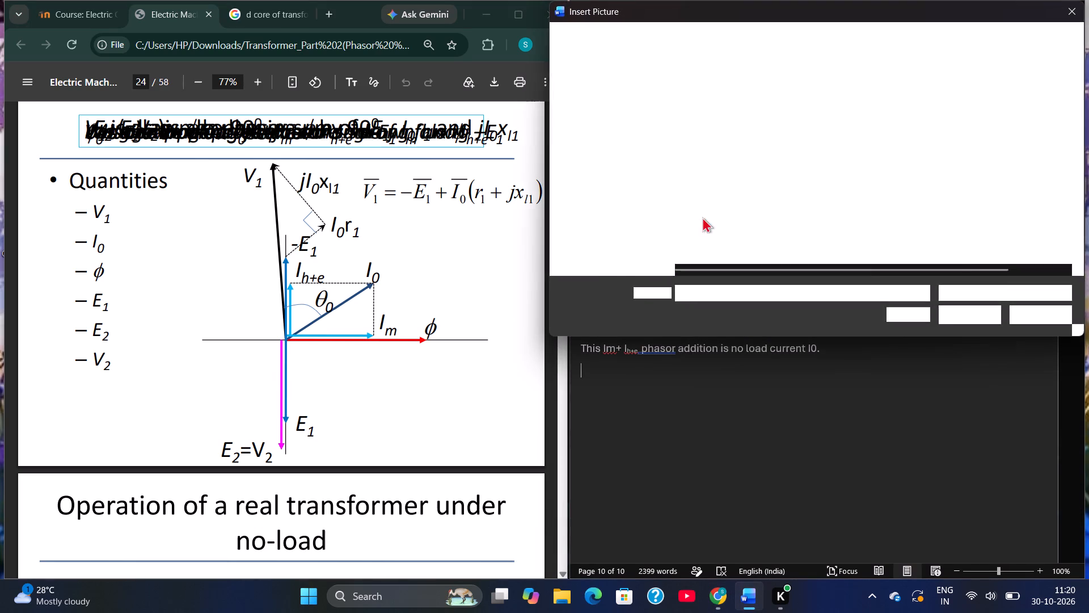
{"action": "left_click", "coordinate": [628, 108]}
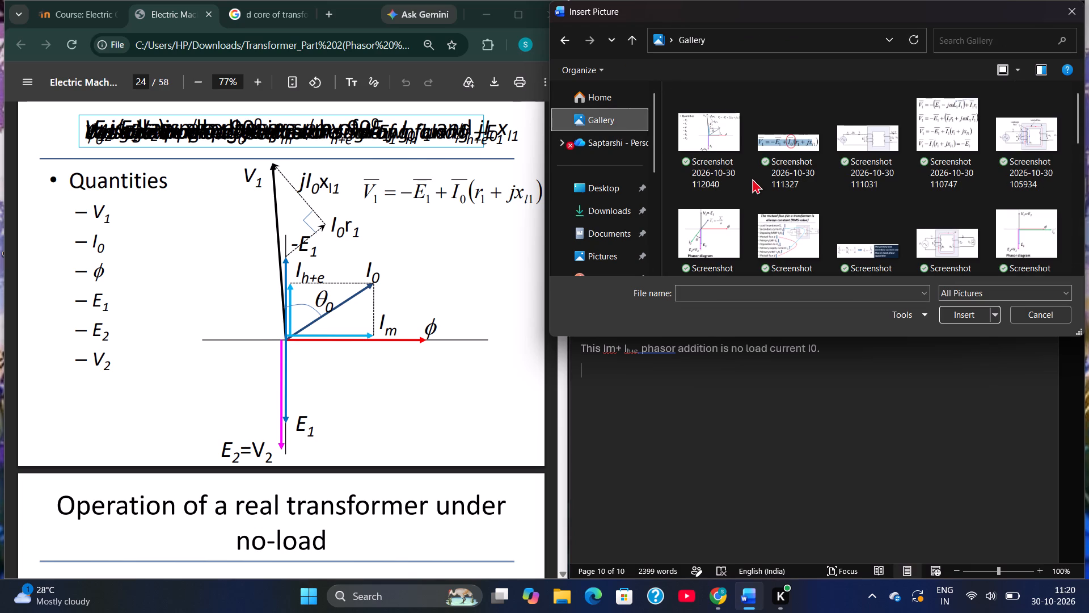
{"action": "left_click", "coordinate": [687, 128]}
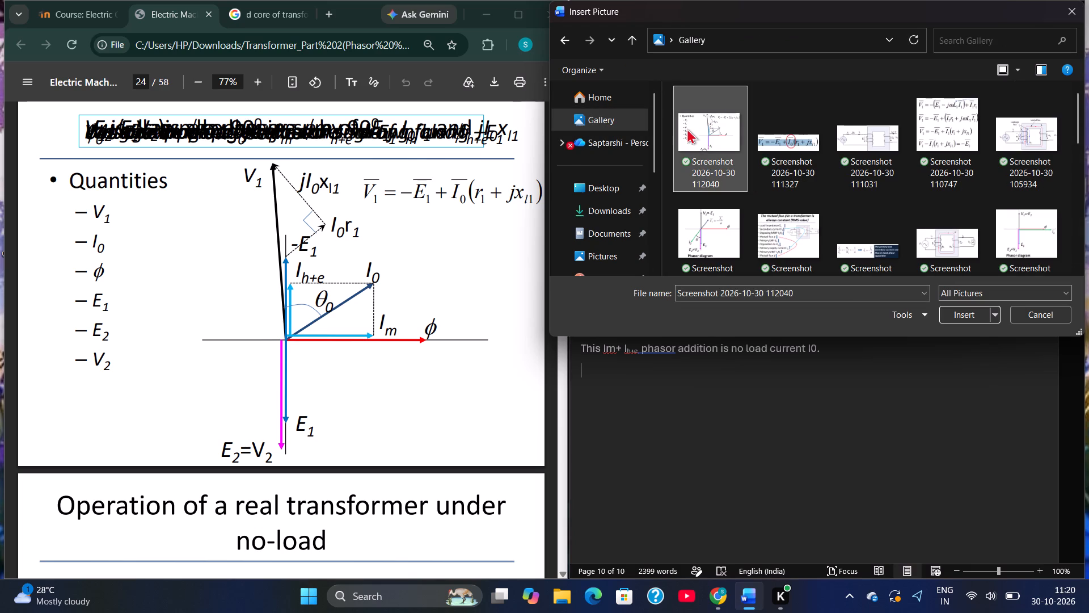
{"action": "left_click", "coordinate": [970, 316]}
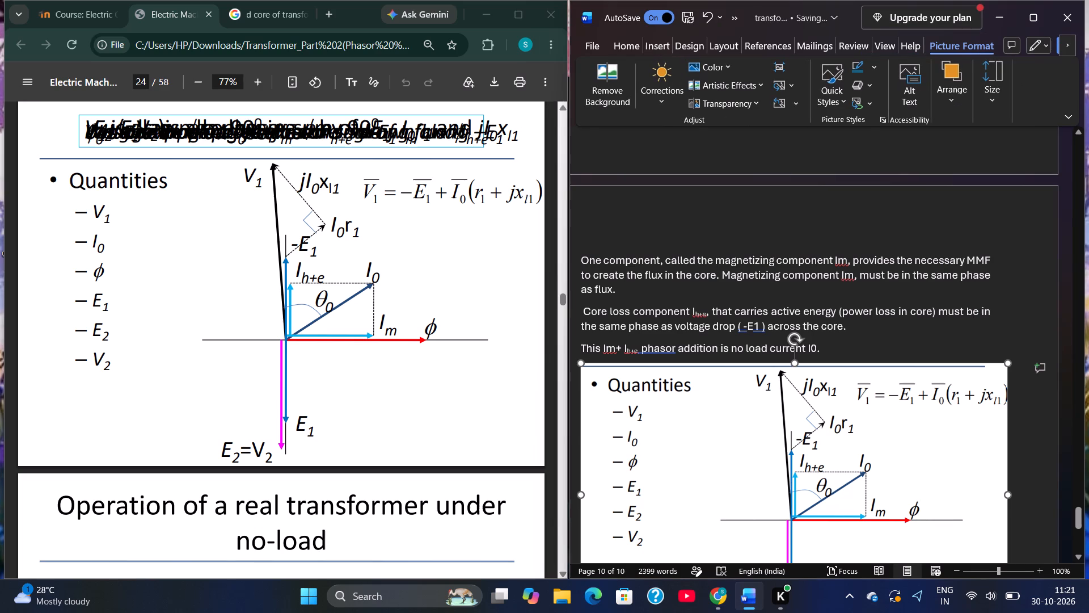
Resize the inserted phasor diagram so it is noticeably shorter and slightly narrower than the text width.
{"action": "scroll", "coordinate": [927, 428], "scroll_direction": "down", "scroll_amount": 3}
{"action": "scroll", "coordinate": [927, 428], "scroll_direction": "up", "scroll_amount": 1}
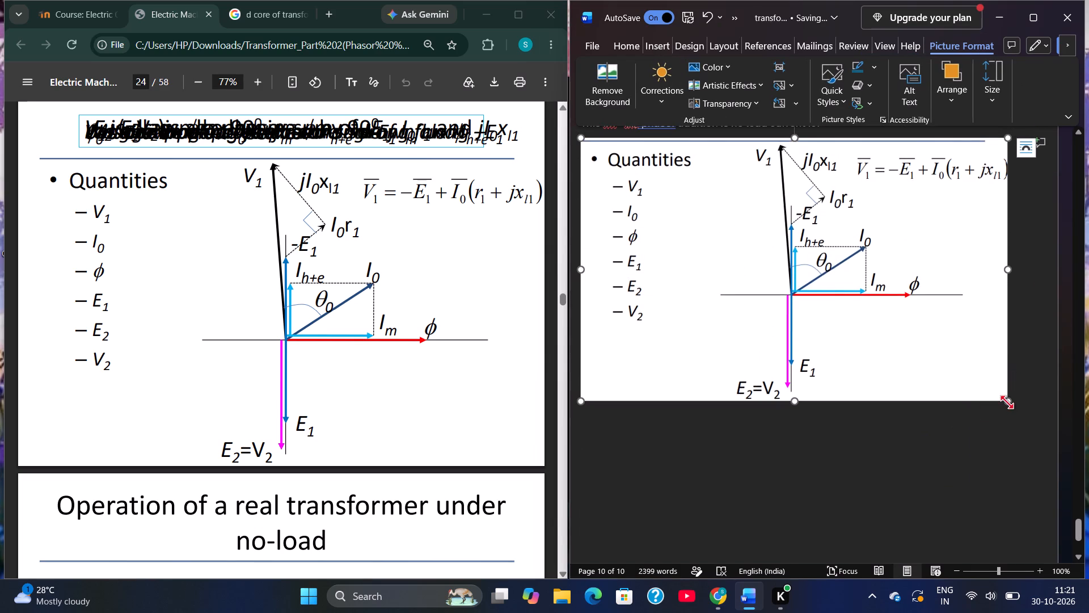
{"action": "left_click_drag", "start_coordinate": [1007, 402], "coordinate": [934, 337]}
{"action": "left_click_drag", "start_coordinate": [936, 249], "coordinate": [1047, 238]}
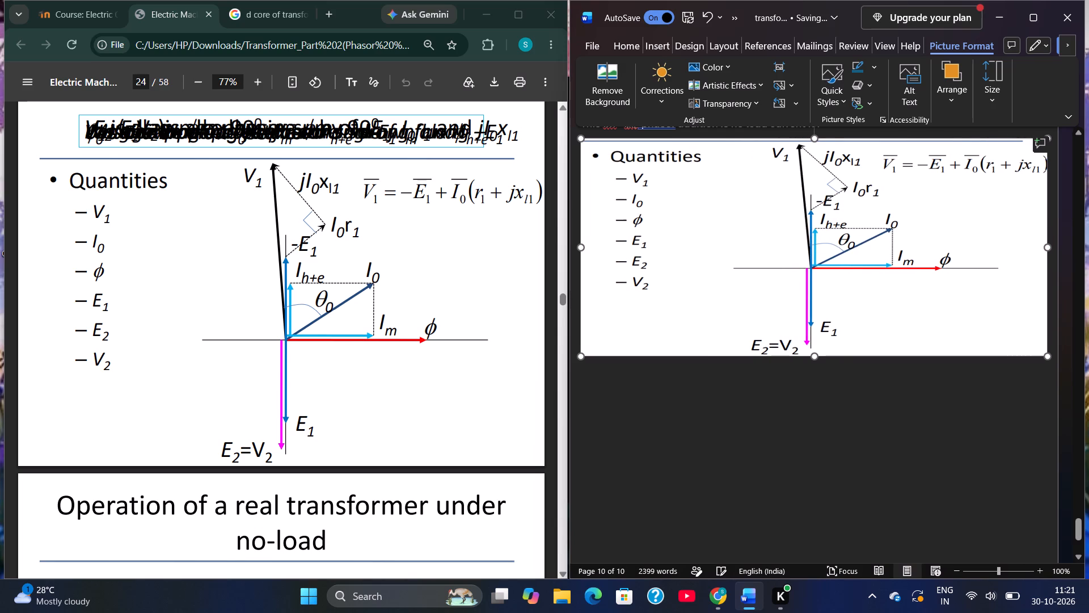
{"action": "left_click_drag", "start_coordinate": [816, 353], "coordinate": [823, 314]}
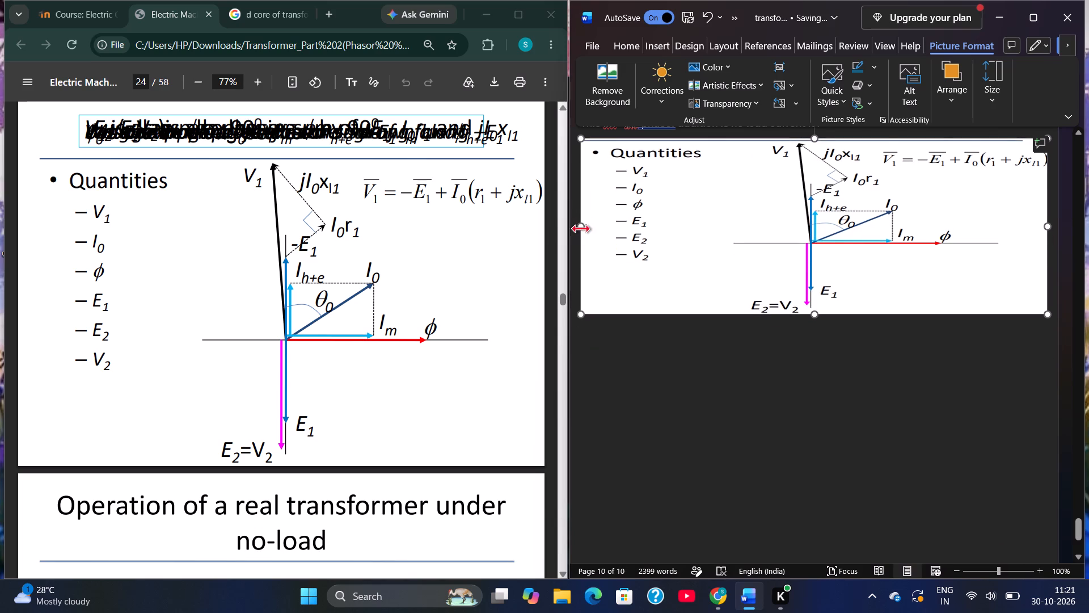
{"action": "left_click_drag", "start_coordinate": [580, 228], "coordinate": [651, 222]}
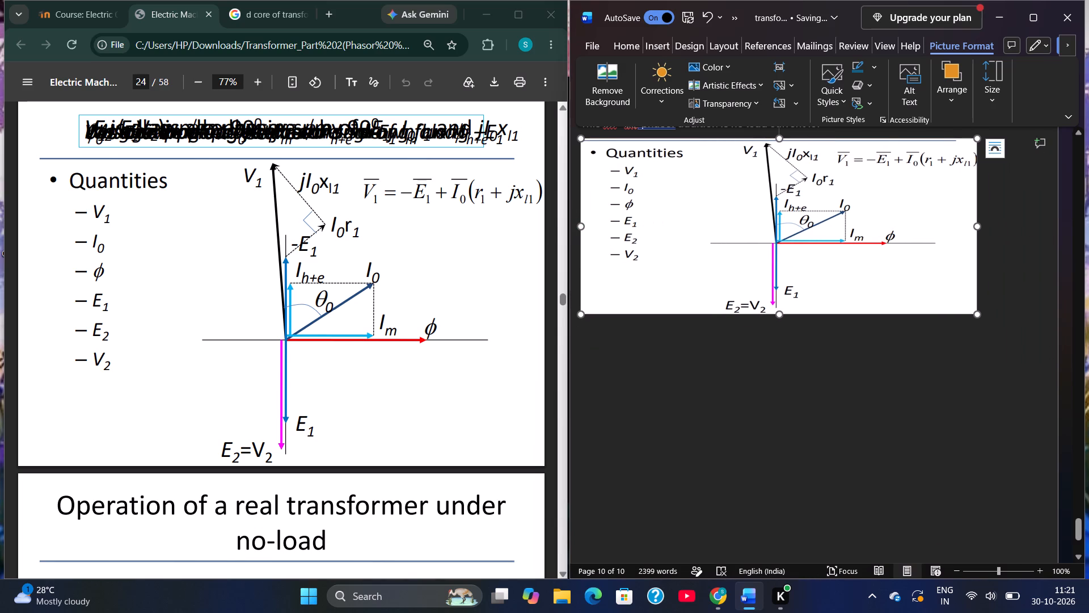
{"action": "left_click", "coordinate": [577, 299]}
Indent the phasor diagram picture slightly by adding a few spaces before it.
{"action": "left_click", "coordinate": [1037, 297]}
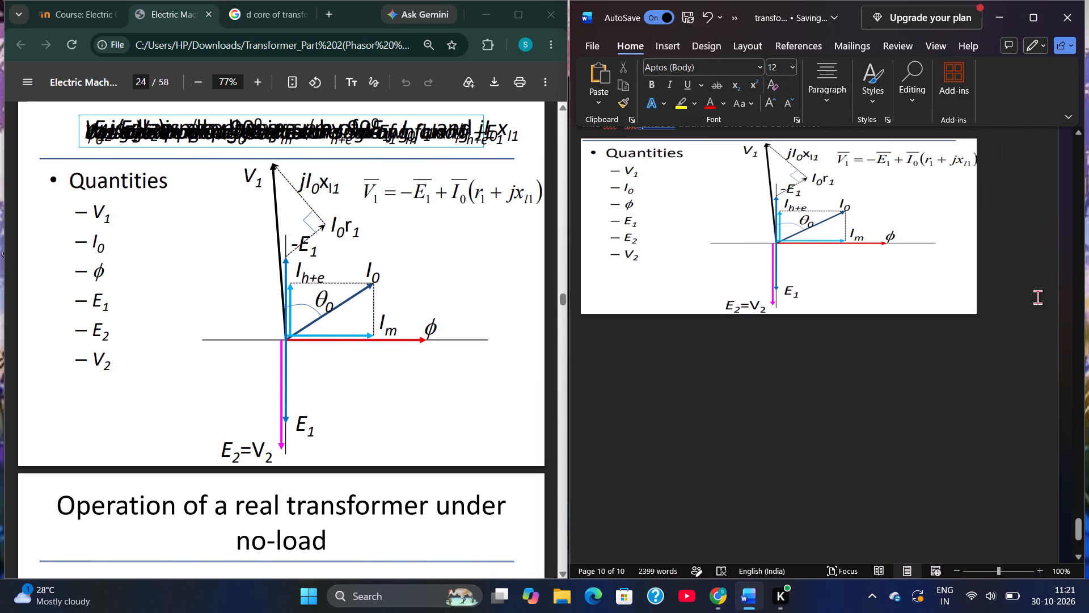
{"action": "key", "text": "Left"}
{"action": "key", "text": "space"}
{"action": "key", "text": "space"}
{"action": "key", "text": "space"}
{"action": "key", "text": "space"}
{"action": "key", "text": "space"}
{"action": "key", "text": "space"}
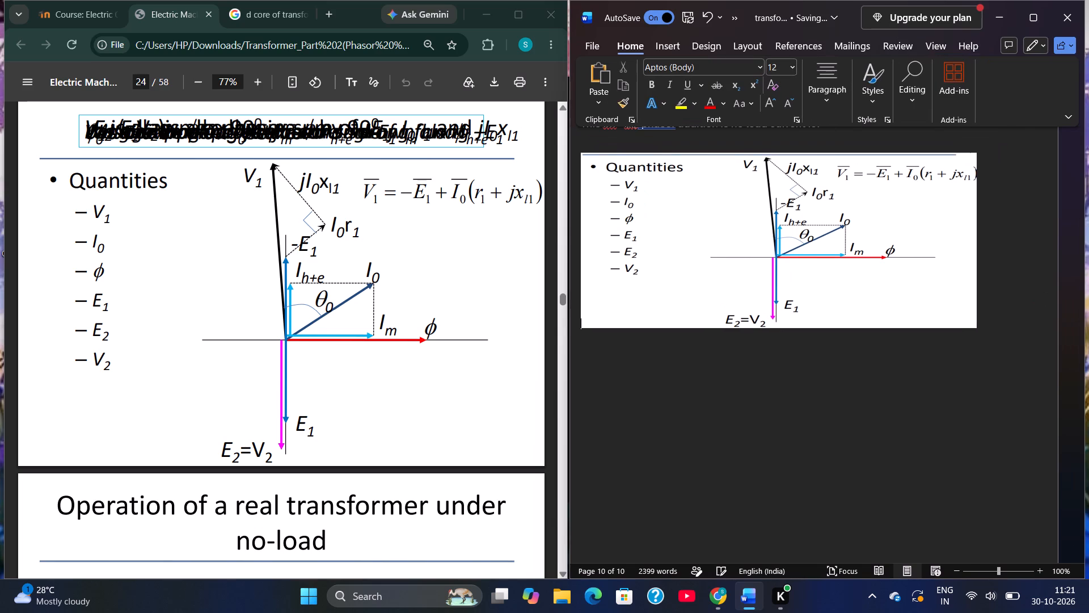
{"action": "key", "text": "space"}
{"action": "key", "text": "BackSpace"}
{"action": "key", "text": "BackSpace"}
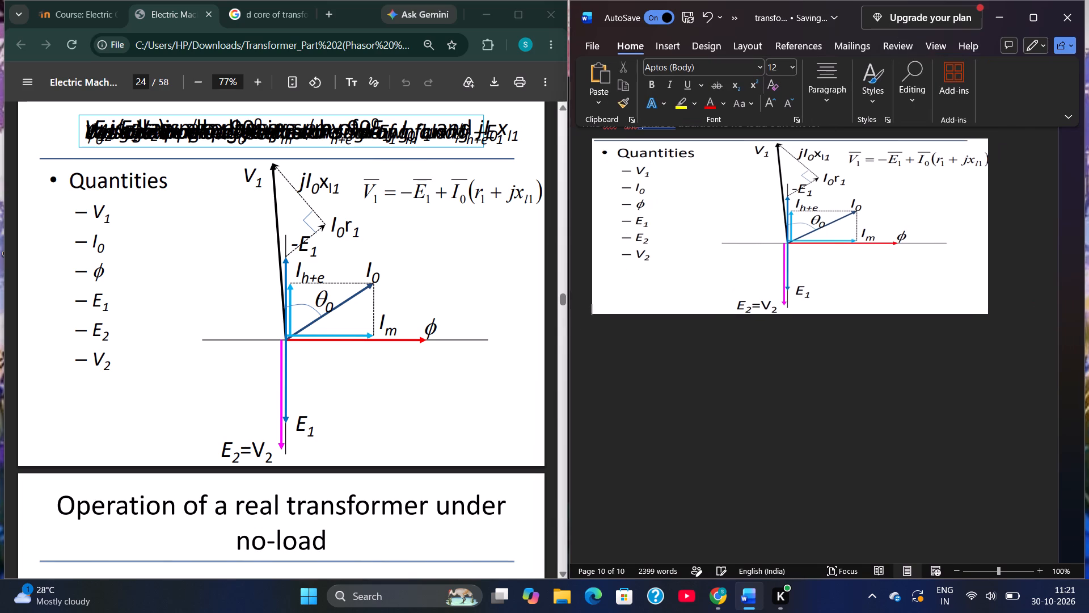
{"action": "scroll", "coordinate": [1037, 297], "scroll_direction": "up", "scroll_amount": 1}
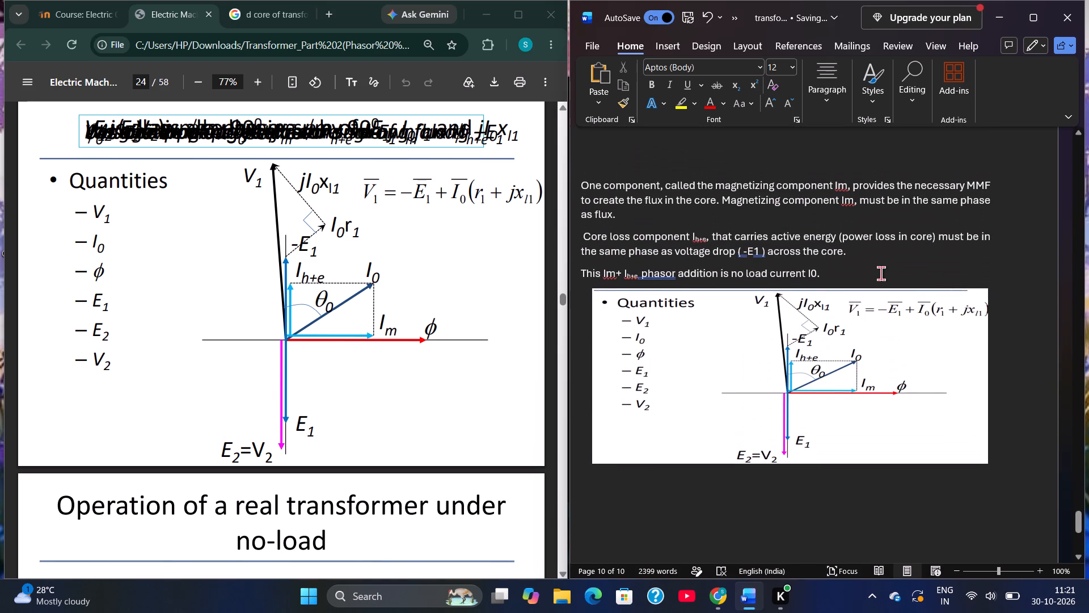
{"action": "key", "text": "space"}
{"action": "key", "text": "BackSpace"}
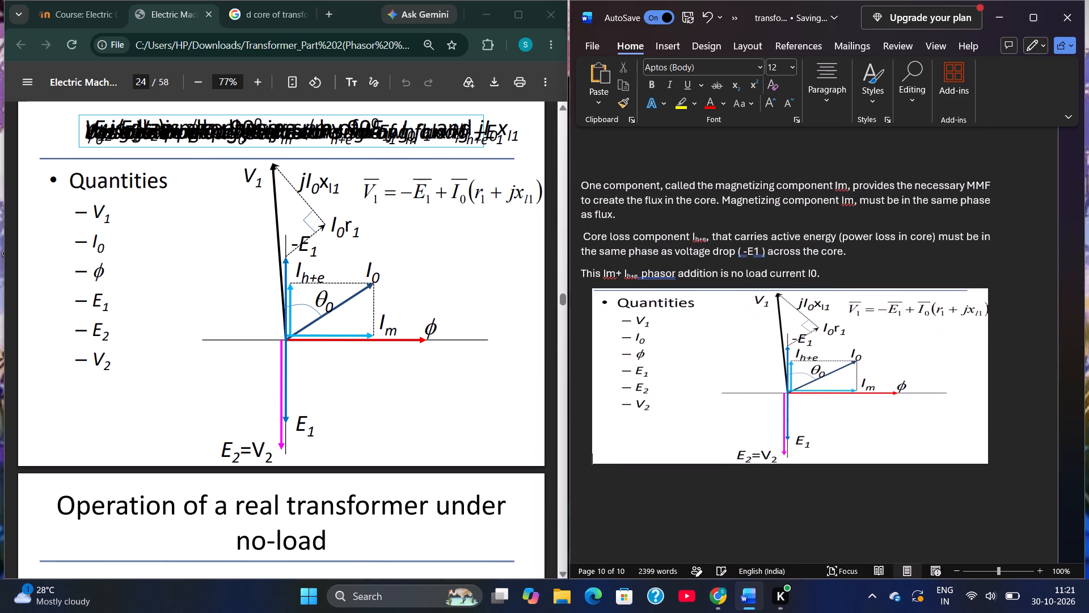
Start a new paragraph below the picture reading "To explain this phasor, flux is reference, th".
{"action": "left_click", "coordinate": [1019, 430]}
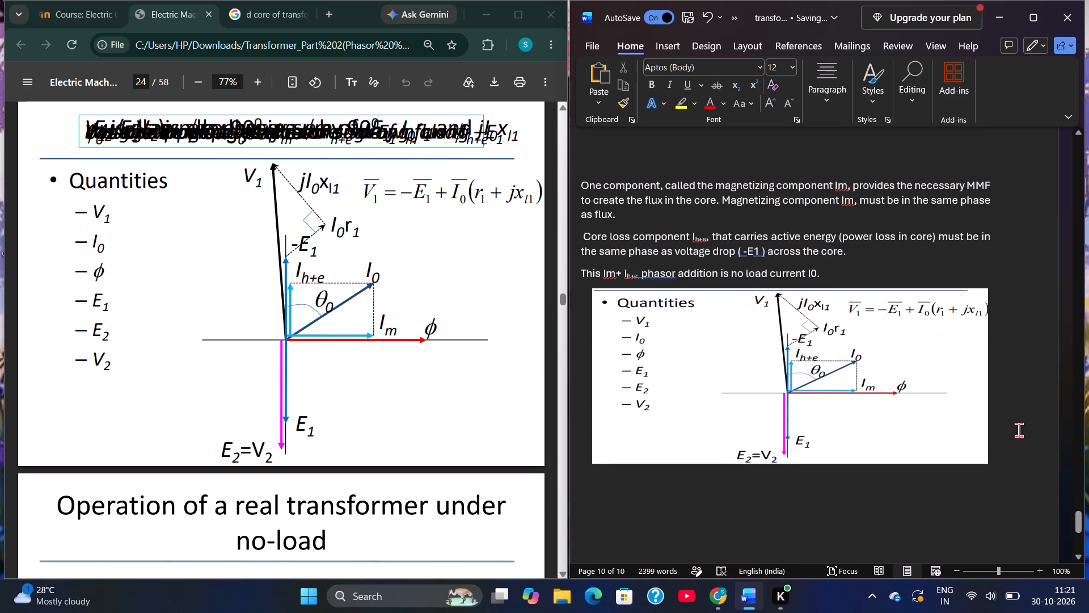
{"action": "key", "text": "Return"}
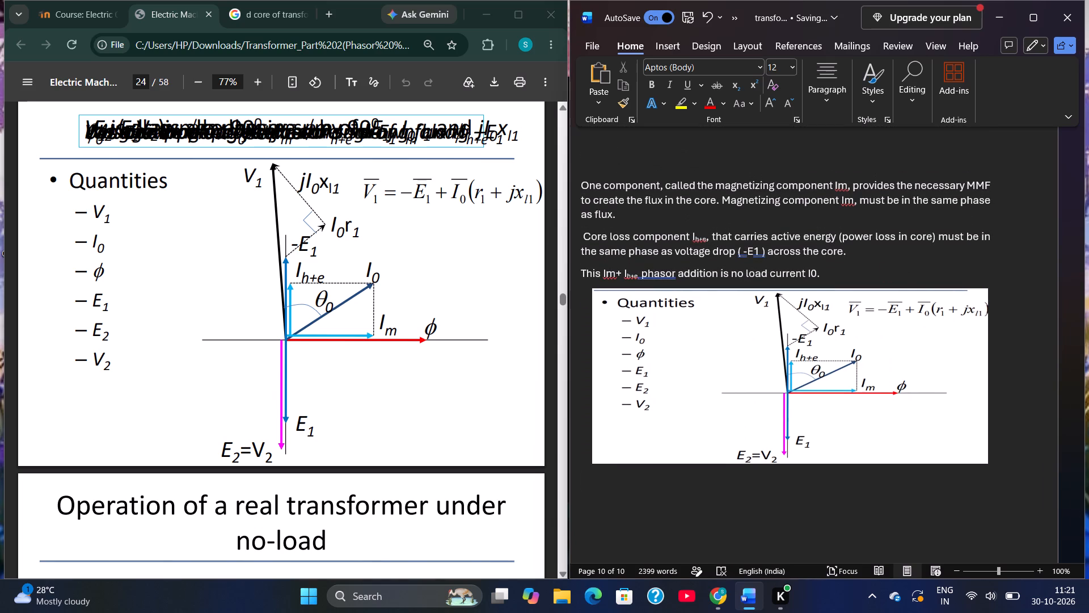
{"action": "key", "text": "t"}
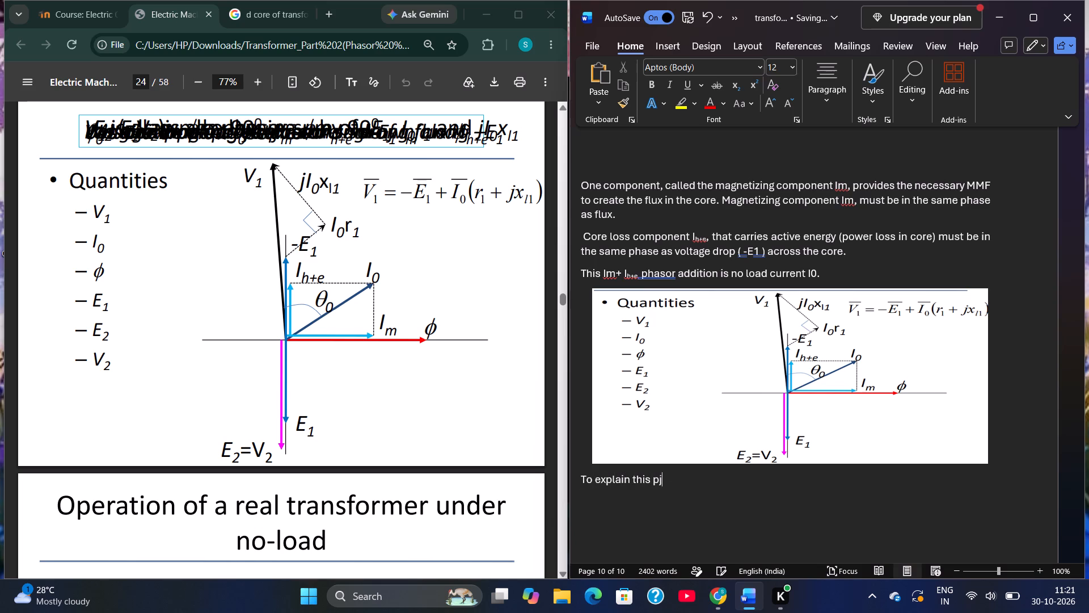
{"action": "key", "text": "BackSpace"}
{"action": "type", "text": "hasor"}
{"action": "type", "text": ","}
{"action": "key", "text": "space"}
{"action": "type", "text": "flux is reference,"}
{"action": "key", "text": "space"}
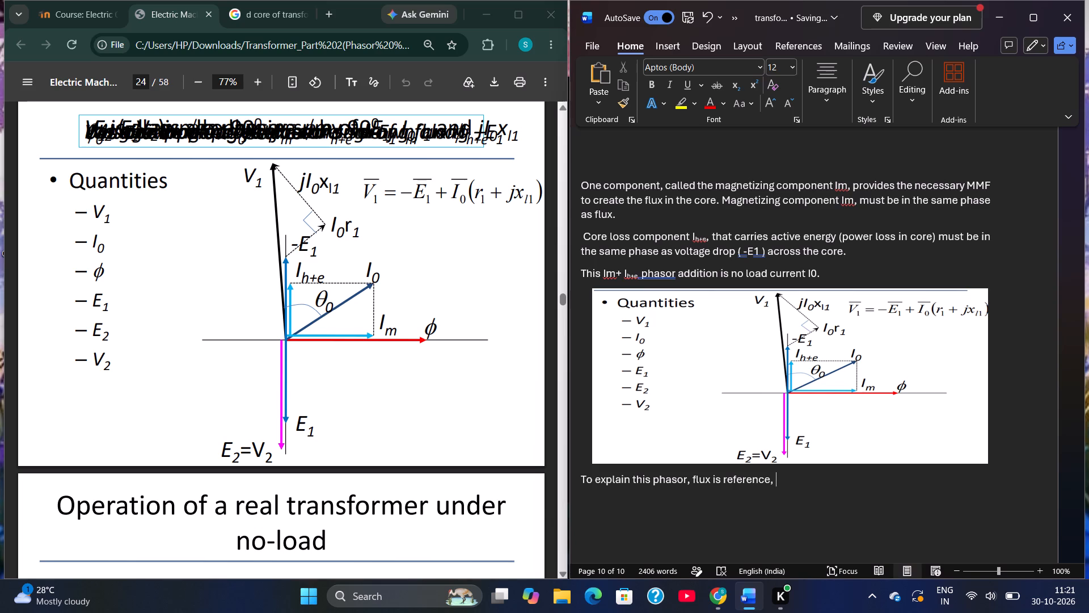
{"action": "type", "text": "th"}
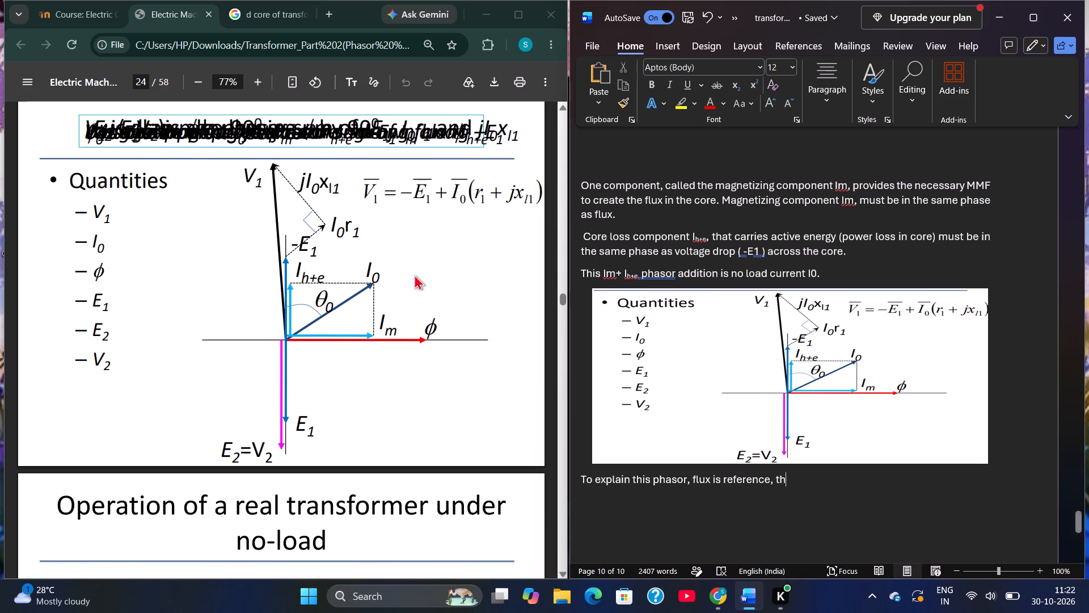
Look back through the lecture PDF from page 24 to the earlier phasor diagram on page 15.
{"action": "scroll", "coordinate": [414, 274], "scroll_direction": "up", "scroll_amount": 6}
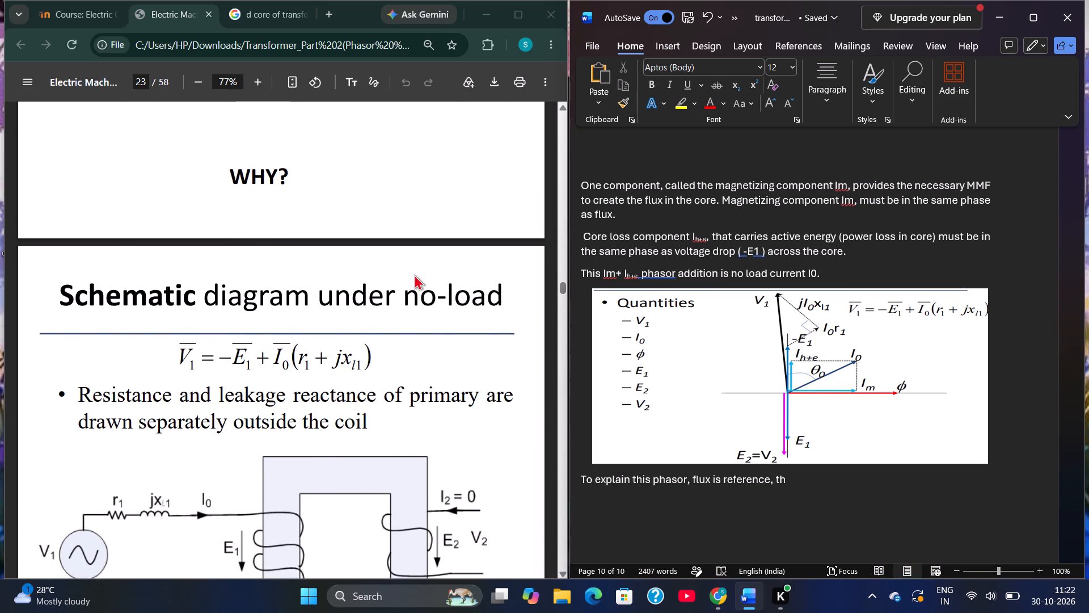
{"action": "scroll", "coordinate": [414, 274], "scroll_direction": "up", "scroll_amount": 6}
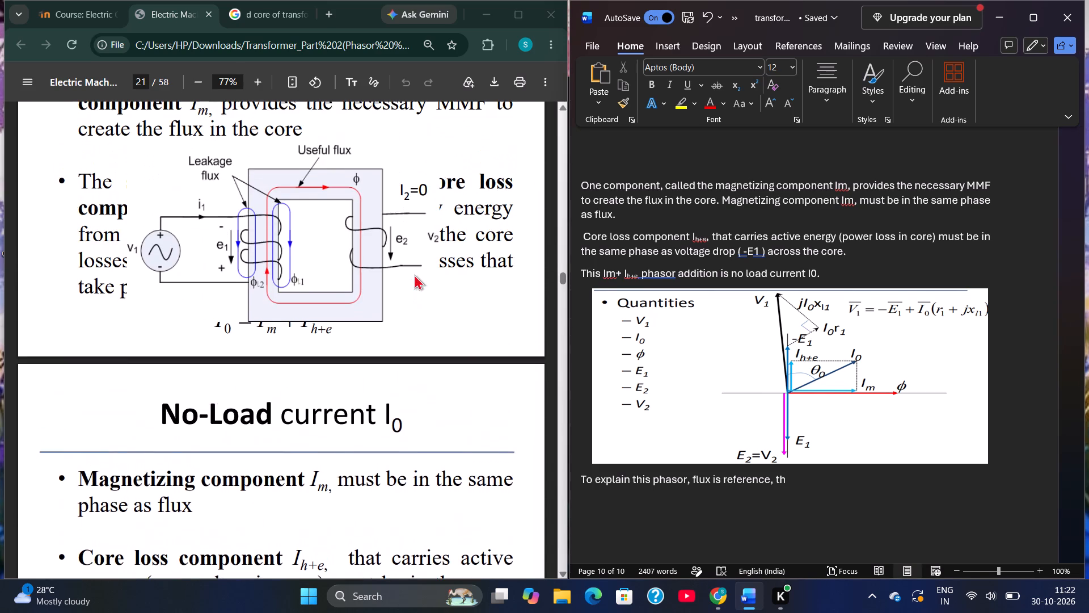
{"action": "scroll", "coordinate": [414, 274], "scroll_direction": "up", "scroll_amount": 3}
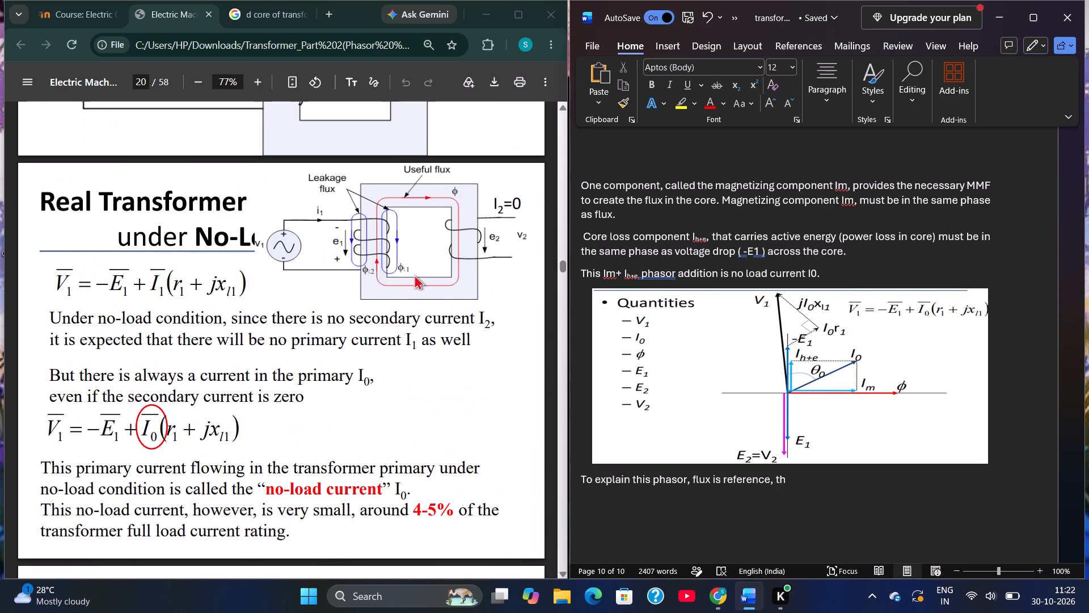
{"action": "scroll", "coordinate": [414, 274], "scroll_direction": "up", "scroll_amount": 5}
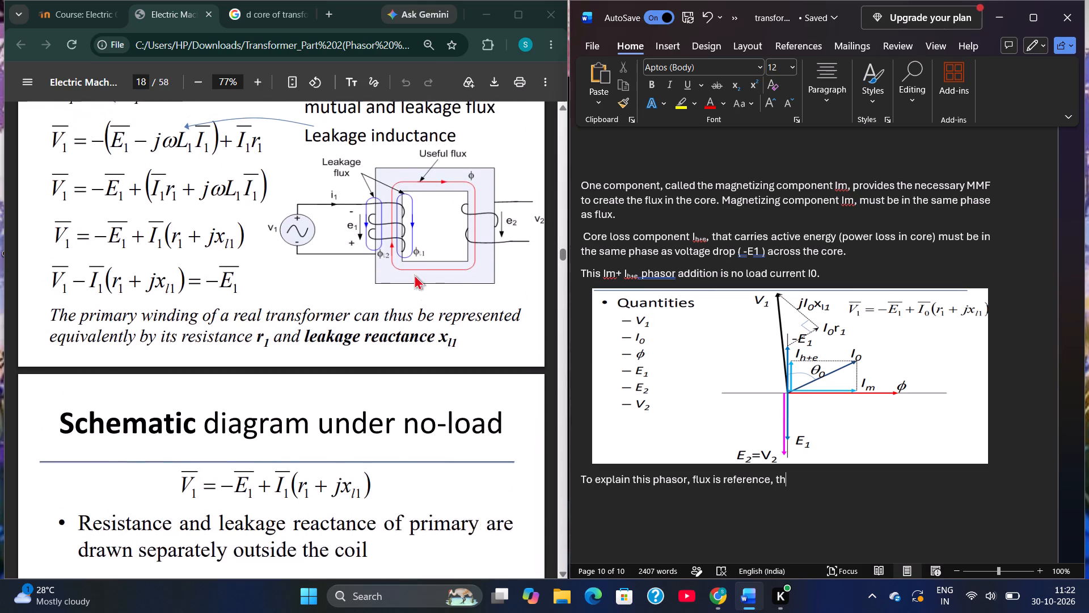
{"action": "scroll", "coordinate": [414, 274], "scroll_direction": "up", "scroll_amount": 5}
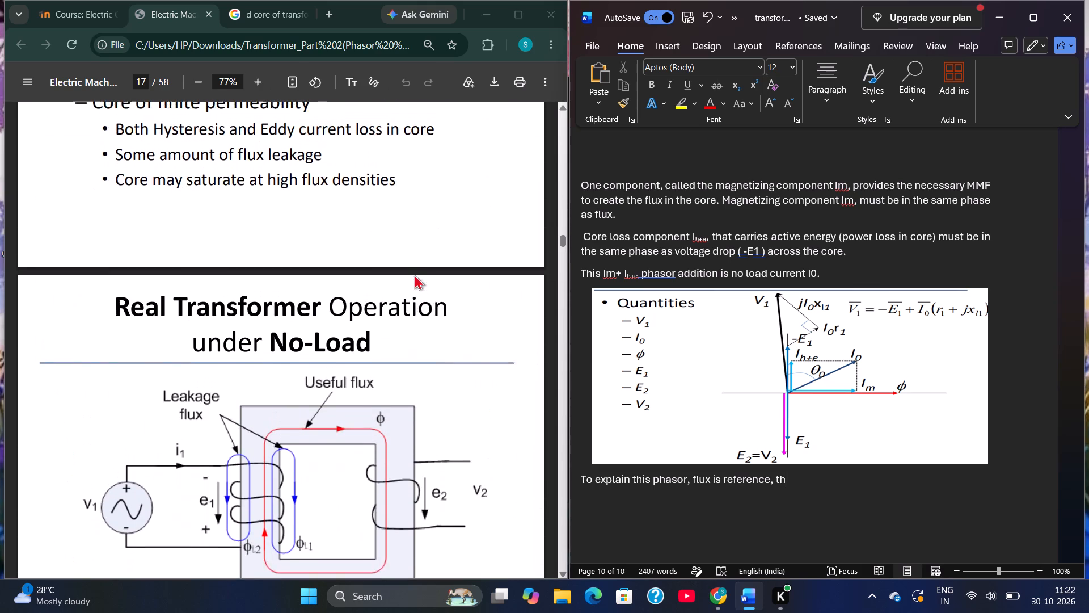
{"action": "scroll", "coordinate": [414, 274], "scroll_direction": "up", "scroll_amount": 6}
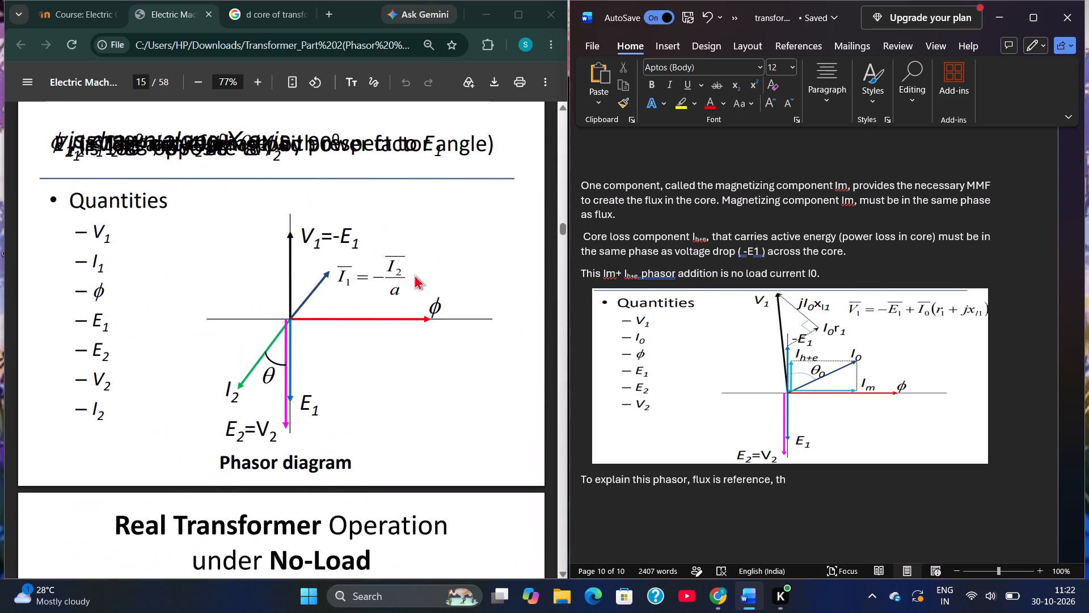
Continue the paragraph below the picture so it reads "the induced emfs are along same downward vertical lag".
{"action": "scroll", "coordinate": [414, 274], "scroll_direction": "up", "scroll_amount": 1}
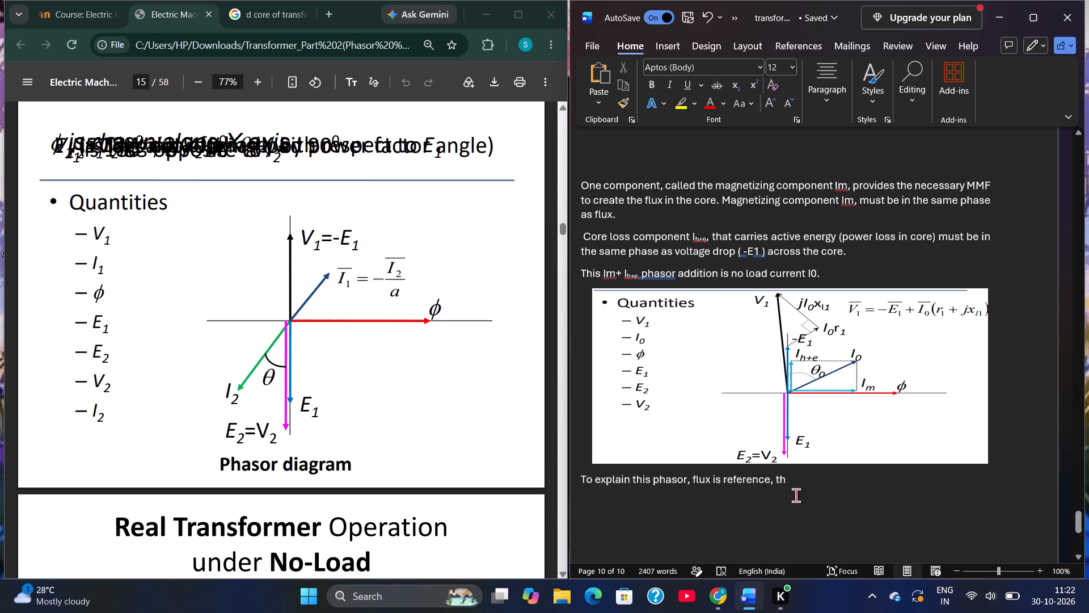
{"action": "type", "text": "e induced emfs are along sa"}
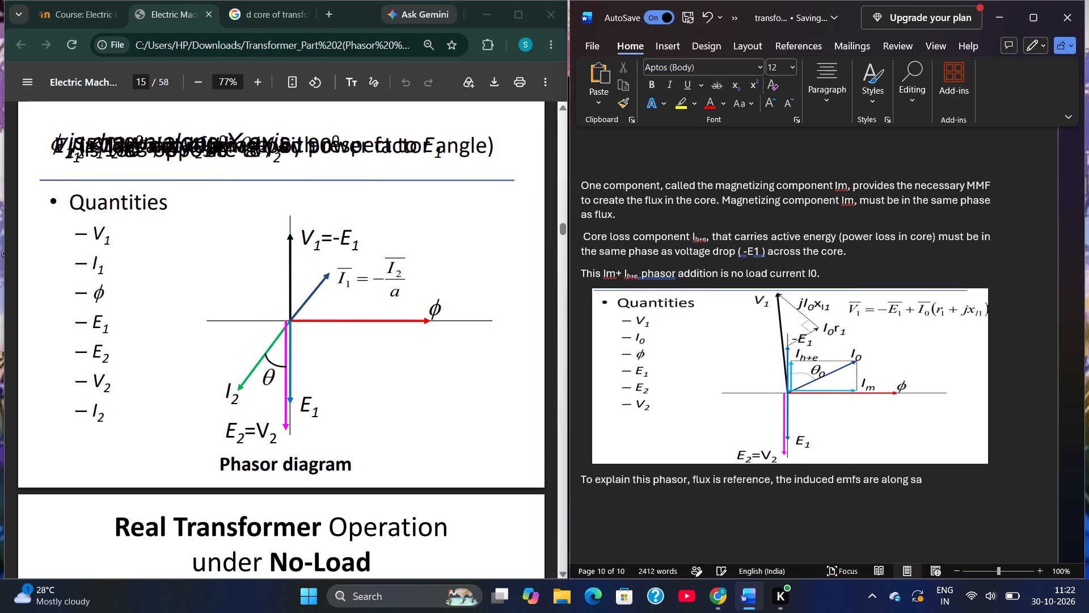
{"action": "type", "text": "me"}
{"action": "key", "text": "space"}
{"action": "type", "text": "downw"}
{"action": "type", "text": "ae"}
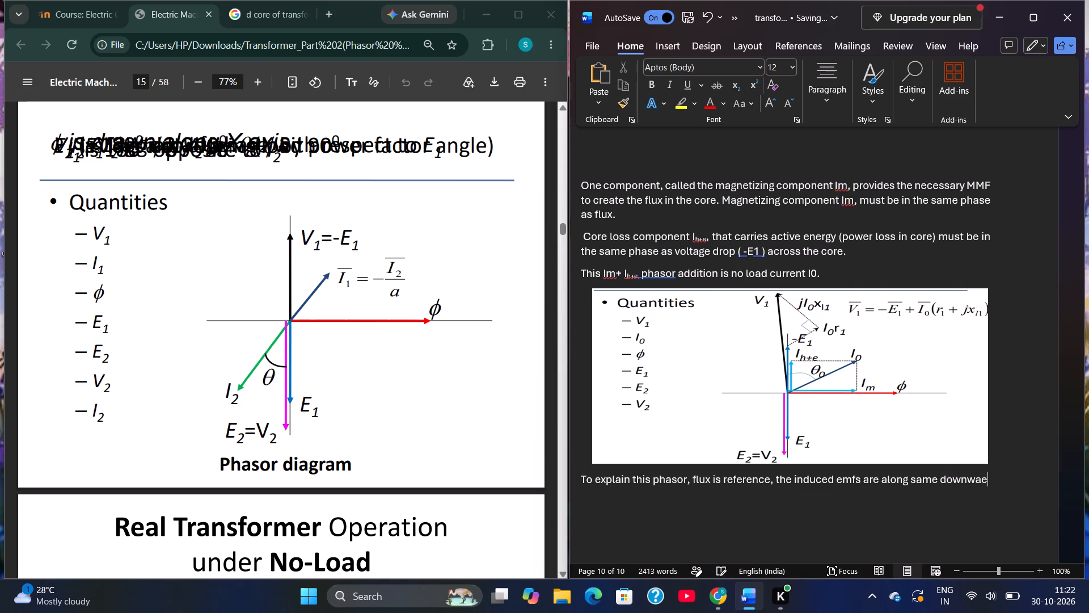
{"action": "key", "text": "BackSpace"}
{"action": "type", "text": "rd vert"}
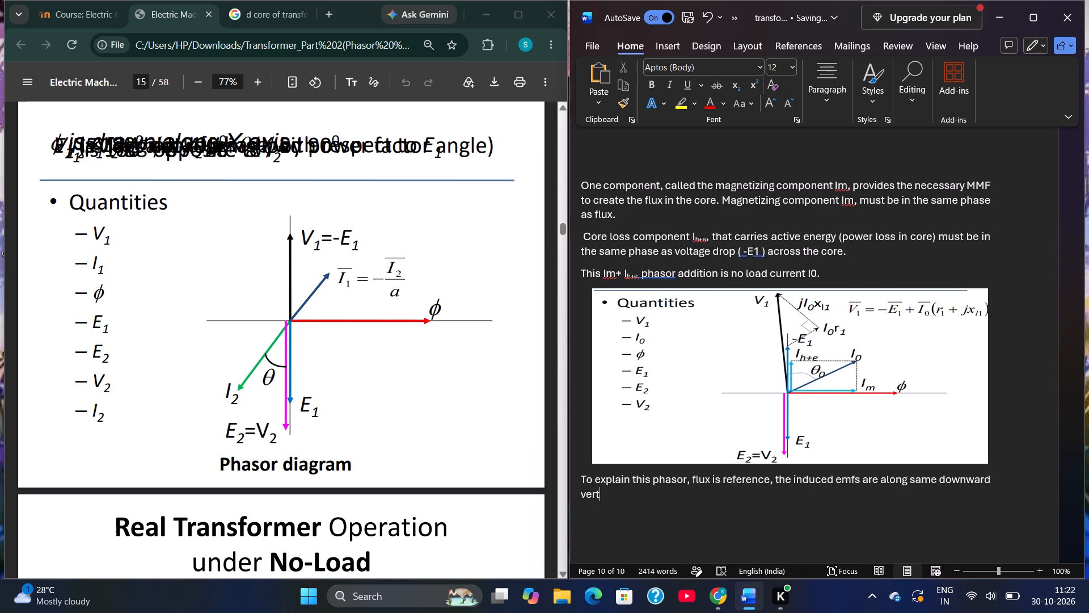
{"action": "type", "text": "ical lag"}
Look ahead through the lecture PDF to page 28, then back to the page 26 slide on real transformer no-load operation.
{"action": "scroll", "coordinate": [493, 450], "scroll_direction": "down", "scroll_amount": 5}
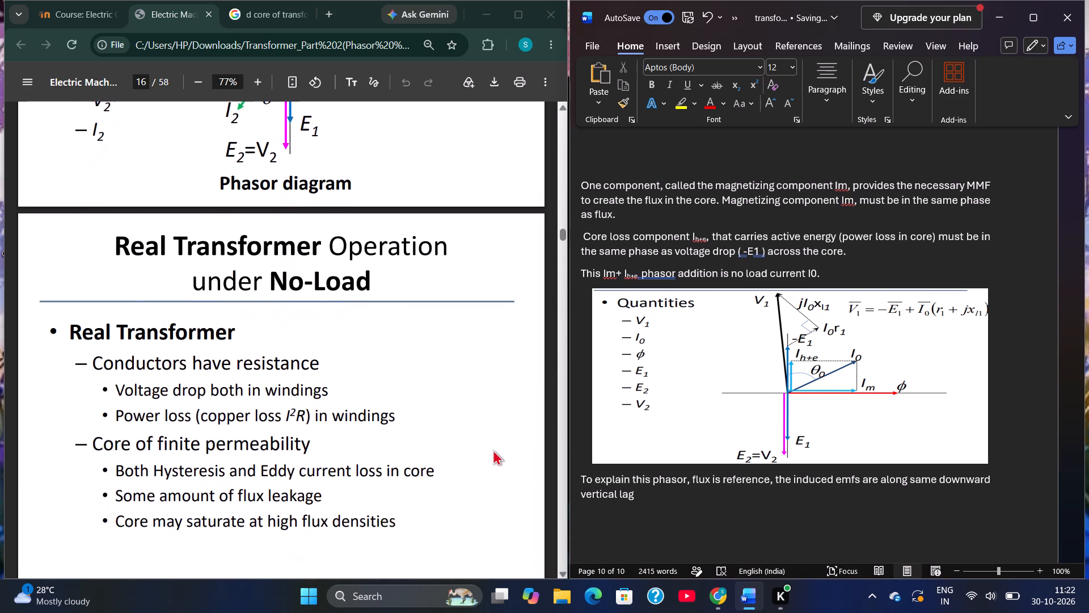
{"action": "scroll", "coordinate": [493, 450], "scroll_direction": "down", "scroll_amount": 11}
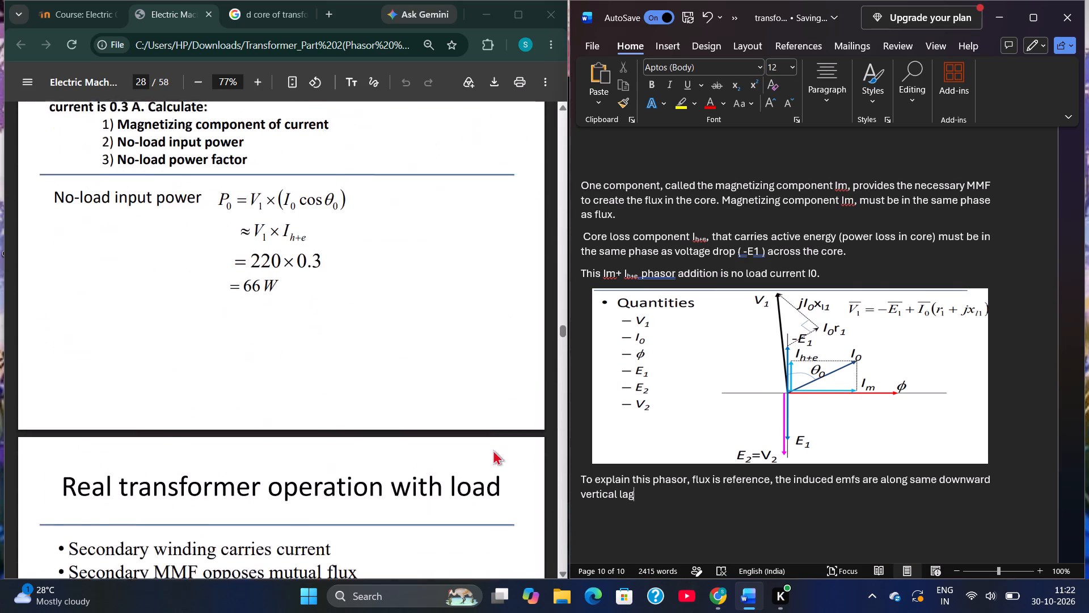
{"action": "scroll", "coordinate": [493, 450], "scroll_direction": "up", "scroll_amount": 8}
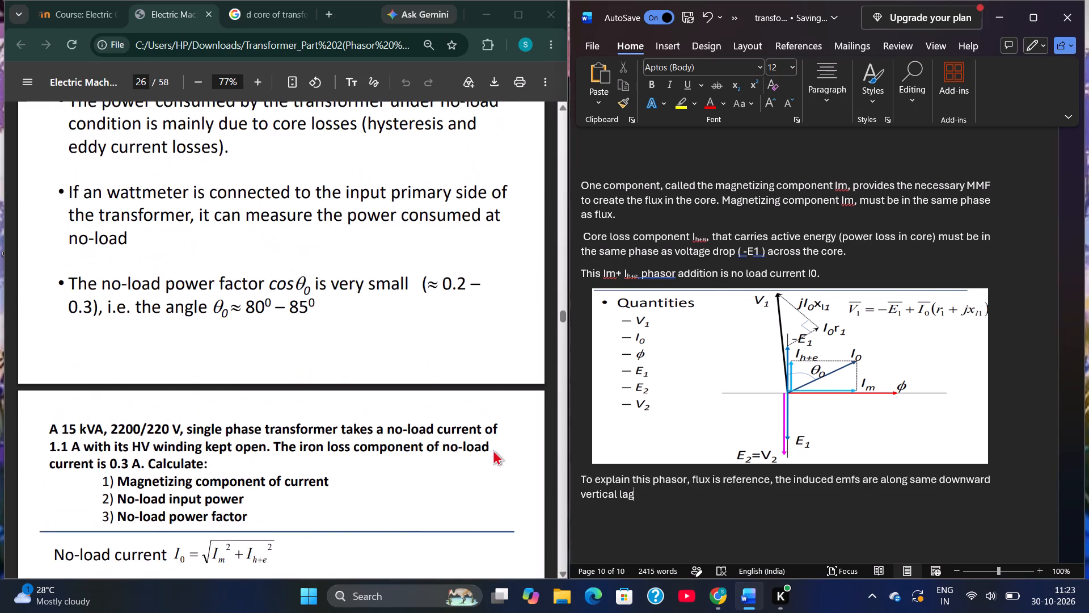
{"action": "scroll", "coordinate": [493, 450], "scroll_direction": "up", "scroll_amount": 3}
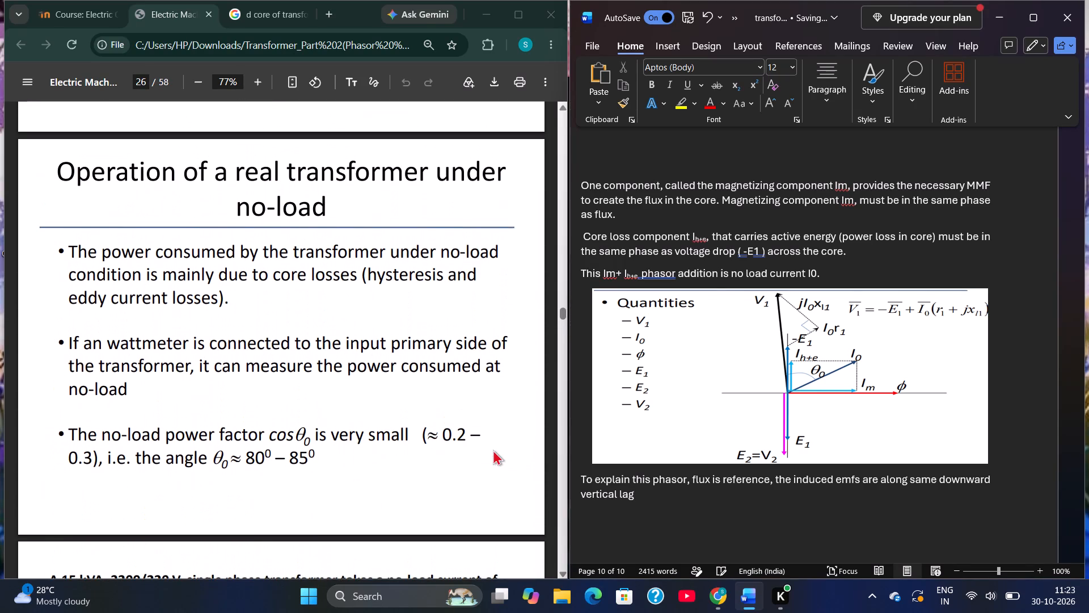
End the induced-emf sentence with a period and begin the next one with "Magnetizing current has to be".
{"action": "key", "text": "period"}
{"action": "key", "text": "space"}
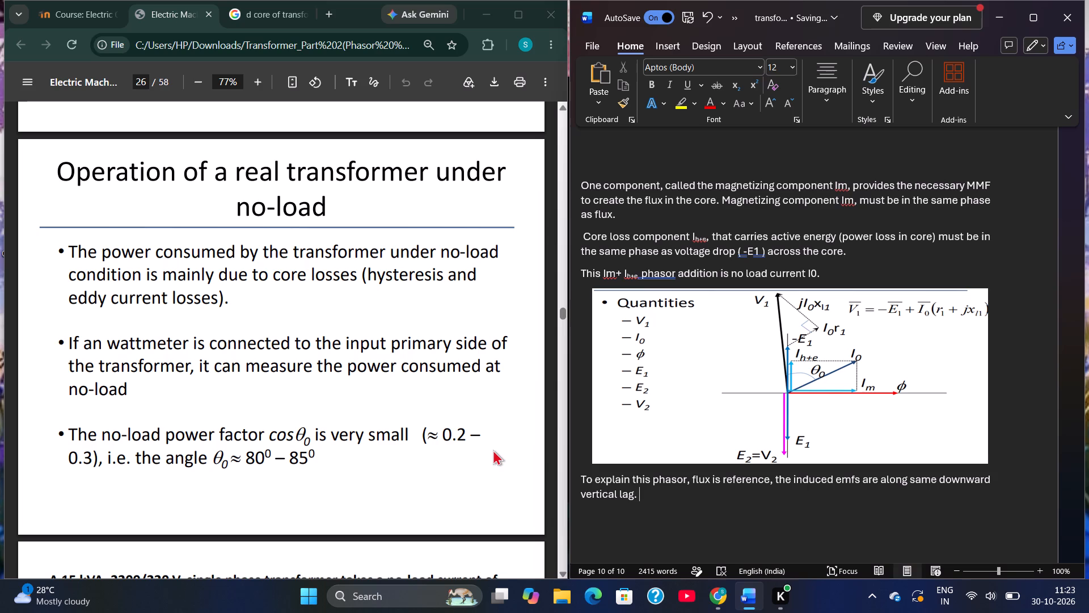
{"action": "type", "text": "magen"}
{"action": "key", "text": "BackSpace"}
{"action": "key", "text": "BackSpace"}
{"action": "type", "text": "netix"}
{"action": "key", "text": "BackSpace"}
{"action": "type", "text": "zing curee"}
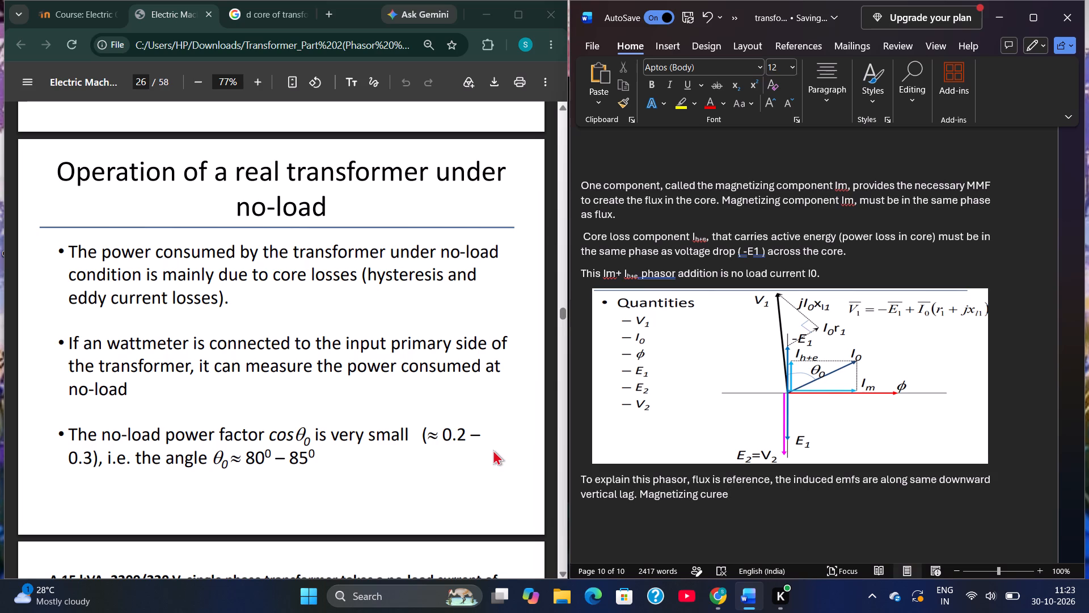
{"action": "key", "text": "BackSpace"}
{"action": "key", "text": "BackSpace"}
{"action": "type", "text": "rent has to"}
{"action": "key", "text": "space"}
{"action": "type", "text": "be"}
{"action": "key", "text": "space"}
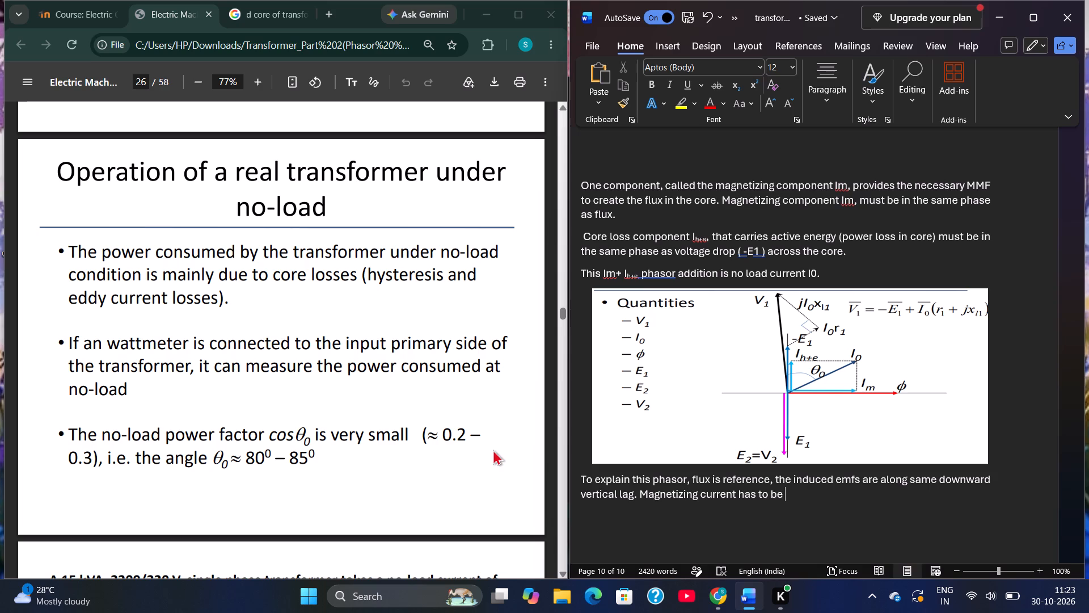
Complete the sentence with "along flux, core loss one has to be along the voltage drop in primary, so -E1.".
{"action": "type", "text": "along flux, core loss one has to"}
{"action": "key", "text": "space"}
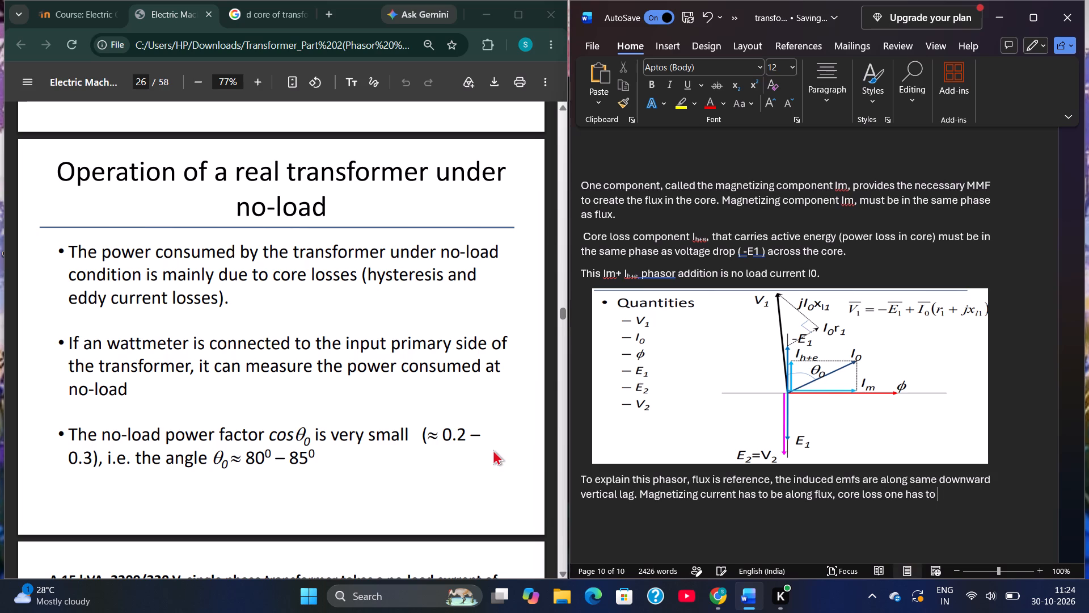
{"action": "type", "text": "be along the"}
{"action": "key", "text": "space"}
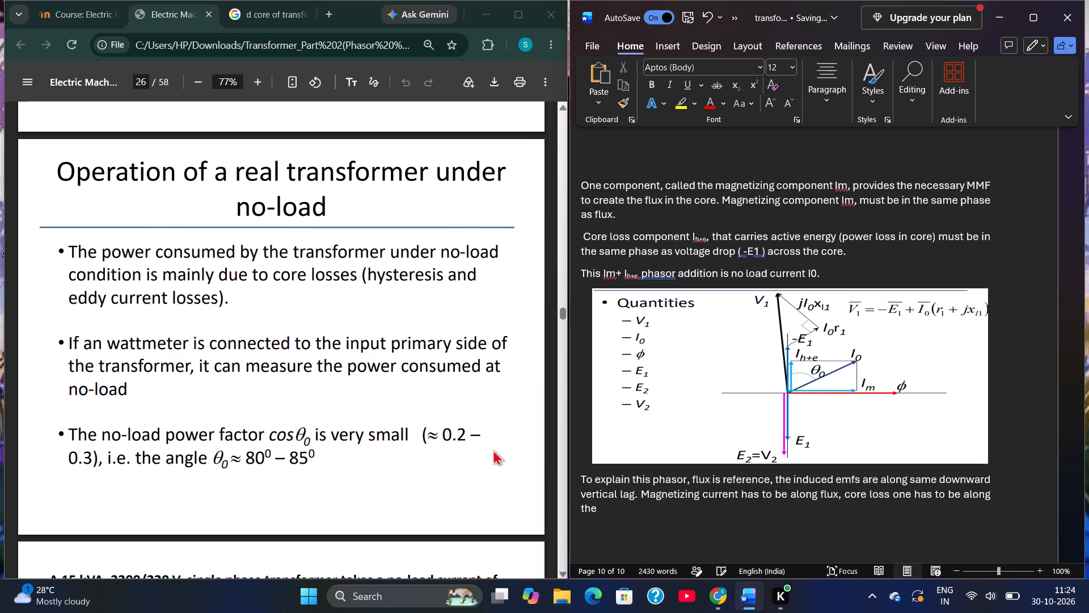
{"action": "type", "text": "voltage drop in primary"}
{"action": "type", "text": ","}
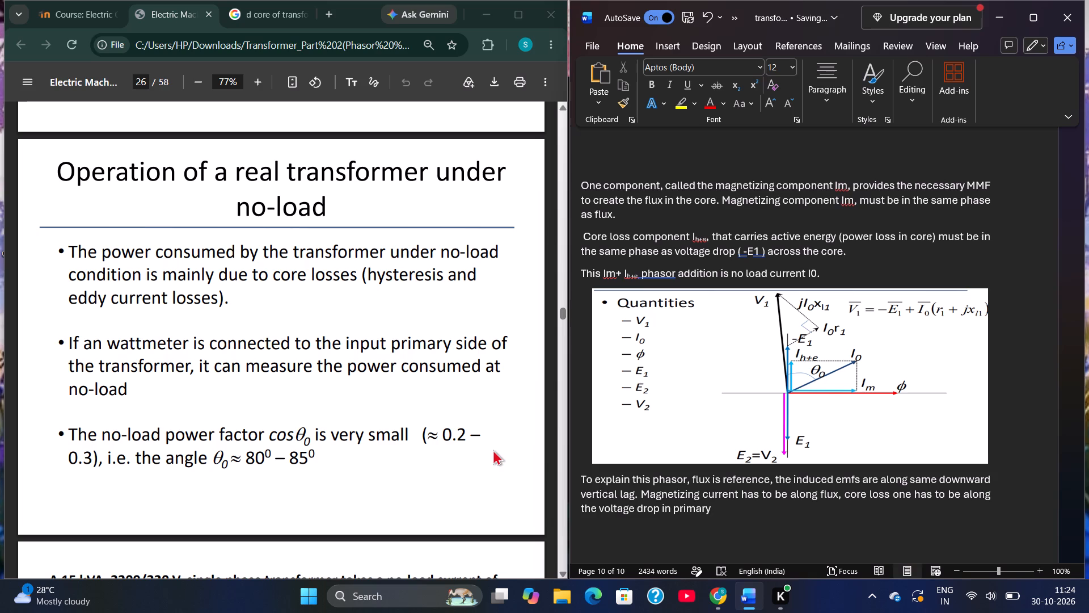
{"action": "key", "text": "space"}
{"action": "type", "text": "so -"}
Add the sentence "Now I0 is the sum of the 2 components of current." to the phasor explanation.
{"action": "key", "text": "space"}
{"action": "key", "text": "s"}
{"action": "key", "text": "BackSpace"}
{"action": "type", "text": "now"}
{"action": "key", "text": "space"}
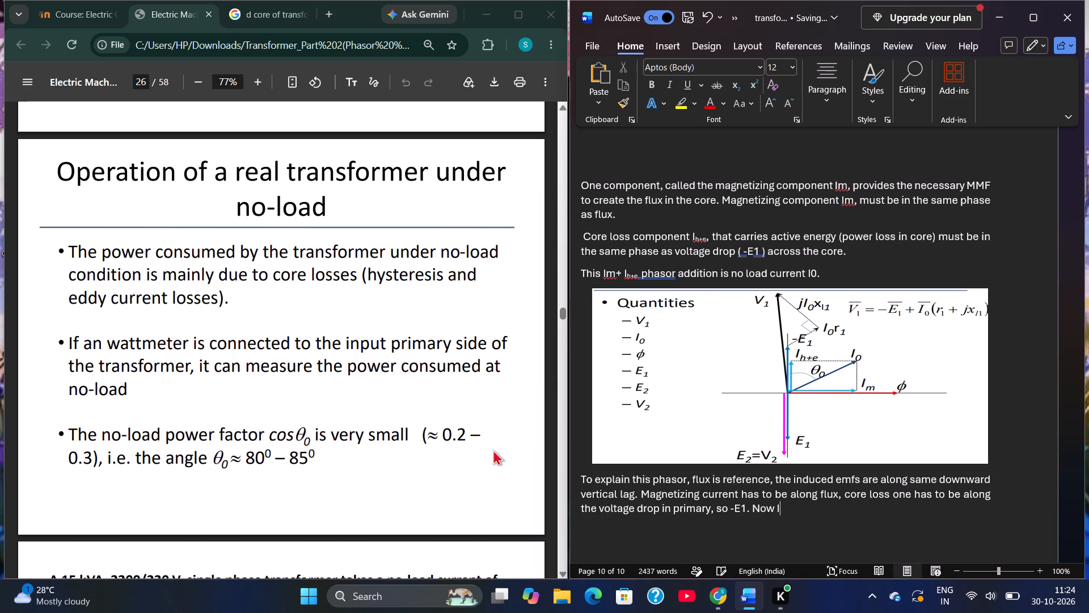
{"action": "type", "text": "0 is the"}
{"action": "key", "text": "space"}
{"action": "type", "text": "sum of the 2 compo"}
{"action": "type", "text": "nents of cu"}
{"action": "type", "text": "rrent."}
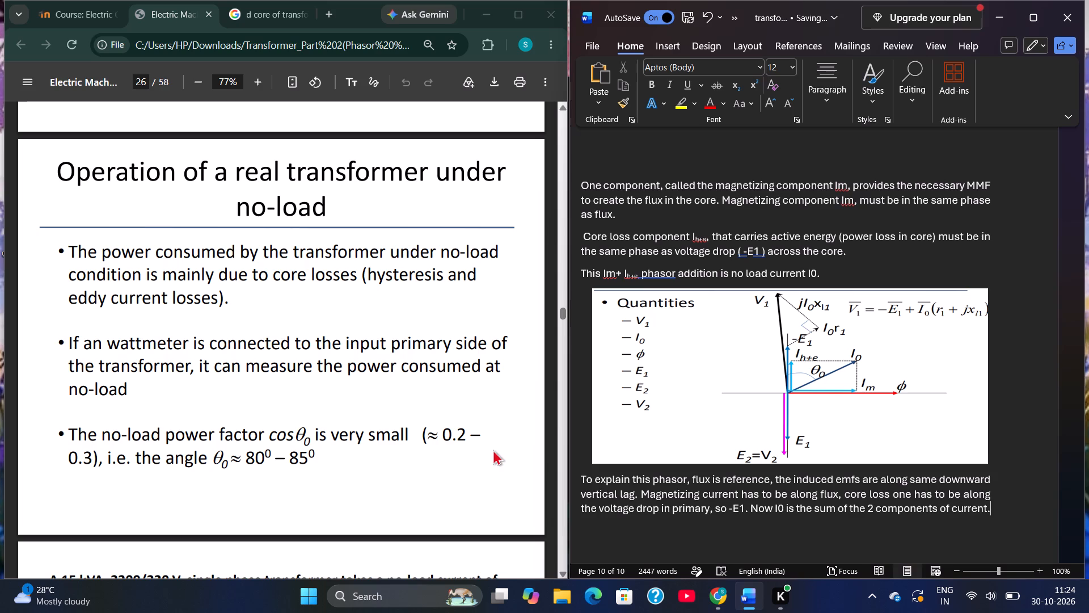
{"action": "key", "text": "space"}
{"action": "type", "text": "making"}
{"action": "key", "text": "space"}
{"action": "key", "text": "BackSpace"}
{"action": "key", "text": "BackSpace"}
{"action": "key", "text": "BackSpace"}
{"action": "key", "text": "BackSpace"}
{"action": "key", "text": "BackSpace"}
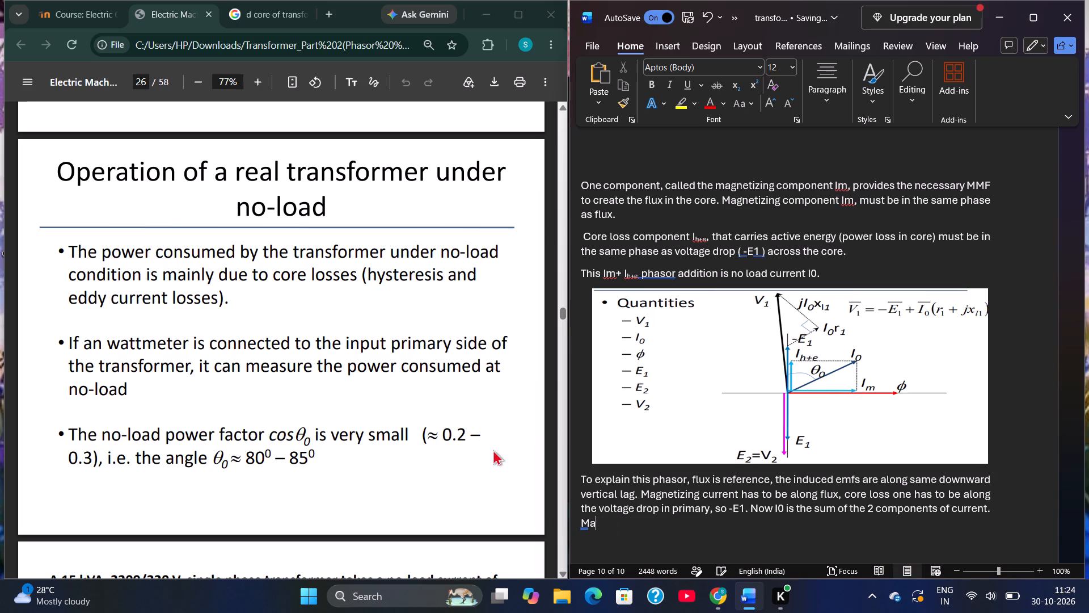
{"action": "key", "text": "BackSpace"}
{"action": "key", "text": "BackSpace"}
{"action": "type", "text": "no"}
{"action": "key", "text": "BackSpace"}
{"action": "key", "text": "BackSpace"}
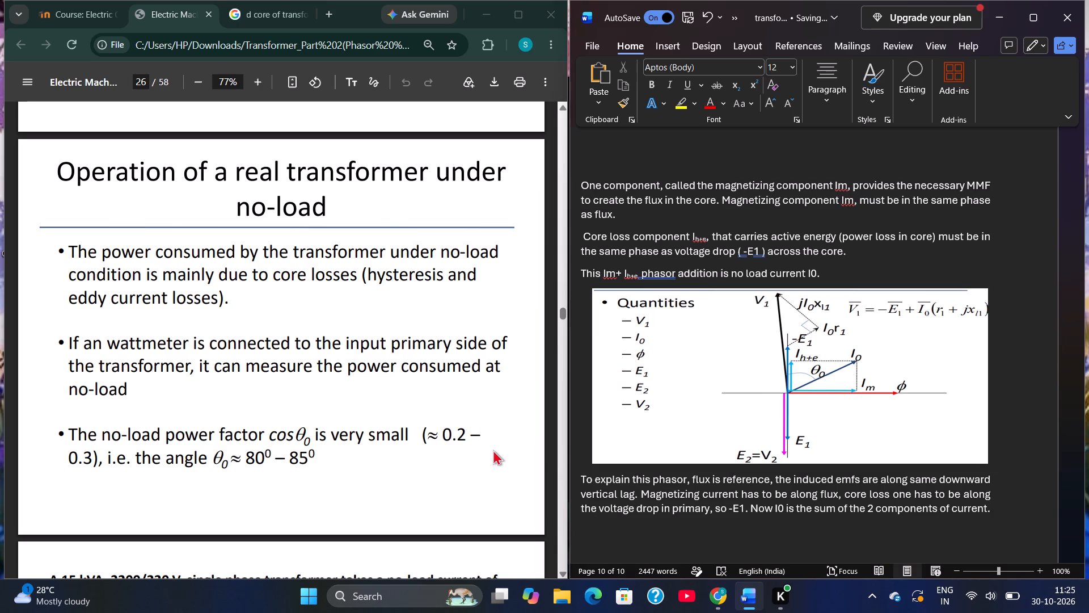
Begin a new sentence in the phasor explanation with "Now as per we saw the voltage drop in primary, we have to add".
{"action": "type", "text": "ow as per we saw the voltage"}
{"action": "key", "text": "space"}
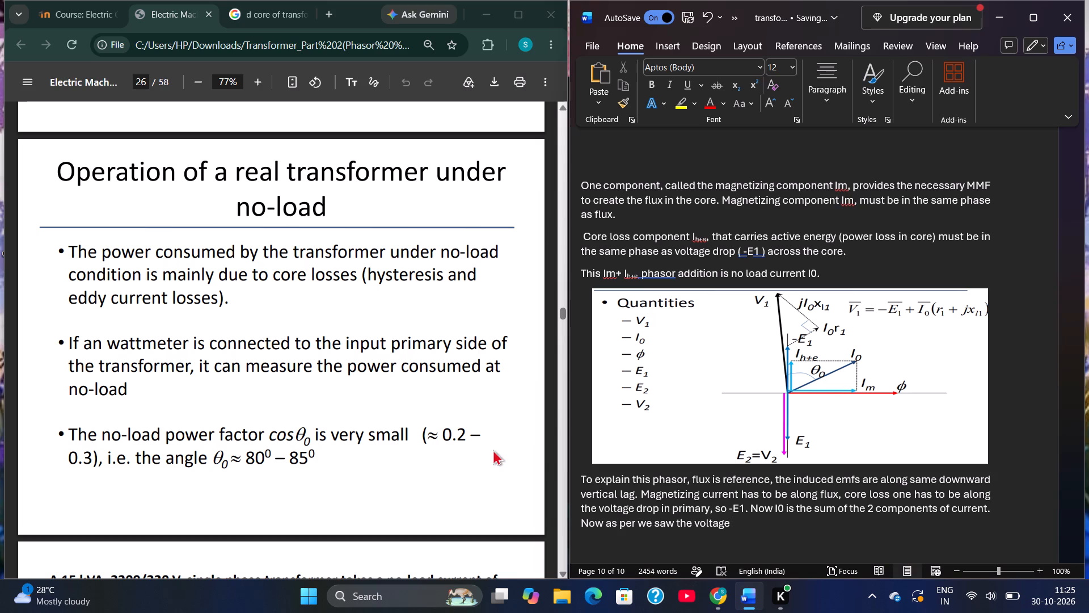
{"action": "type", "text": "drop in primary"}
{"action": "type", "text": ", we have to add"}
{"action": "key", "text": "space"}
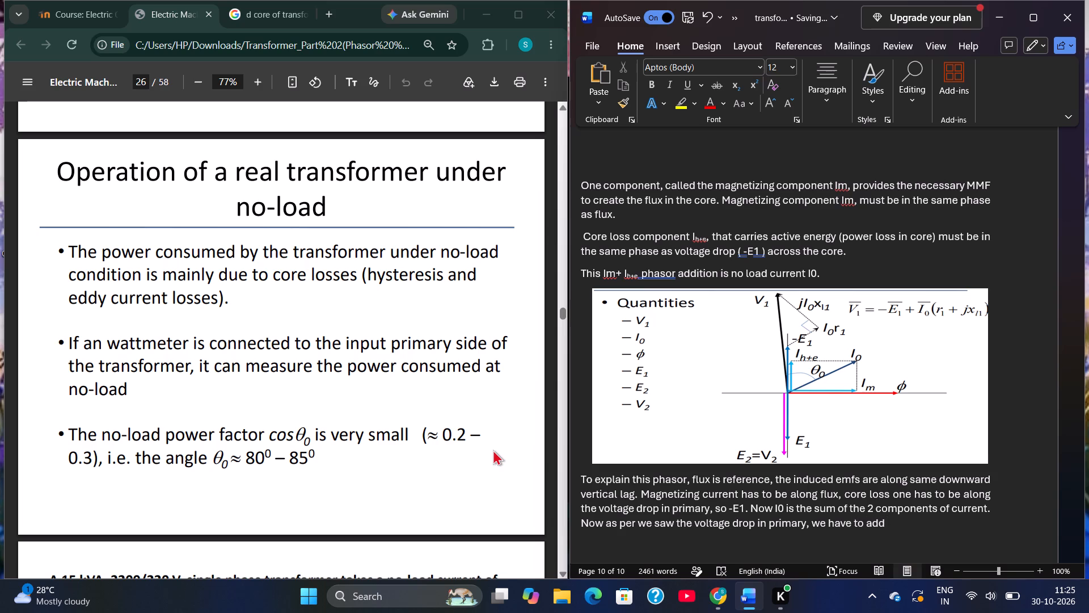
Continue the sentence with "the leakage components to induced emf to get V1, and".
{"action": "type", "text": "the"}
{"action": "key", "text": "space"}
{"action": "type", "text": "leakage componn"}
{"action": "key", "text": "BackSpace"}
{"action": "type", "text": "enst"}
{"action": "key", "text": "BackSpace"}
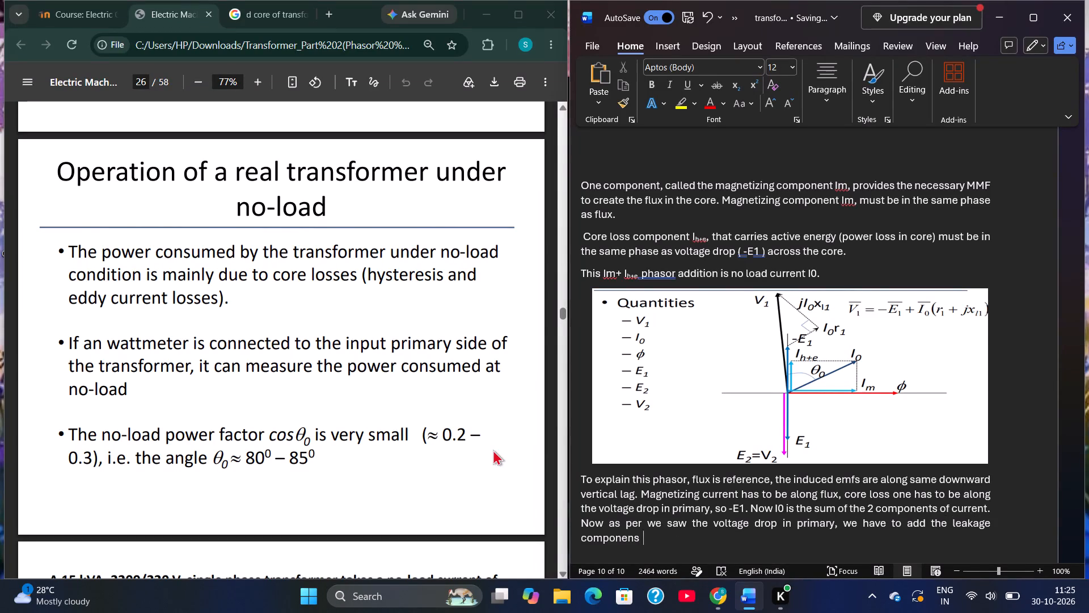
{"action": "key", "text": "BackSpace"}
{"action": "type", "text": "ts to"}
{"action": "key", "text": "space"}
{"action": "type", "text": "induced emf to get"}
{"action": "key", "text": "space"}
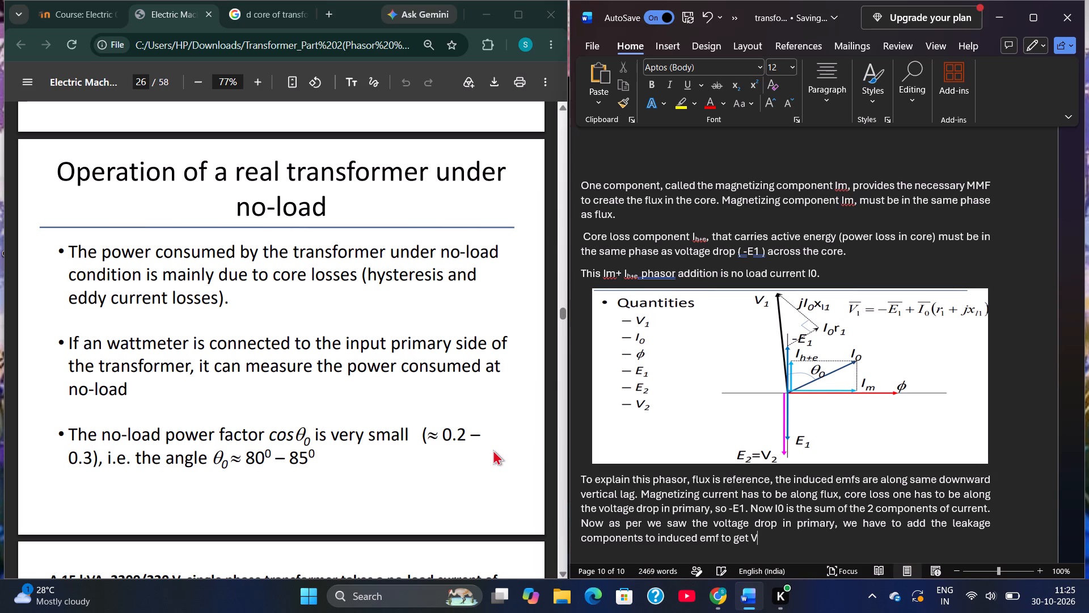
{"action": "type", "text": "1, am"}
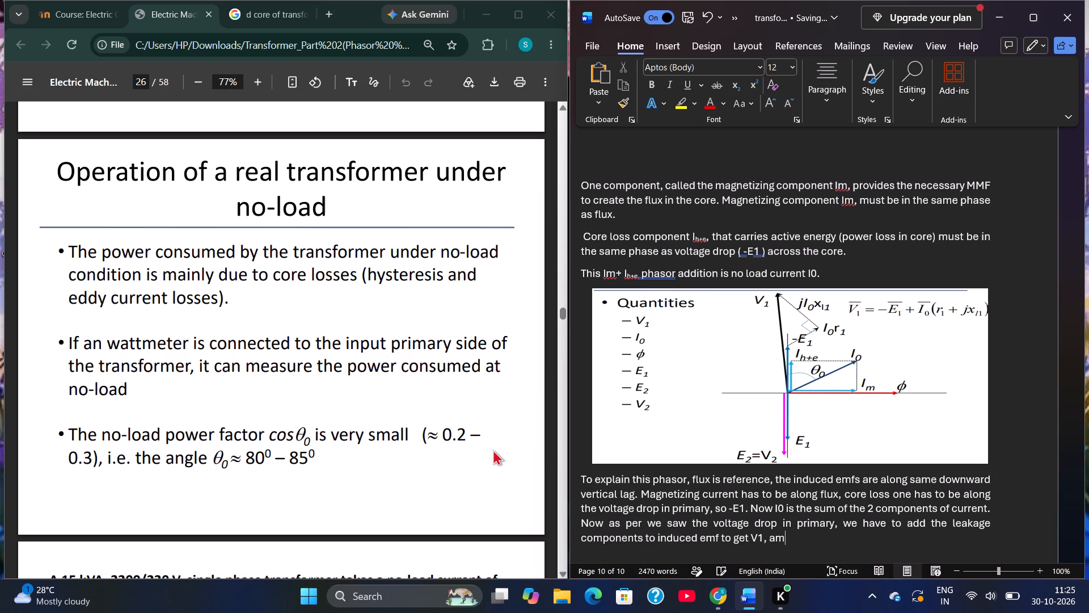
{"action": "key", "text": "BackSpace"}
{"action": "type", "text": "nd"}
{"action": "key", "text": "space"}
Continue the sentence with "r1 is along I0,".
{"action": "key", "text": "v"}
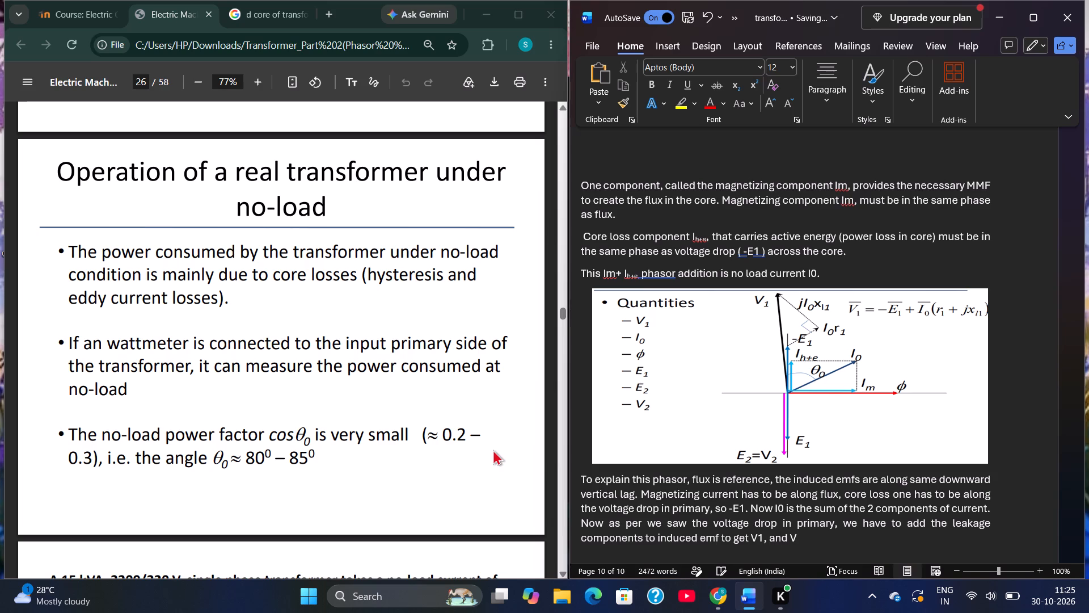
{"action": "key", "text": "BackSpace"}
{"action": "type", "text": "r1 is along"}
{"action": "key", "text": "space"}
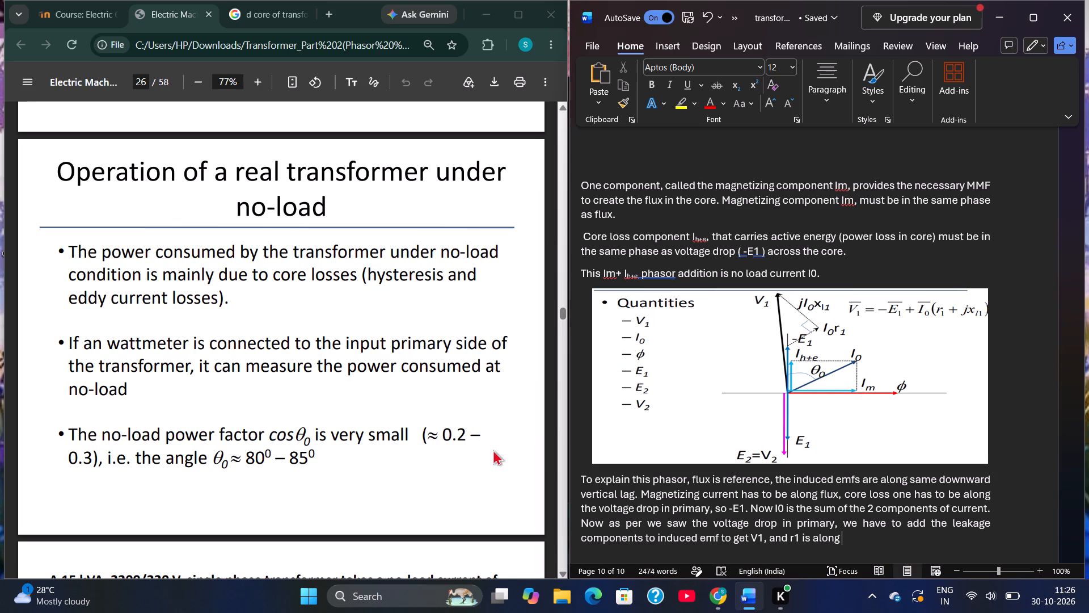
{"action": "key", "text": "i"}
{"action": "key", "text": "0"}
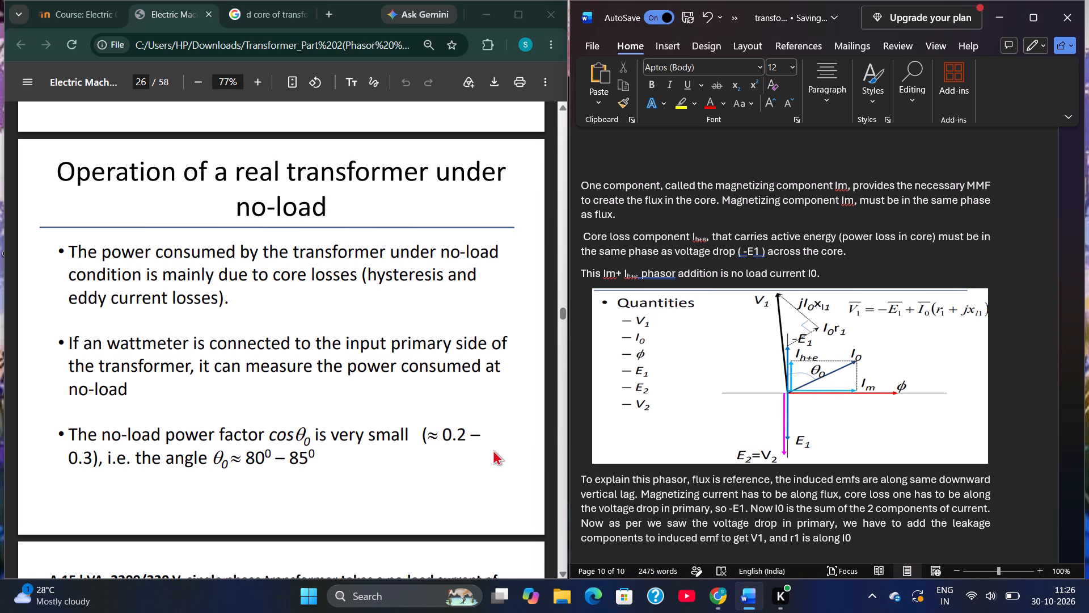
{"action": "key", "text": "comma"}
{"action": "key", "text": "space"}
Continue the sentence with "Xl1 is leading to it, and their".
{"action": "key", "text": "x"}
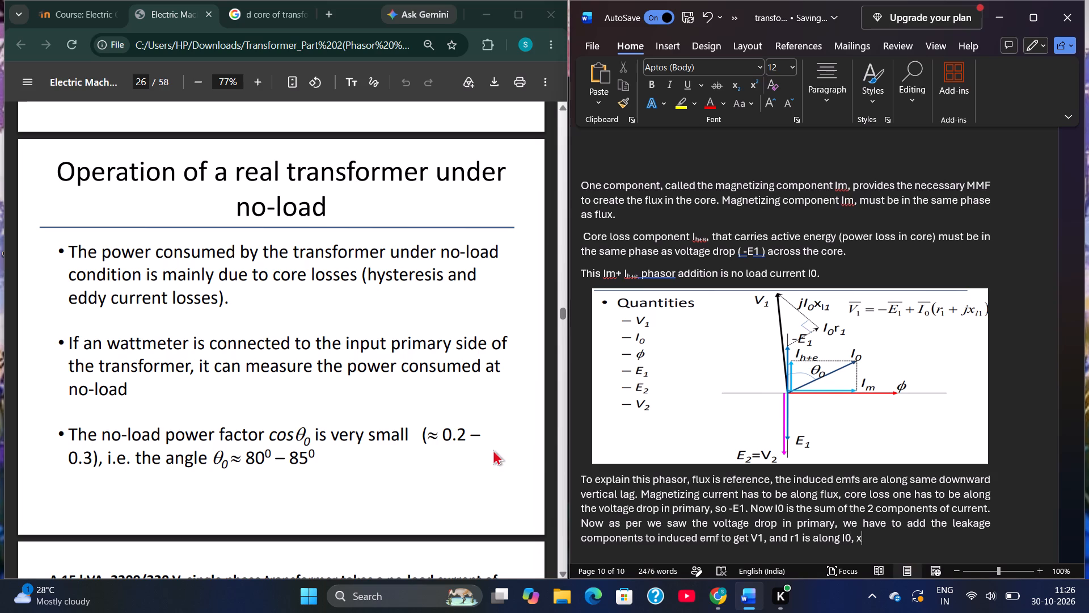
{"action": "key", "text": "BackSpace"}
{"action": "type", "text": "l1"}
{"action": "key", "text": "space"}
{"action": "type", "text": "is"}
{"action": "key", "text": "space"}
{"action": "type", "text": "leading to it, and their"}
{"action": "key", "text": "space"}
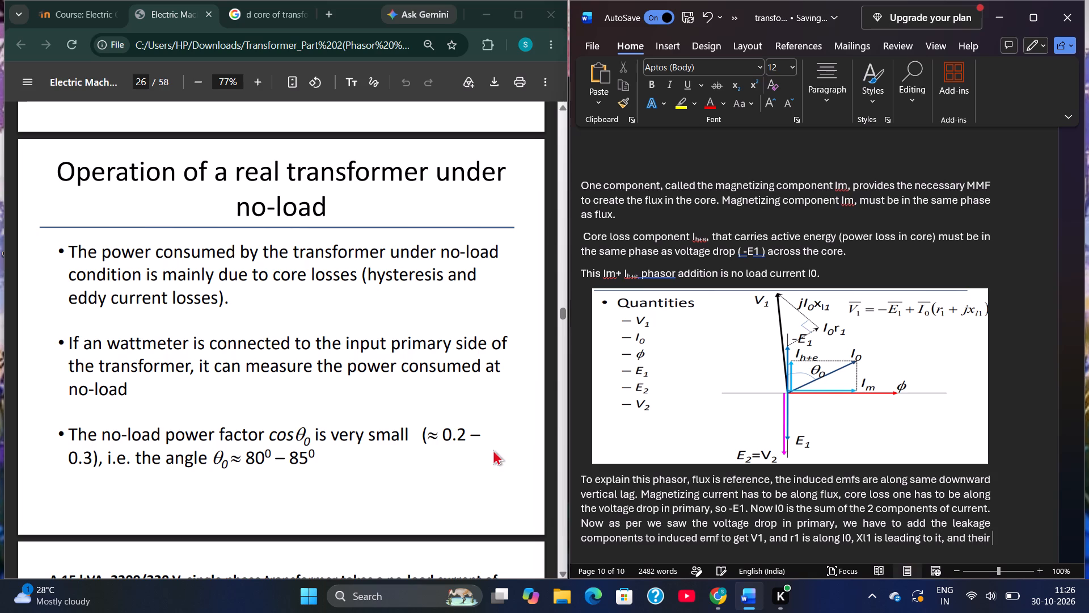
Finish the sentence with "total summation provides the slight angle from vertical shift as seen in V1." and start a new paragraph.
{"action": "type", "text": "total summant"}
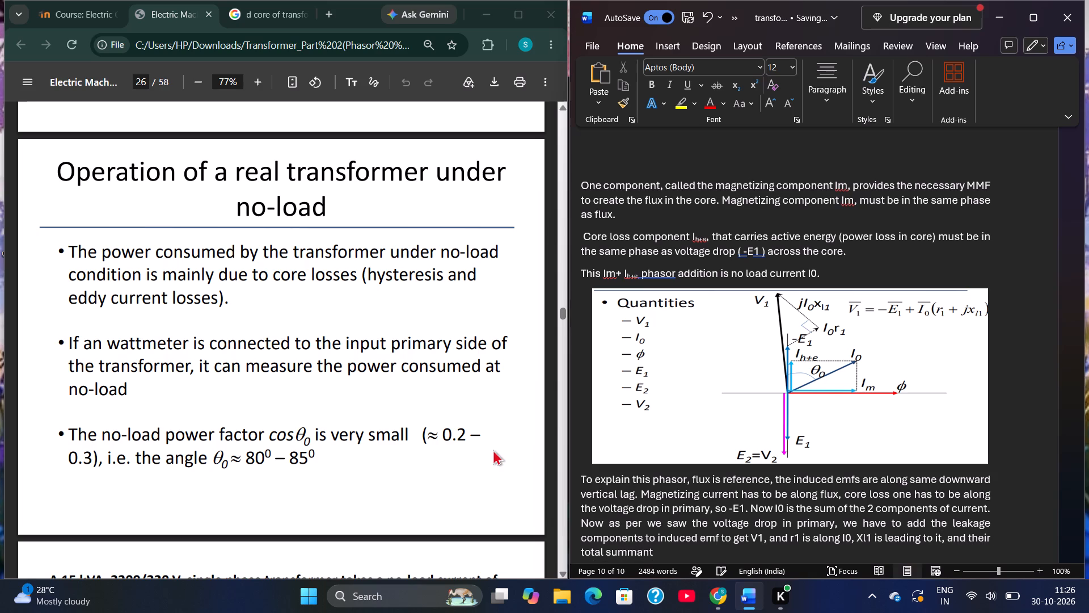
{"action": "key", "text": "BackSpace"}
{"action": "key", "text": "BackSpace"}
{"action": "type", "text": "tion provides the slight anf"}
{"action": "key", "text": "BackSpace"}
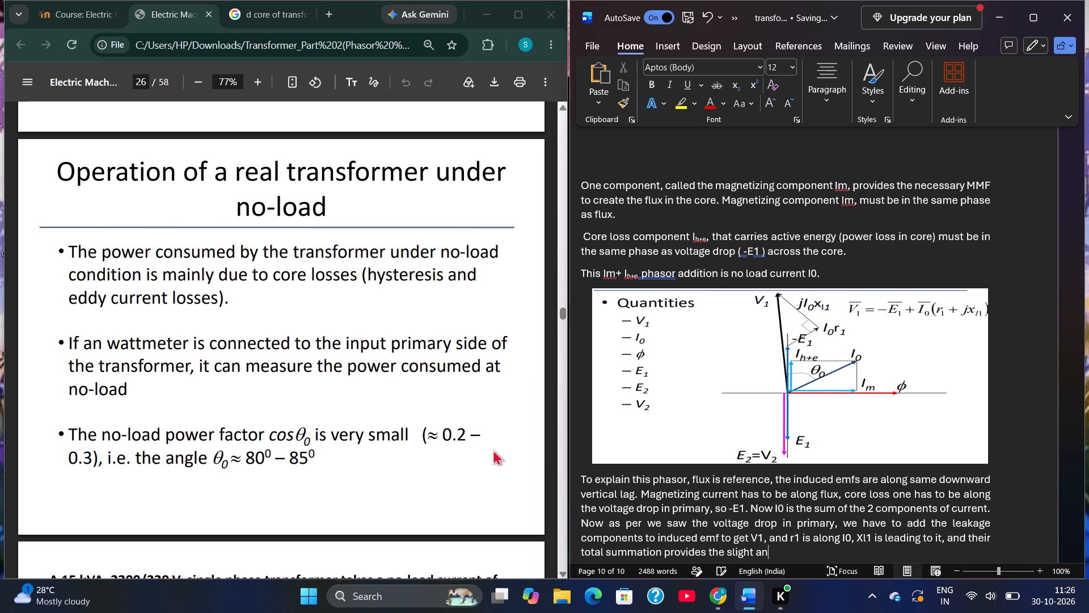
{"action": "type", "text": "gle fro"}
{"action": "type", "text": "m"}
{"action": "key", "text": "space"}
{"action": "type", "text": "vertical shift as seen in"}
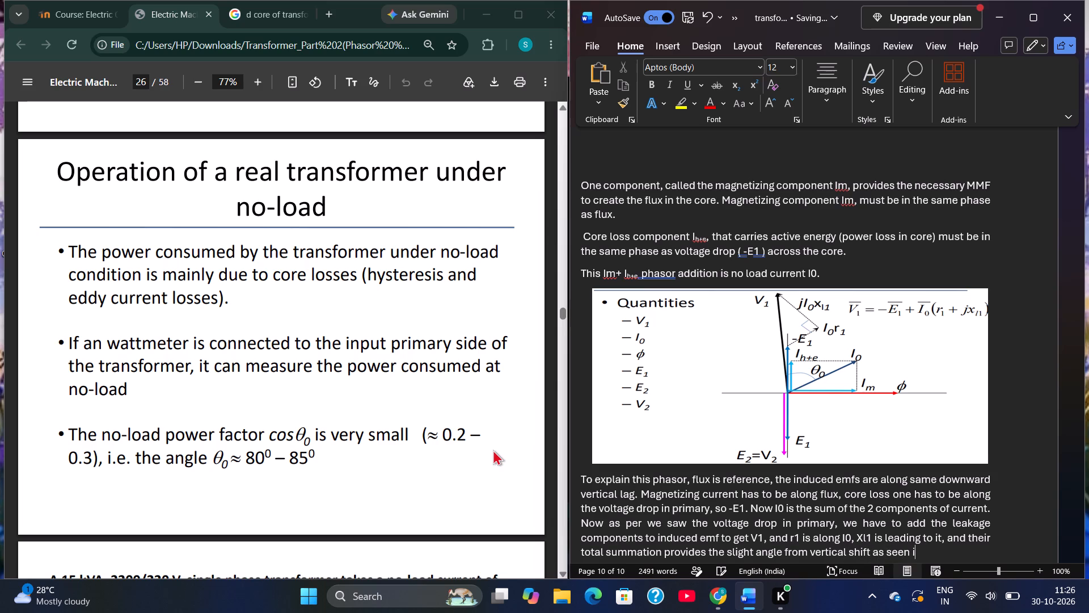
{"action": "key", "text": "space"}
{"action": "key", "text": "period"}
{"action": "key", "text": "Return"}
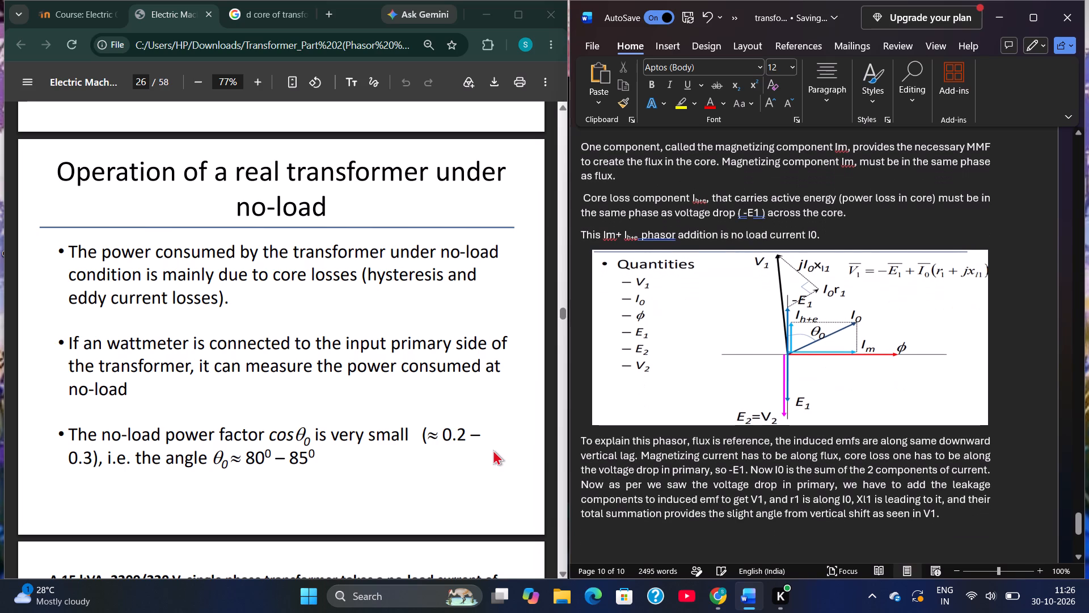
Review the lecture PDF's page 25 and 26 slides on real transformer no-load current, losses and power factor.
{"action": "scroll", "coordinate": [323, 389], "scroll_direction": "down", "scroll_amount": 1}
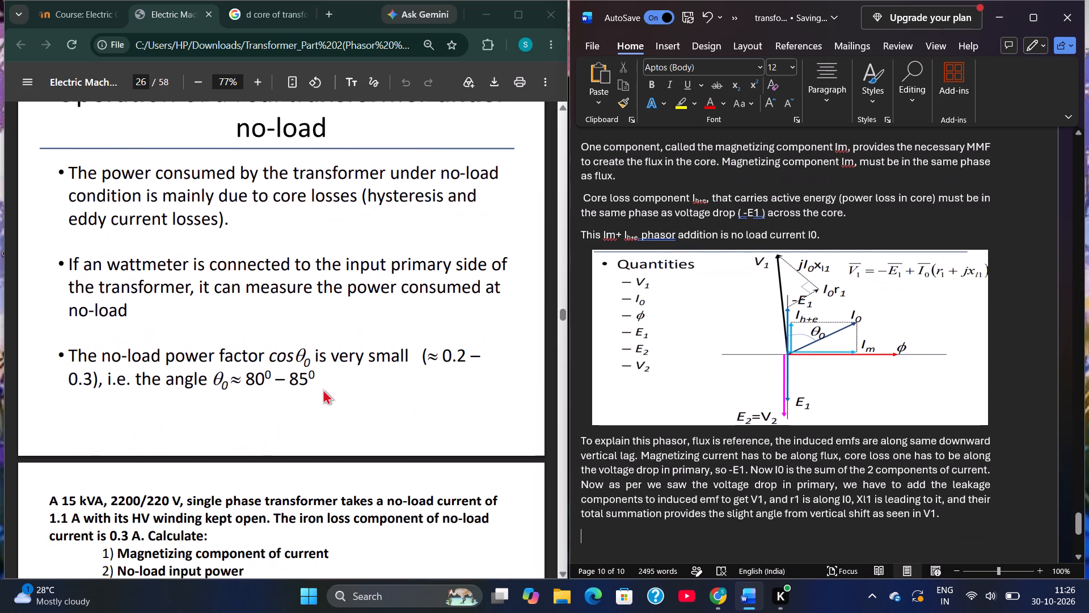
{"action": "scroll", "coordinate": [323, 389], "scroll_direction": "down", "scroll_amount": 1}
{"action": "scroll", "coordinate": [323, 389], "scroll_direction": "up", "scroll_amount": 4}
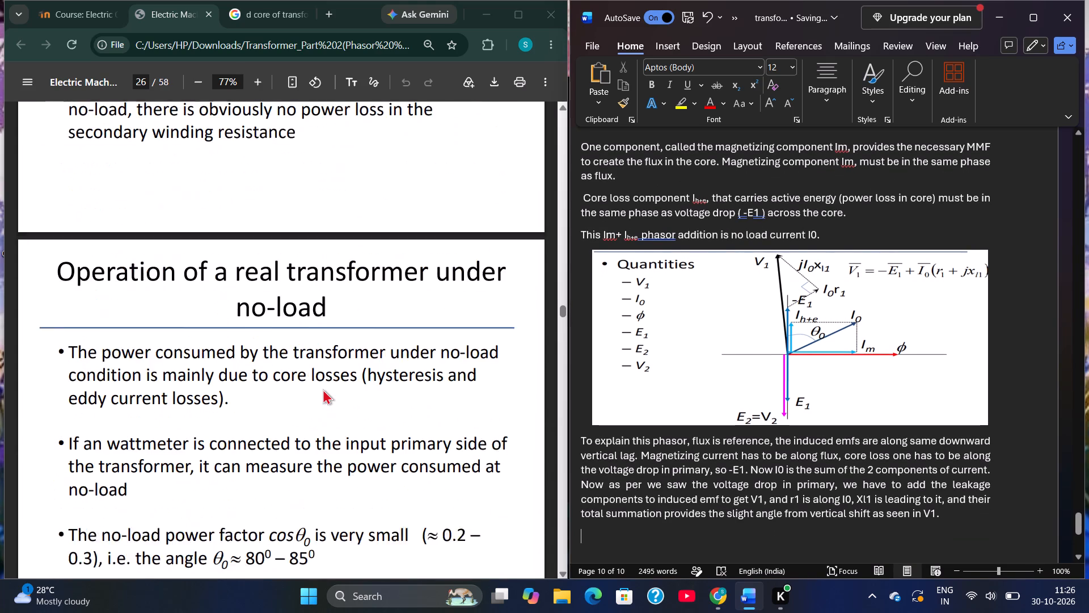
{"action": "scroll", "coordinate": [323, 389], "scroll_direction": "up", "scroll_amount": 5}
{"action": "scroll", "coordinate": [323, 389], "scroll_direction": "right", "scroll_amount": 1}
{"action": "scroll", "coordinate": [323, 389], "scroll_direction": "down", "scroll_amount": 1}
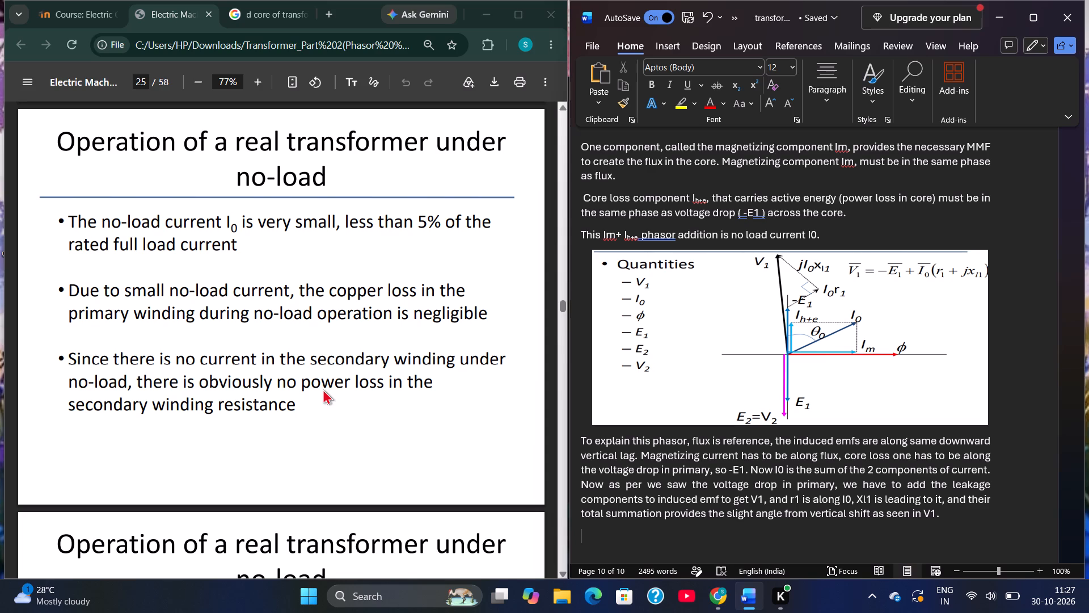
{"action": "scroll", "coordinate": [323, 389], "scroll_direction": "down", "scroll_amount": 4}
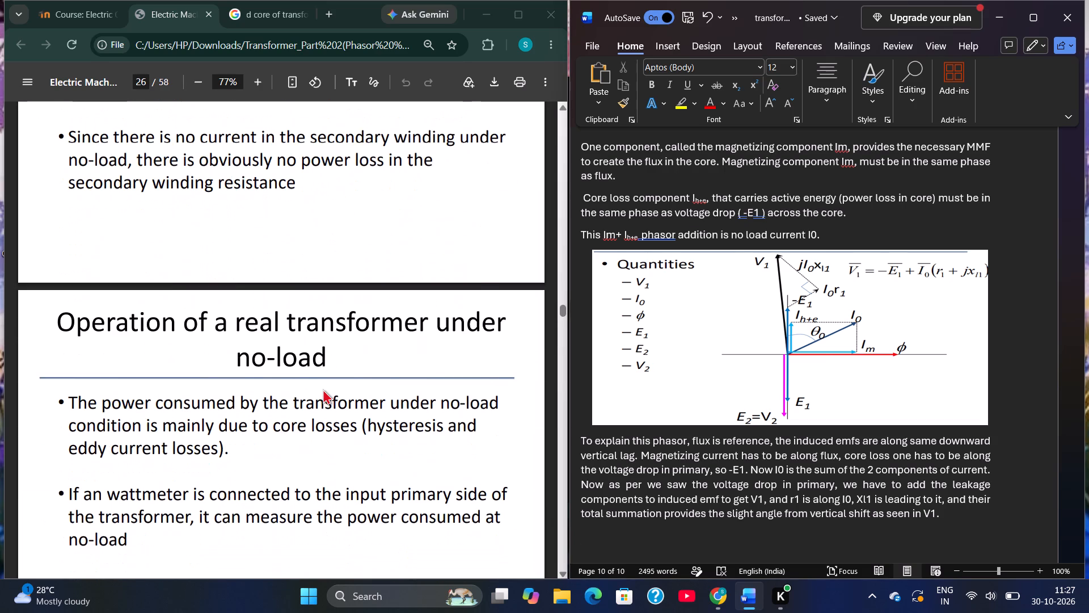
{"action": "scroll", "coordinate": [323, 389], "scroll_direction": "down", "scroll_amount": 1}
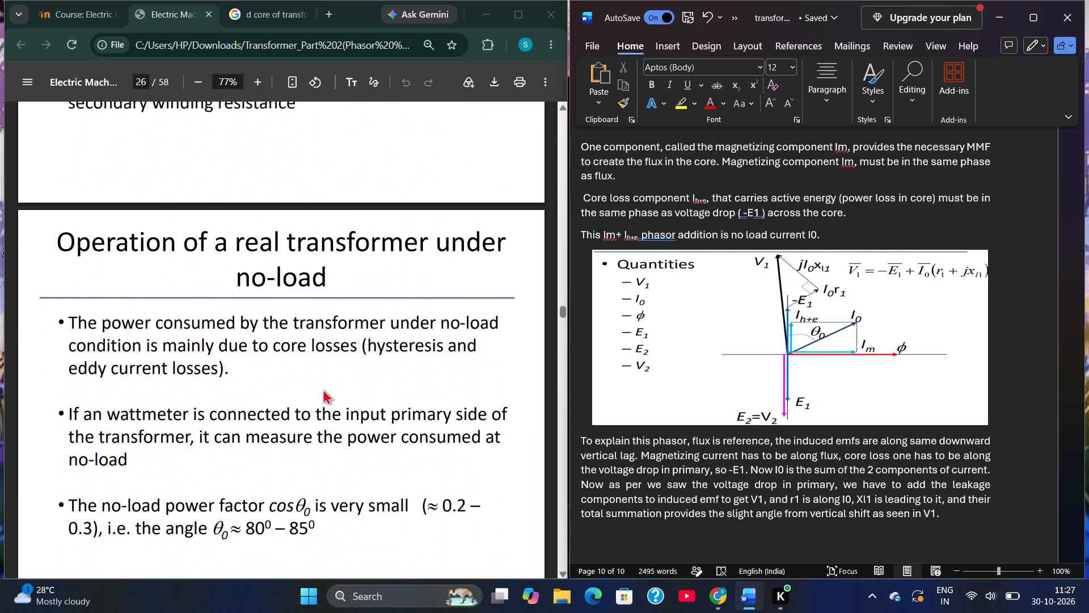
{"action": "scroll", "coordinate": [323, 389], "scroll_direction": "down", "scroll_amount": 1}
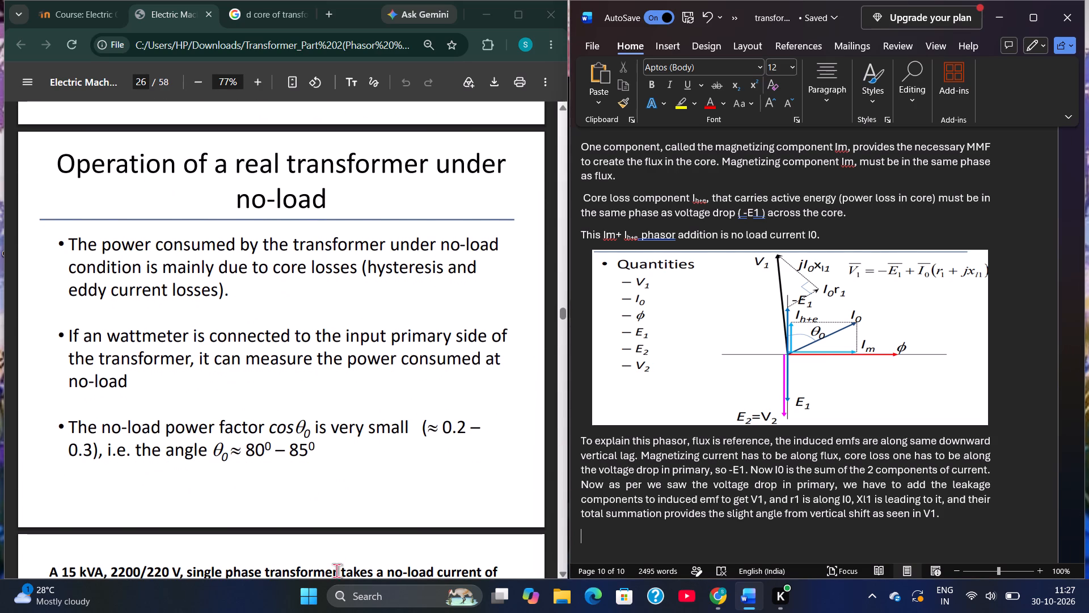
Switch to WhatsApp by launching it.
{"action": "left_click", "coordinate": [313, 607]}
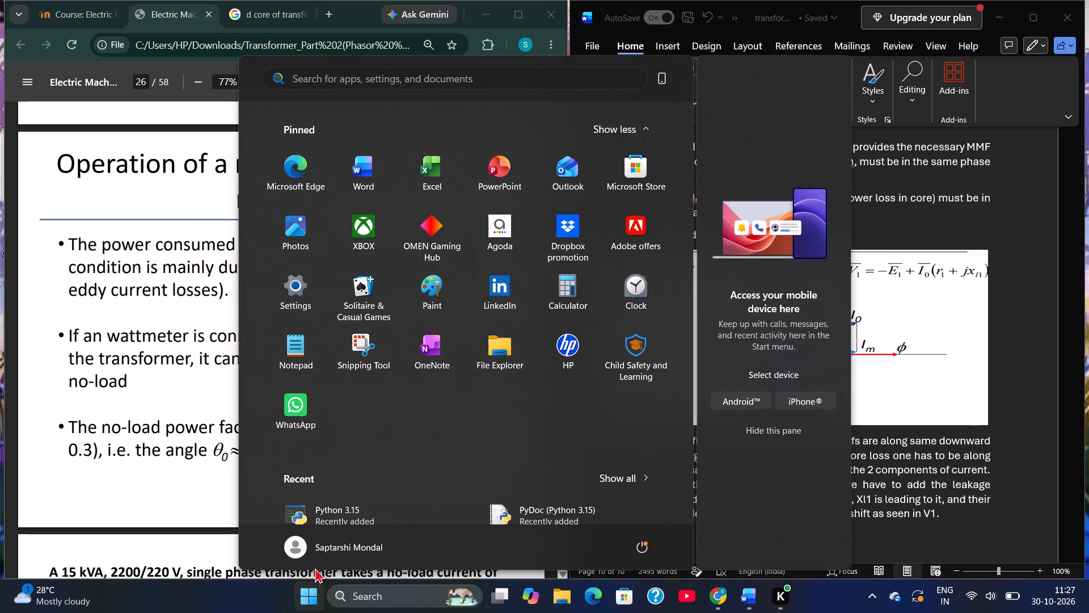
{"action": "left_click", "coordinate": [301, 416]}
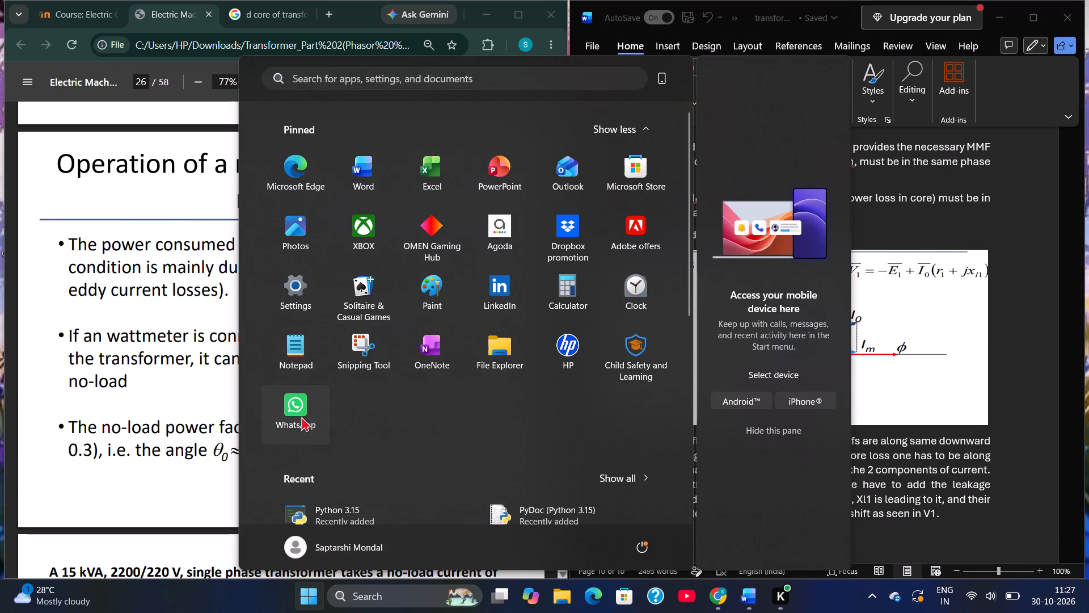
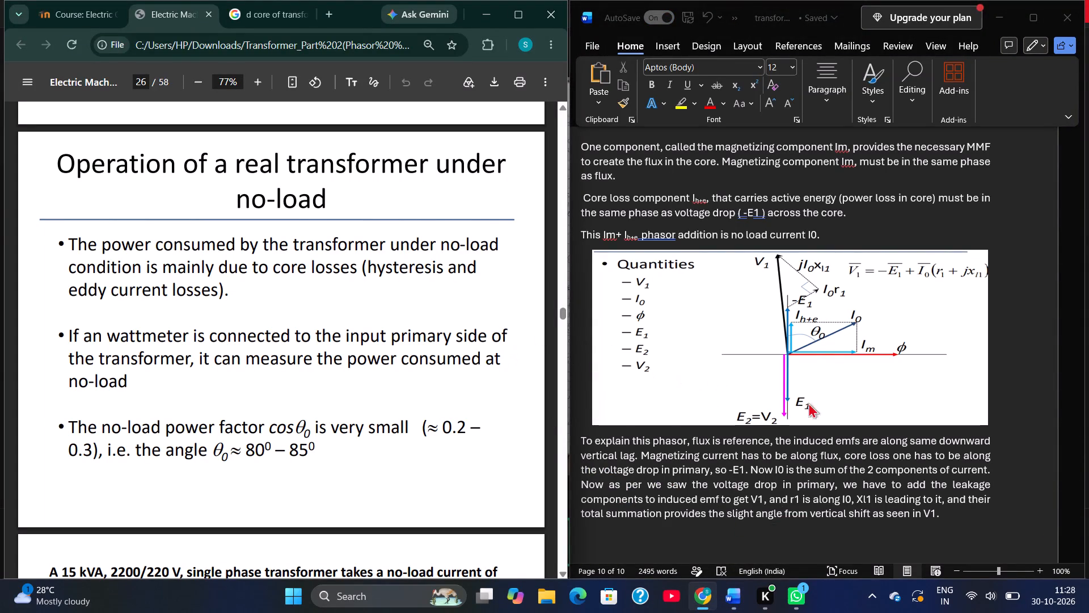
Review the lecture PDF from the no-load power factor slide through the 15 kVA worked example to "Real transformer operation with load".
{"action": "left_click", "coordinate": [959, 523]}
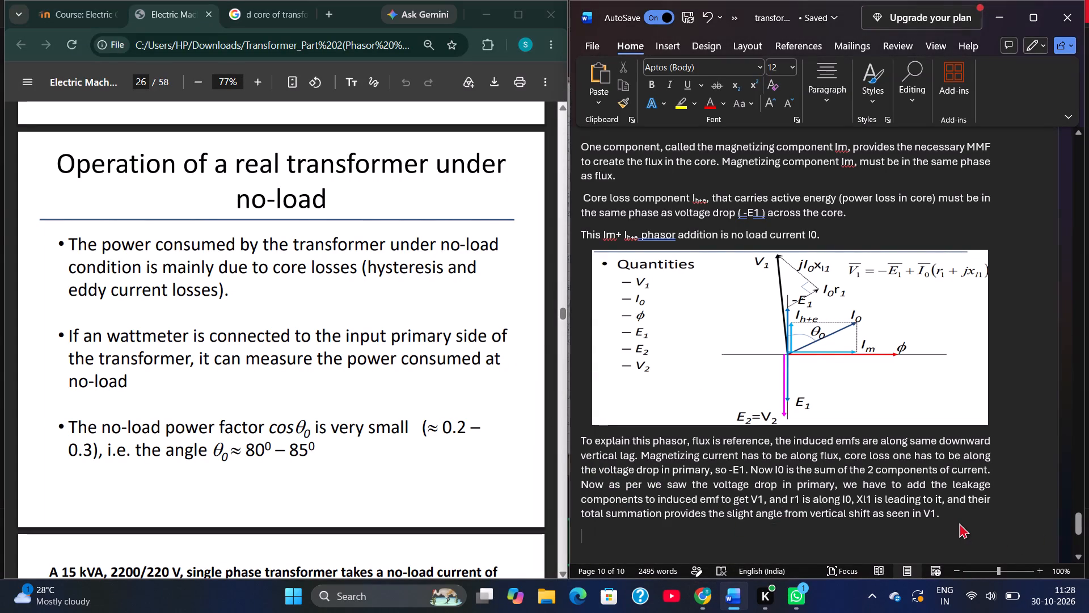
{"action": "scroll", "coordinate": [413, 410], "scroll_direction": "down", "scroll_amount": 1}
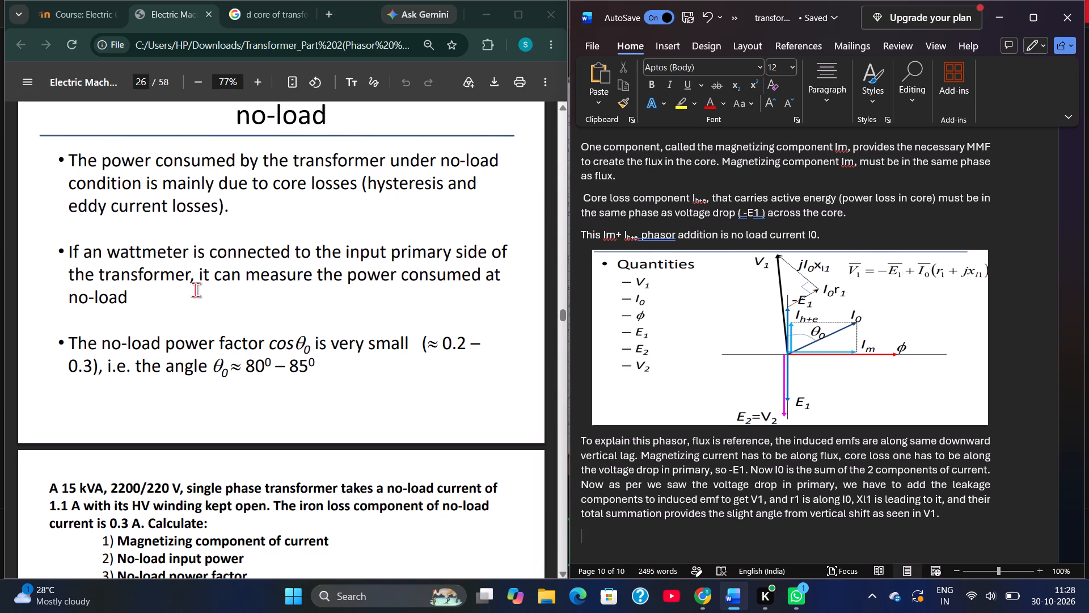
{"action": "scroll", "coordinate": [195, 289], "scroll_direction": "down", "scroll_amount": 2}
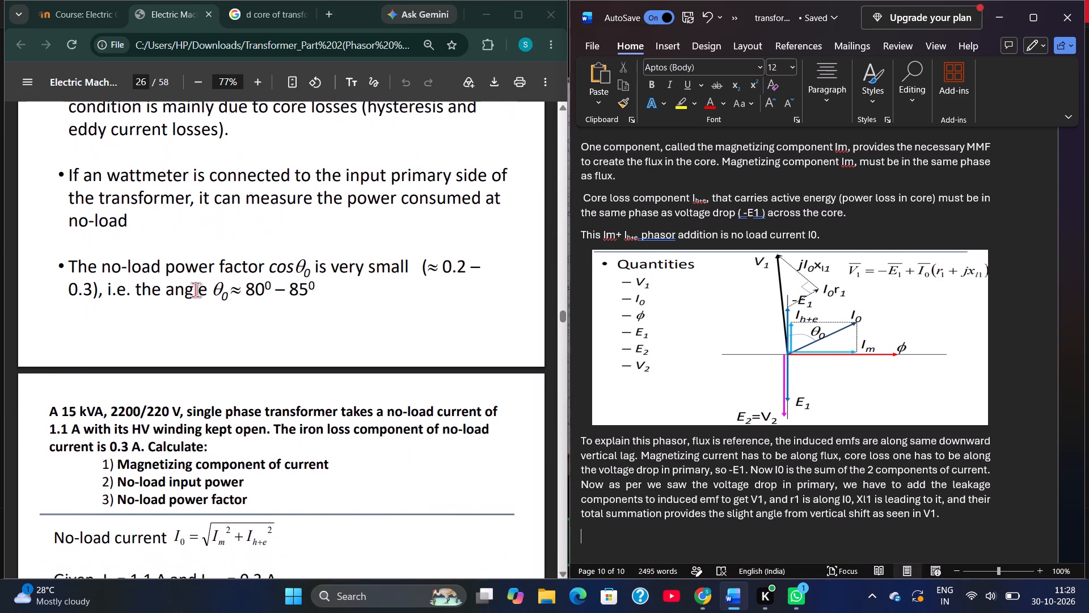
{"action": "scroll", "coordinate": [195, 289], "scroll_direction": "down", "scroll_amount": 1}
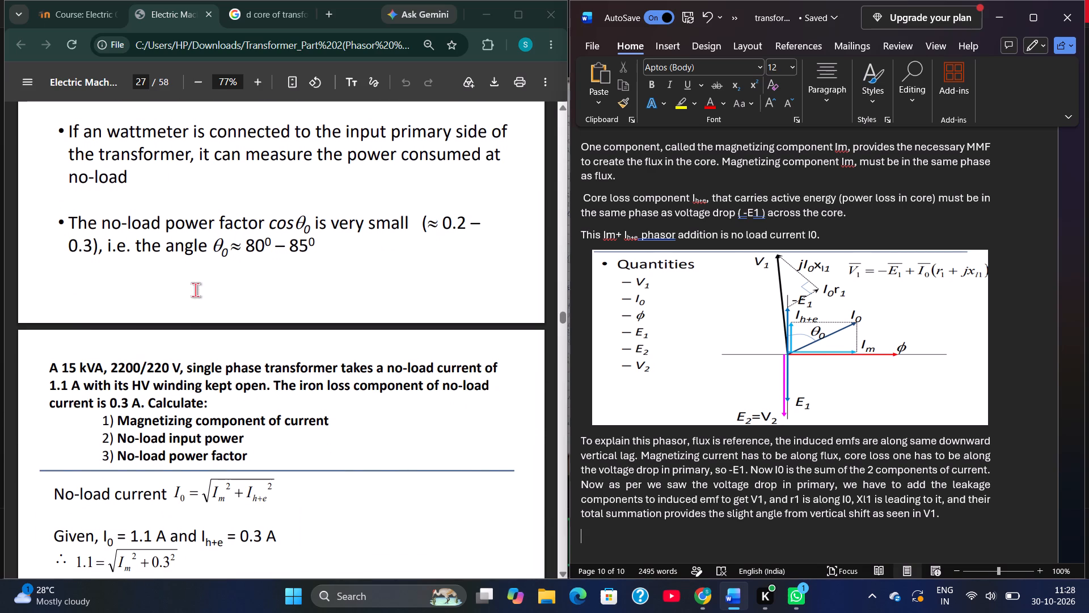
{"action": "scroll", "coordinate": [195, 289], "scroll_direction": "down", "scroll_amount": 1}
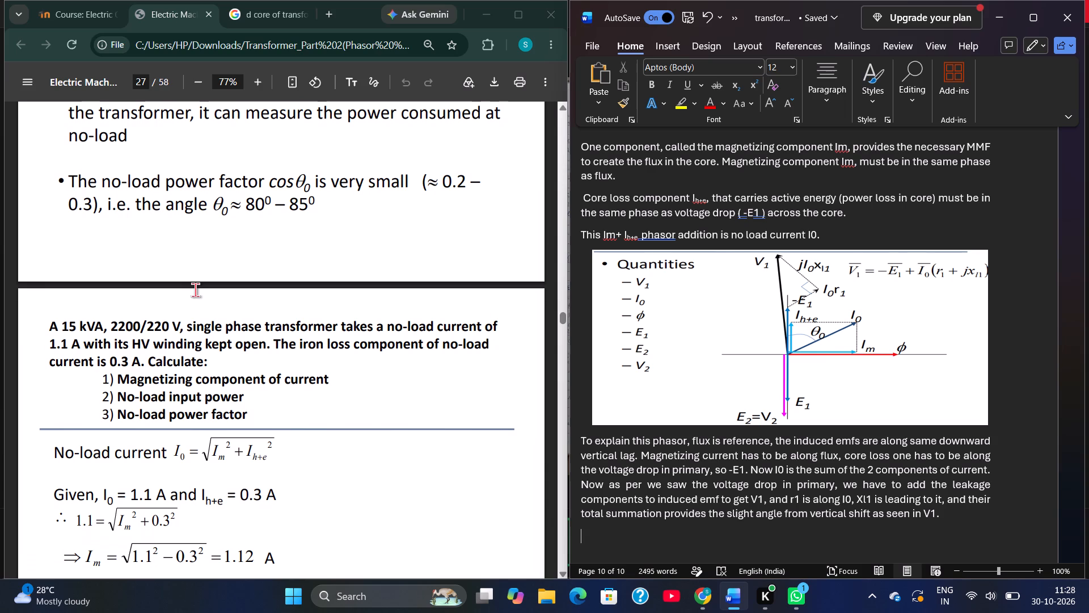
{"action": "scroll", "coordinate": [195, 289], "scroll_direction": "down", "scroll_amount": 1}
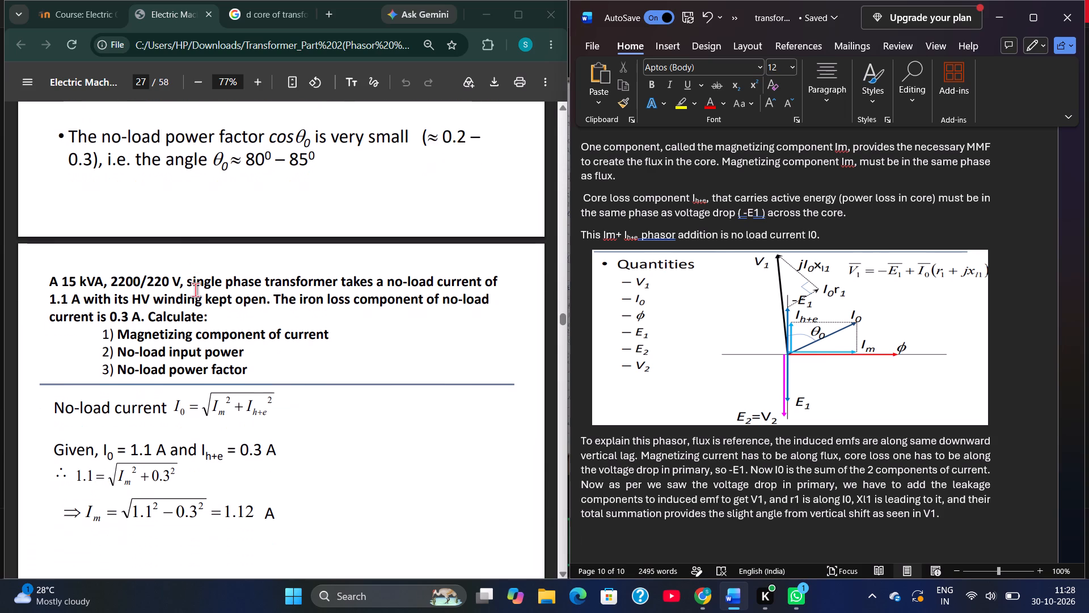
{"action": "scroll", "coordinate": [195, 289], "scroll_direction": "down", "scroll_amount": 1}
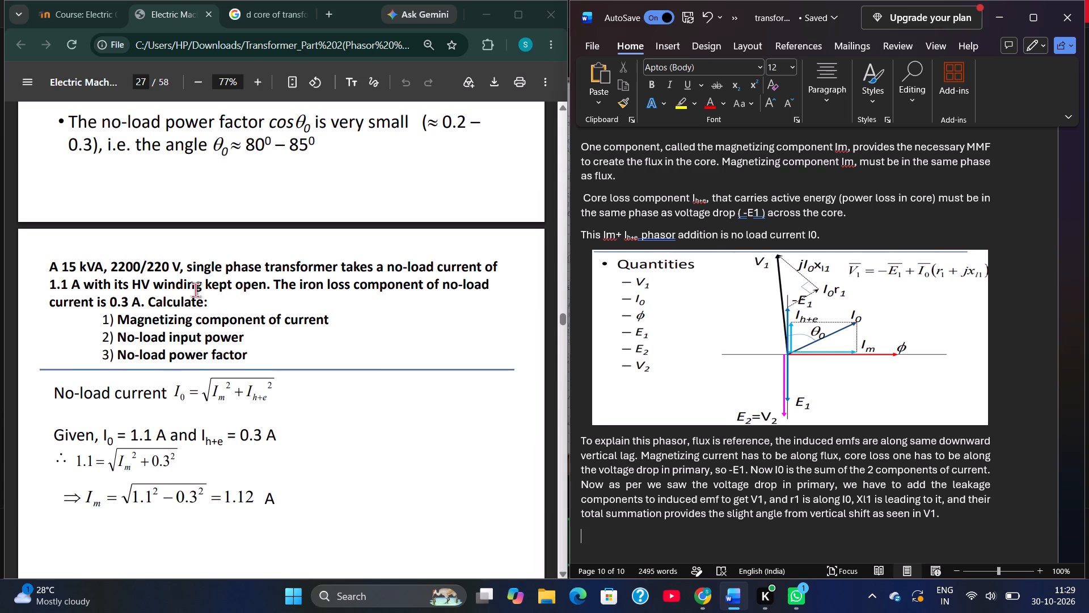
{"action": "scroll", "coordinate": [195, 289], "scroll_direction": "down", "scroll_amount": 1}
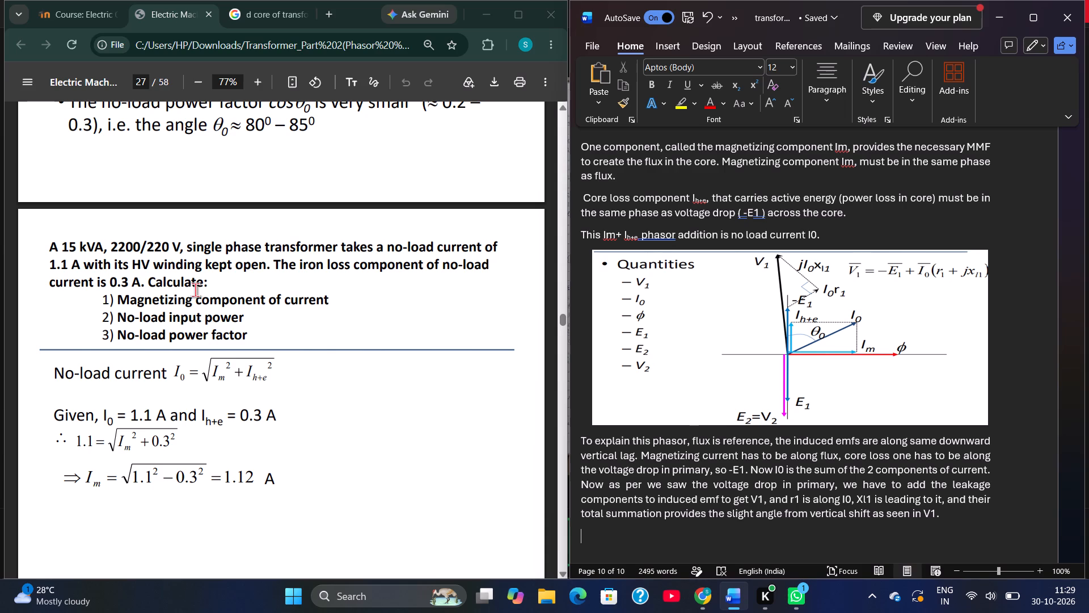
{"action": "scroll", "coordinate": [195, 289], "scroll_direction": "down", "scroll_amount": 3}
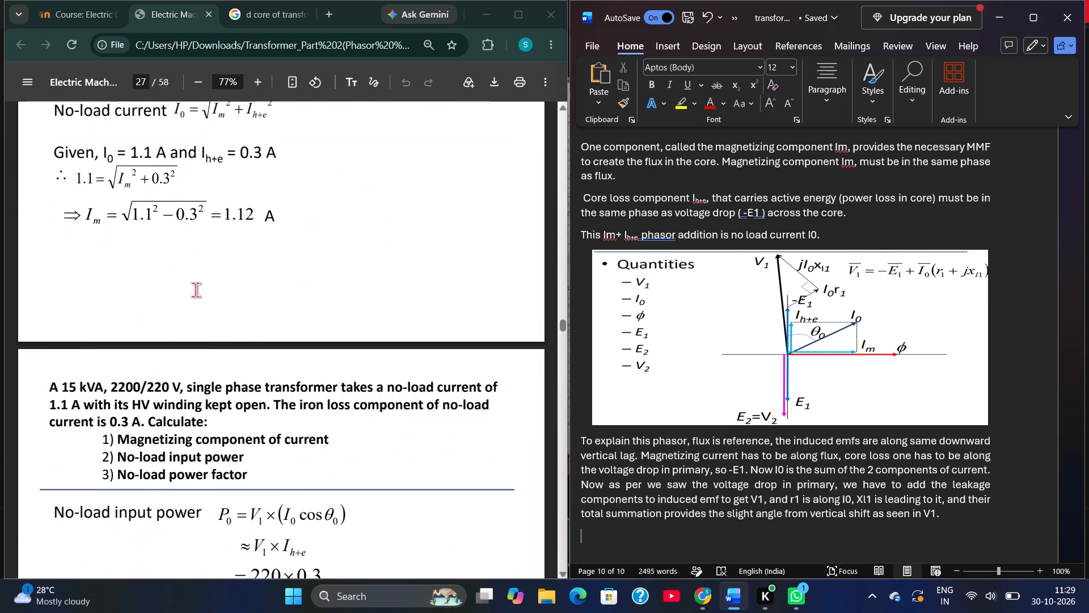
{"action": "scroll", "coordinate": [195, 289], "scroll_direction": "down", "scroll_amount": 5}
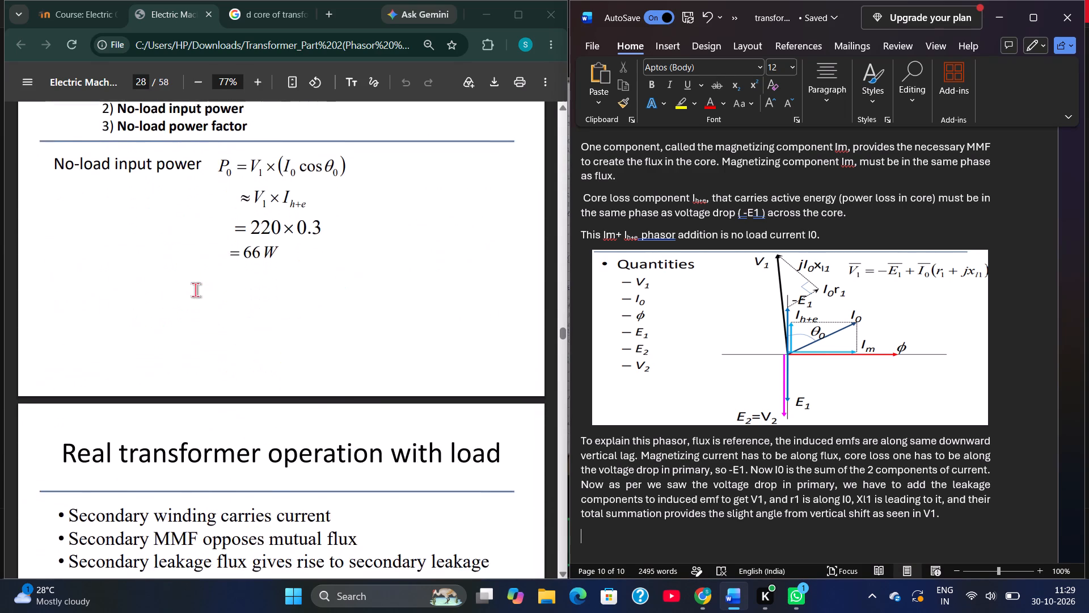
{"action": "scroll", "coordinate": [195, 289], "scroll_direction": "down", "scroll_amount": 2}
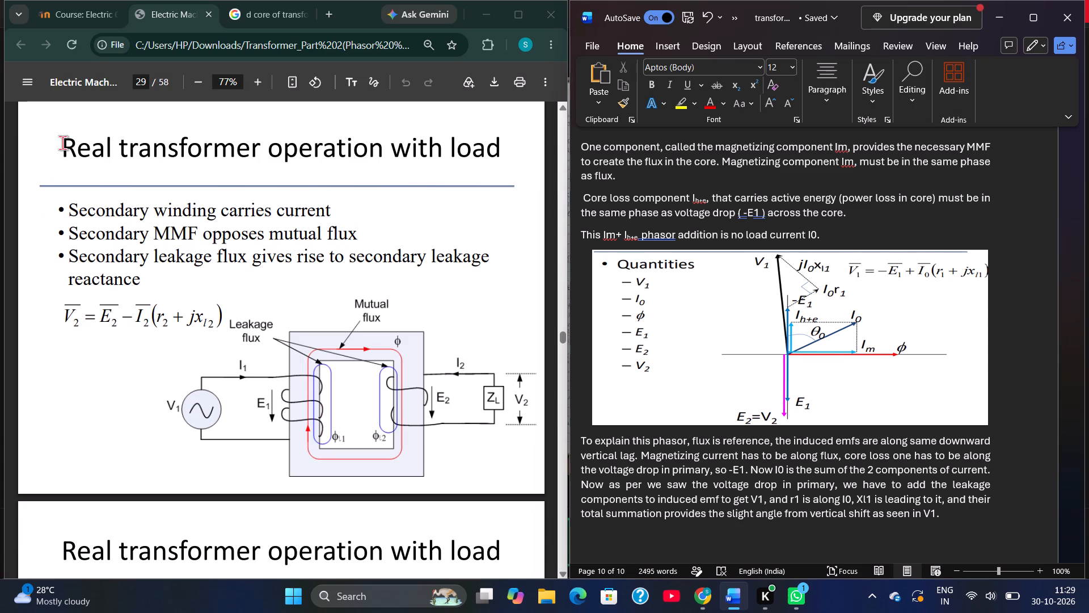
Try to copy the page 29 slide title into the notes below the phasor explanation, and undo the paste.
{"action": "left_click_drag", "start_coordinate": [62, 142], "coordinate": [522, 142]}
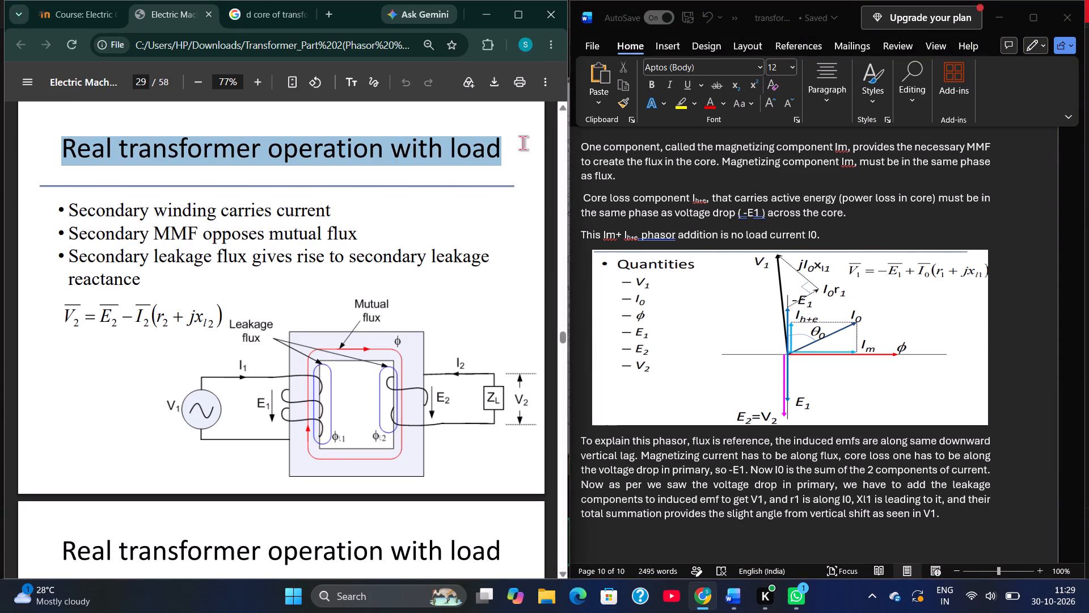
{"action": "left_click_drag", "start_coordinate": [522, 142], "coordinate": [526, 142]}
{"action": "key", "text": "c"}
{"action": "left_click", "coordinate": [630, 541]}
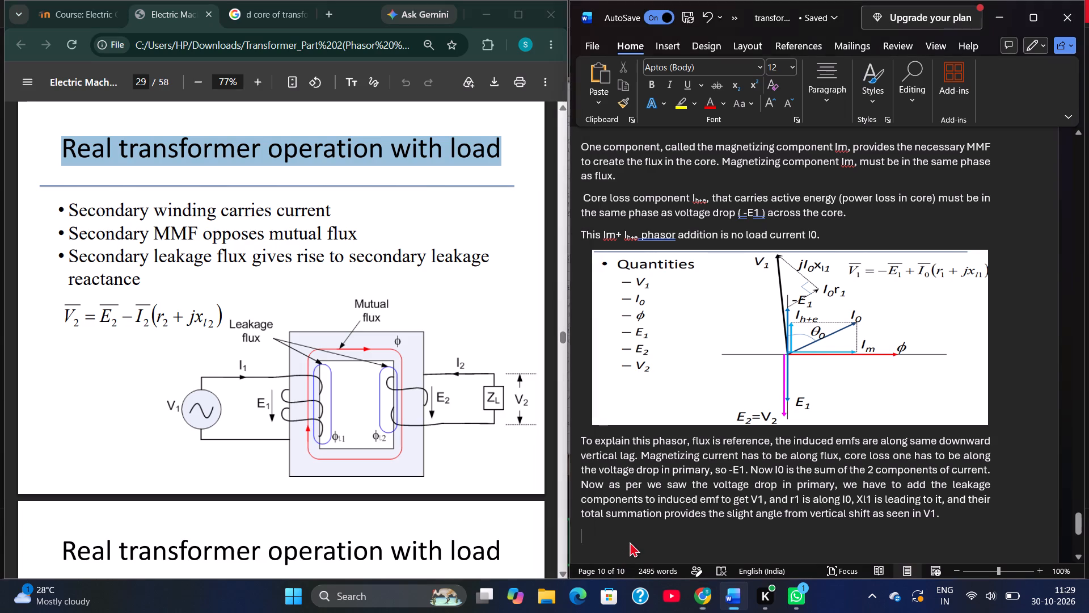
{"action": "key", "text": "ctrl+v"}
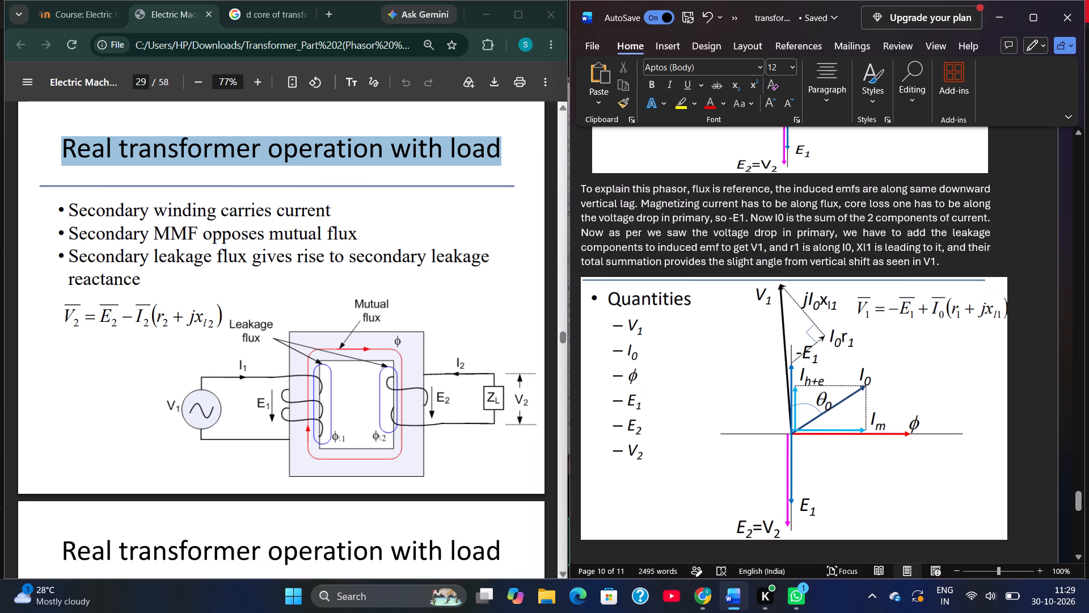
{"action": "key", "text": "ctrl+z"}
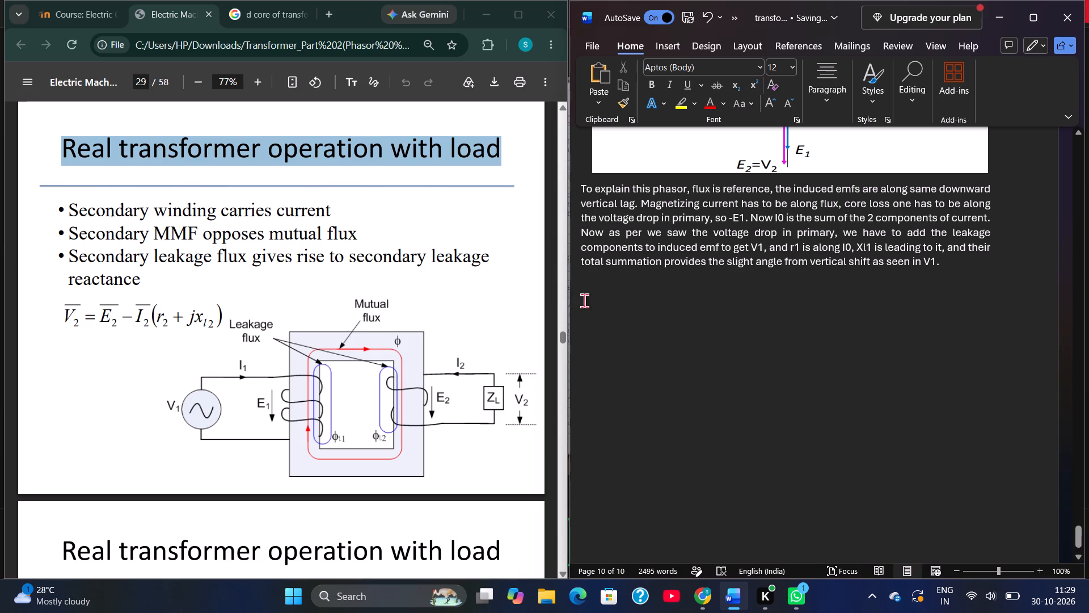
Copy the slide title "Real transformer operation with load" from page 29 into the notes below the phasor explanation.
{"action": "left_click", "coordinate": [343, 141]}
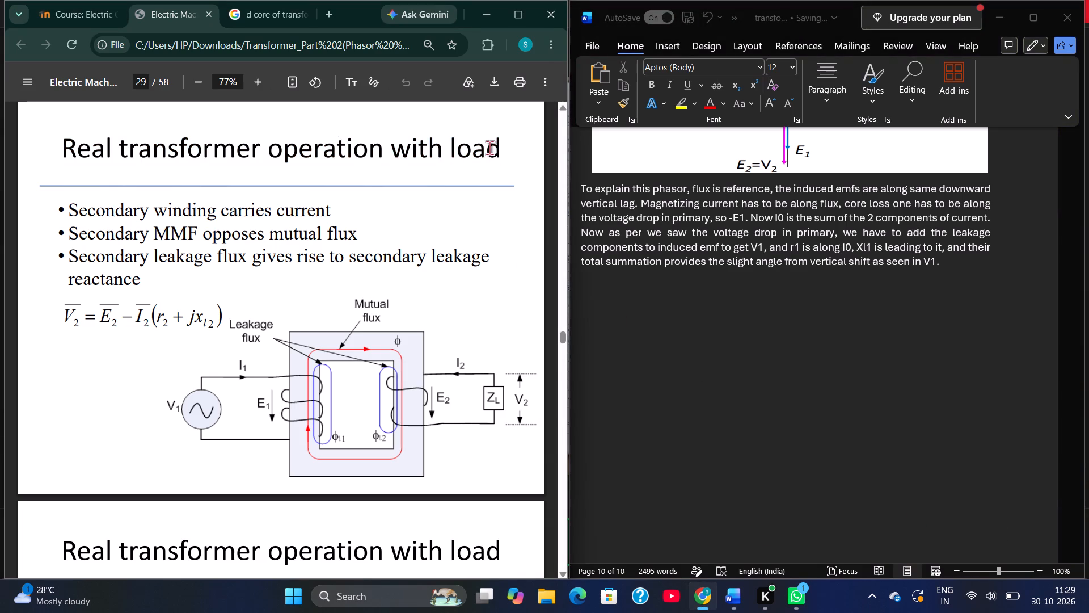
{"action": "left_click_drag", "start_coordinate": [498, 149], "coordinate": [104, 142]}
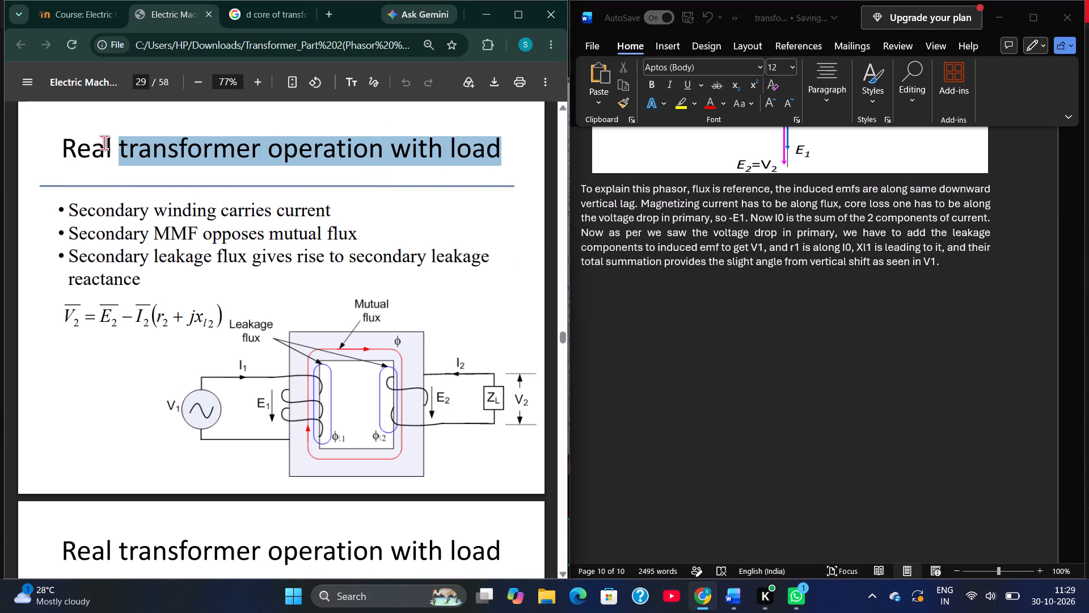
{"action": "left_click_drag", "start_coordinate": [65, 149], "coordinate": [444, 156]}
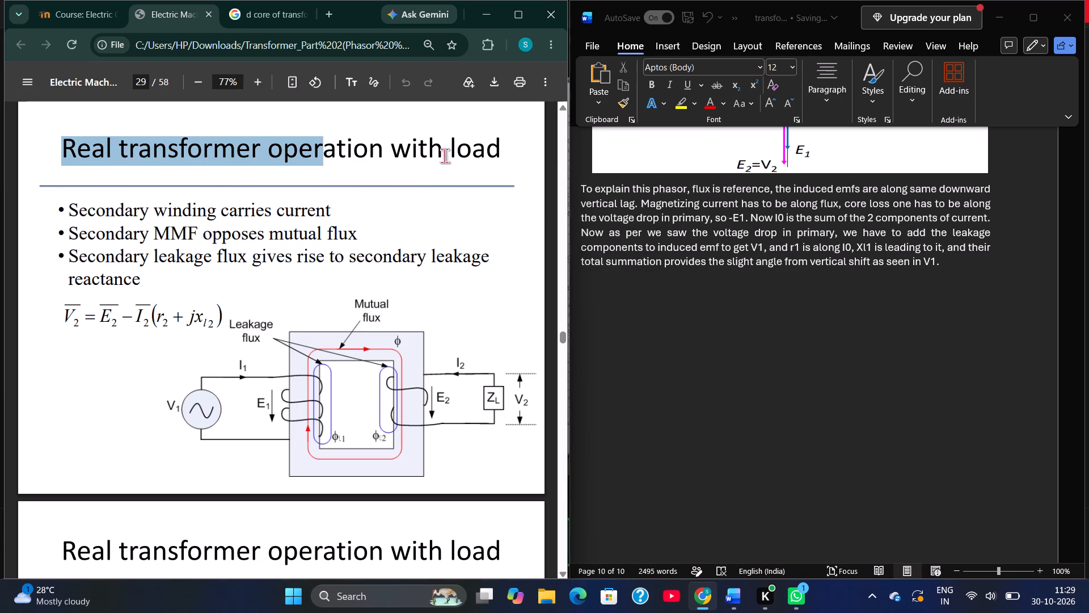
{"action": "left_click_drag", "start_coordinate": [444, 156], "coordinate": [509, 145]}
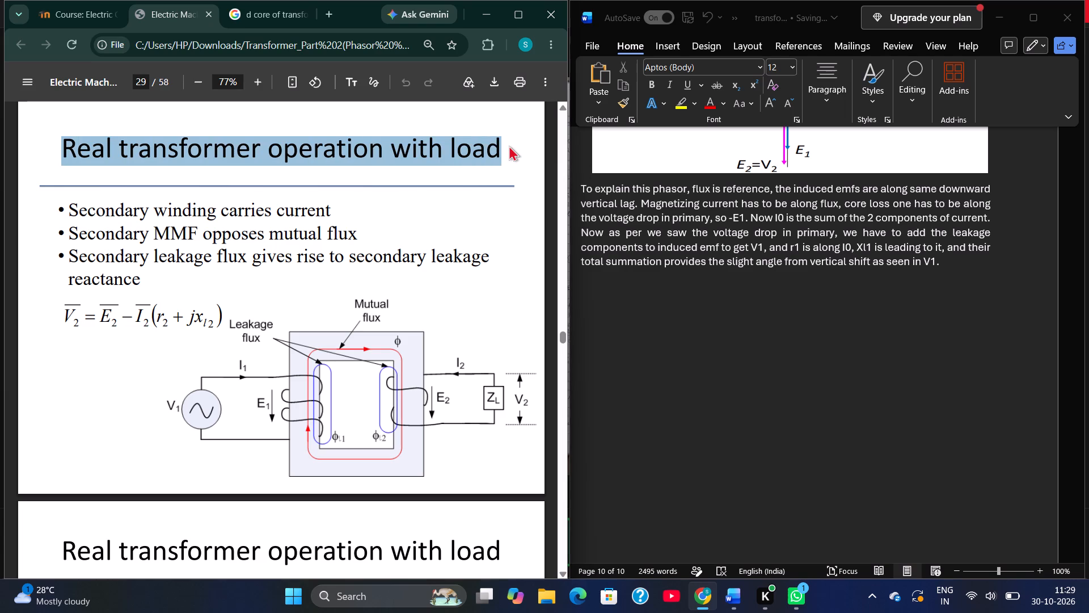
{"action": "key", "text": "ctrl+c"}
{"action": "left_click", "coordinate": [609, 286]}
{"action": "key", "text": "ctrl+v"}
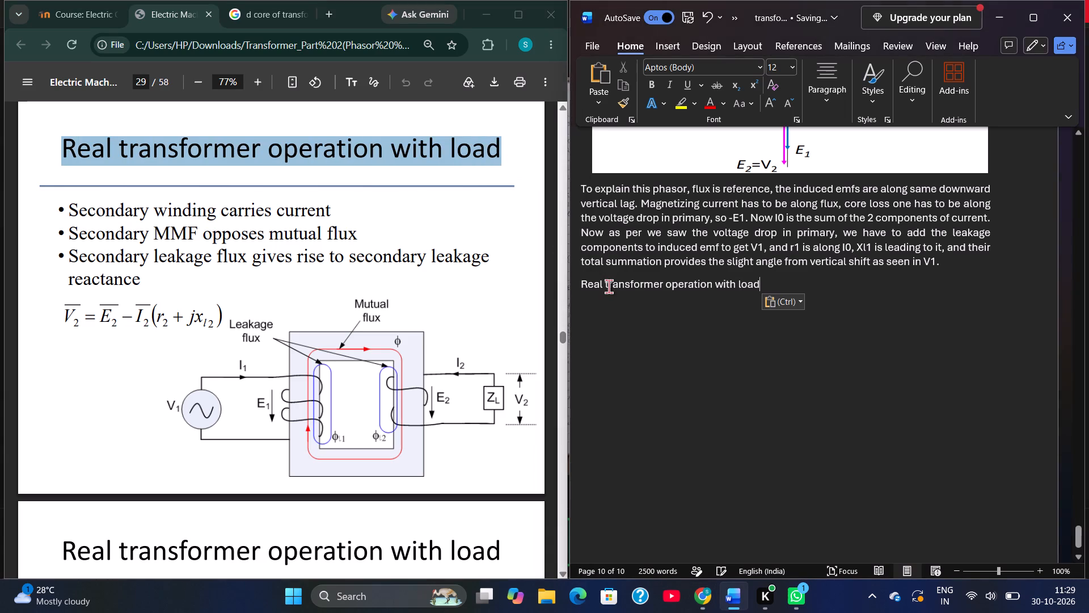
Make the "Real transformer operation with load" line bold and underlined, and start a new paragraph below it without bold or underline.
{"action": "left_click_drag", "start_coordinate": [583, 283], "coordinate": [668, 284]}
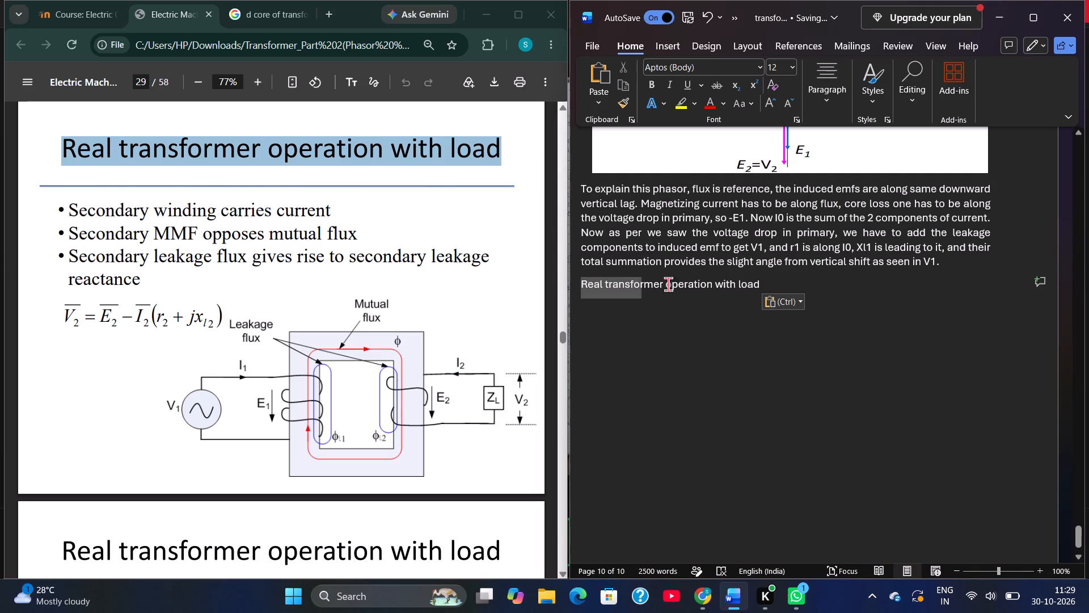
{"action": "left_click_drag", "start_coordinate": [668, 284], "coordinate": [791, 286]}
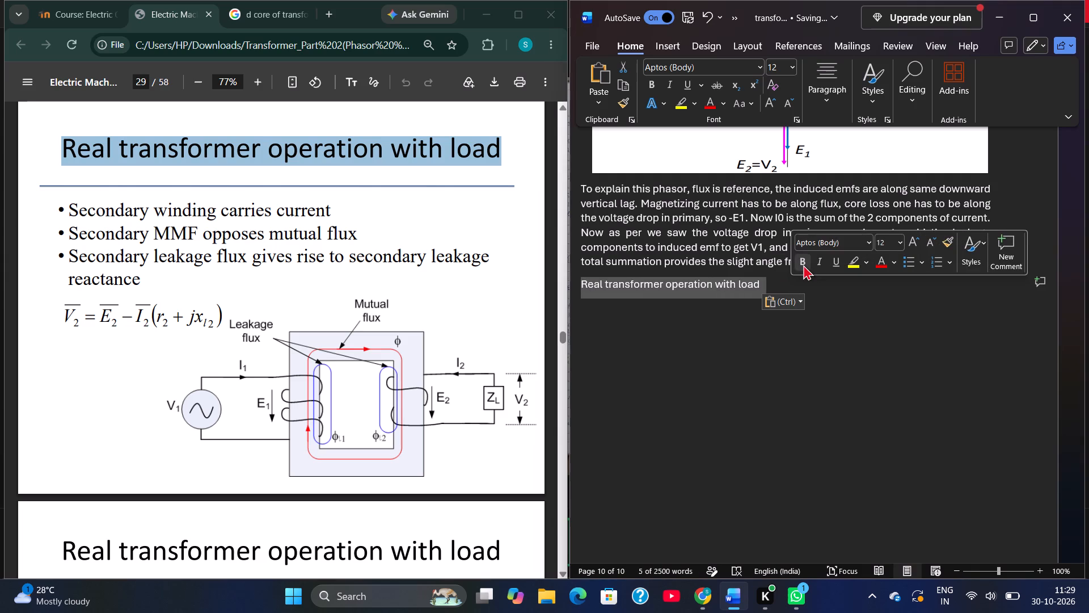
{"action": "left_click", "coordinate": [803, 264]}
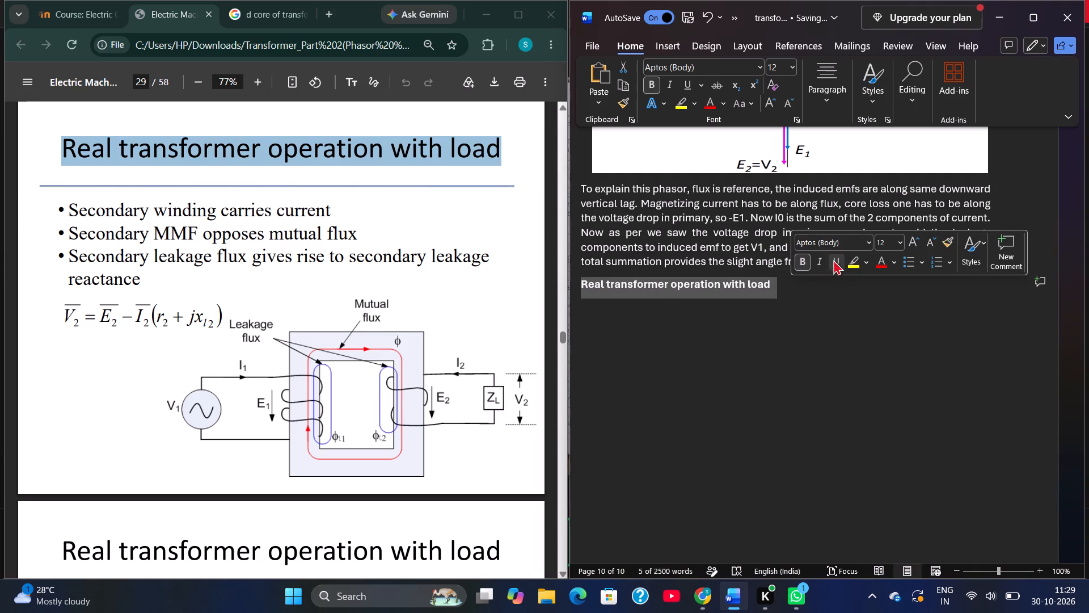
{"action": "left_click", "coordinate": [833, 259]}
{"action": "left_click", "coordinate": [788, 285]}
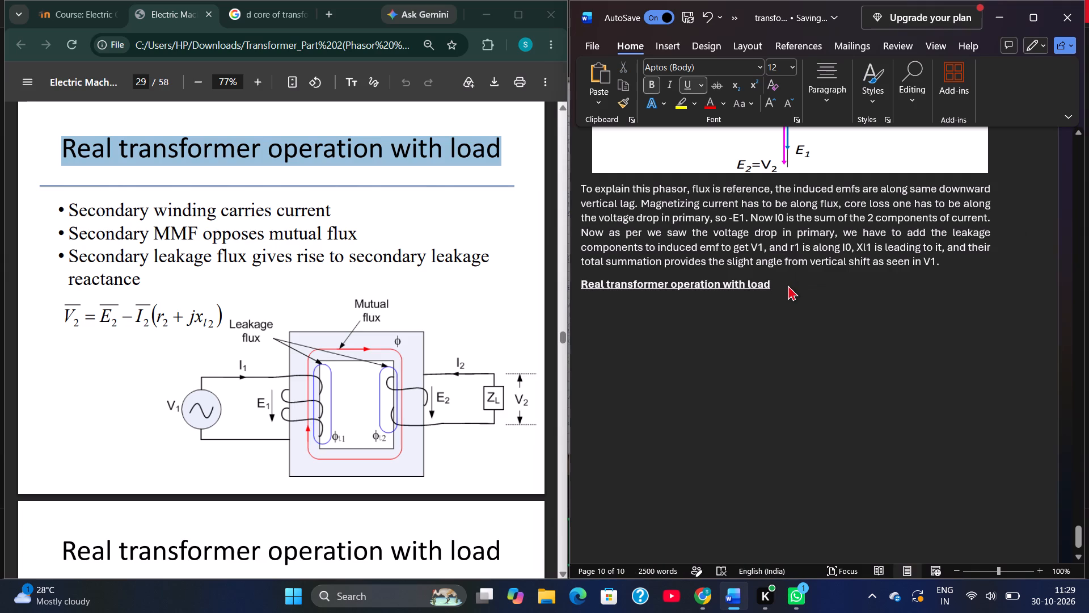
{"action": "key", "text": "Return"}
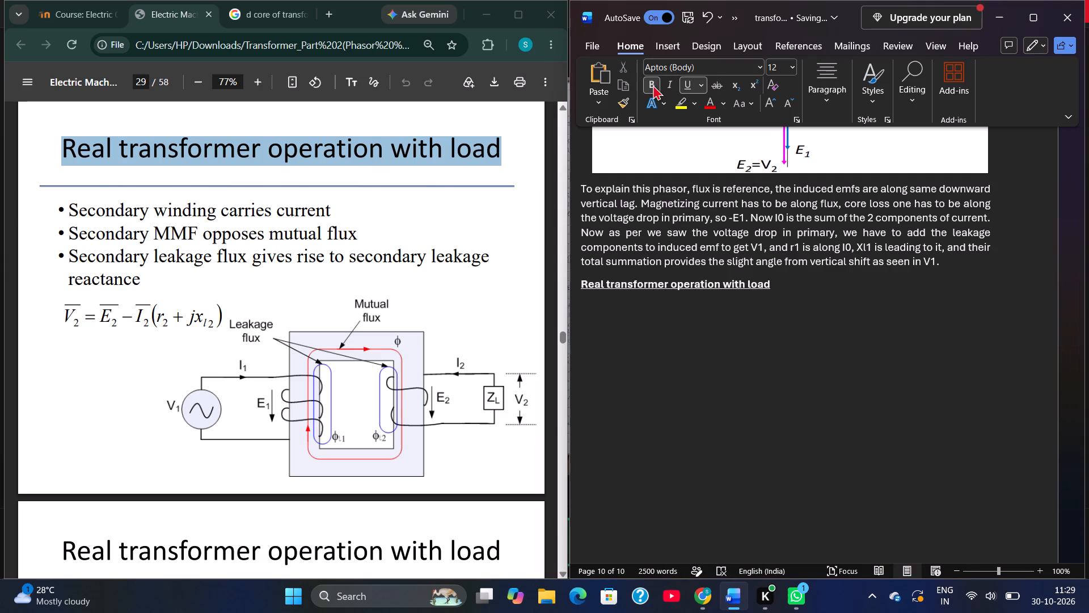
{"action": "left_click", "coordinate": [653, 85]}
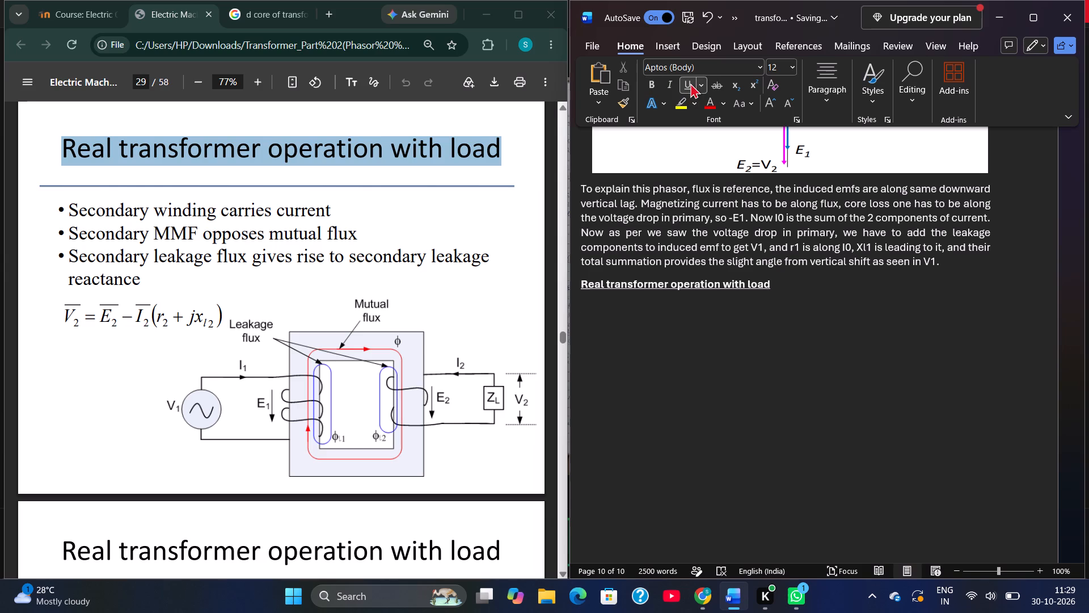
{"action": "left_click", "coordinate": [690, 83]}
Under the heading, write "Primary is same here, for secondary:" and below it paste page 29's three bullet points, from secondary winding current to leakage reactance.
{"action": "left_click_drag", "start_coordinate": [66, 207], "coordinate": [126, 288]}
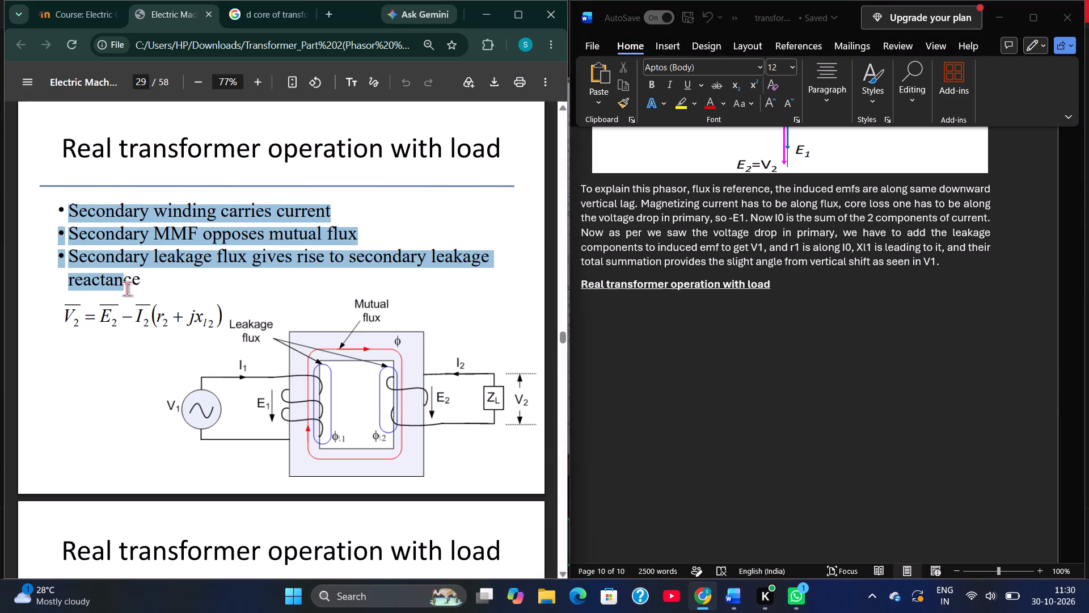
{"action": "left_click_drag", "start_coordinate": [126, 288], "coordinate": [141, 284]}
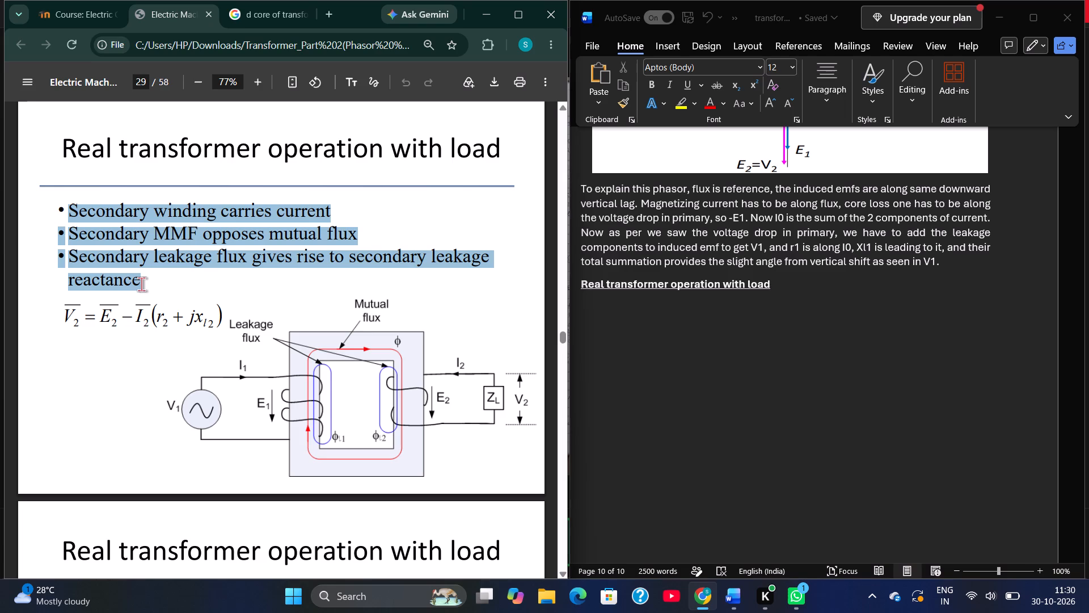
{"action": "key", "text": "ctrl+c"}
{"action": "left_click", "coordinate": [608, 293]}
{"action": "type", "text": "primary is same here,"}
{"action": "key", "text": "space"}
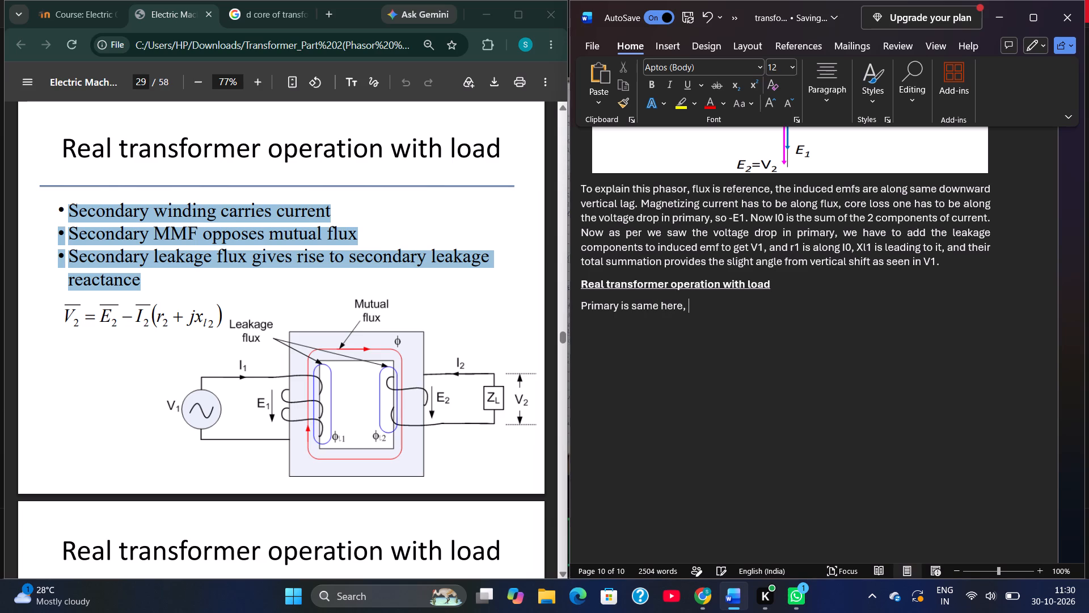
{"action": "type", "text": "for"}
{"action": "key", "text": "space"}
{"action": "type", "text": "secondary"}
{"action": "key", "text": "shift+colon"}
{"action": "key", "text": "Return"}
{"action": "key", "text": "ctrl+v"}
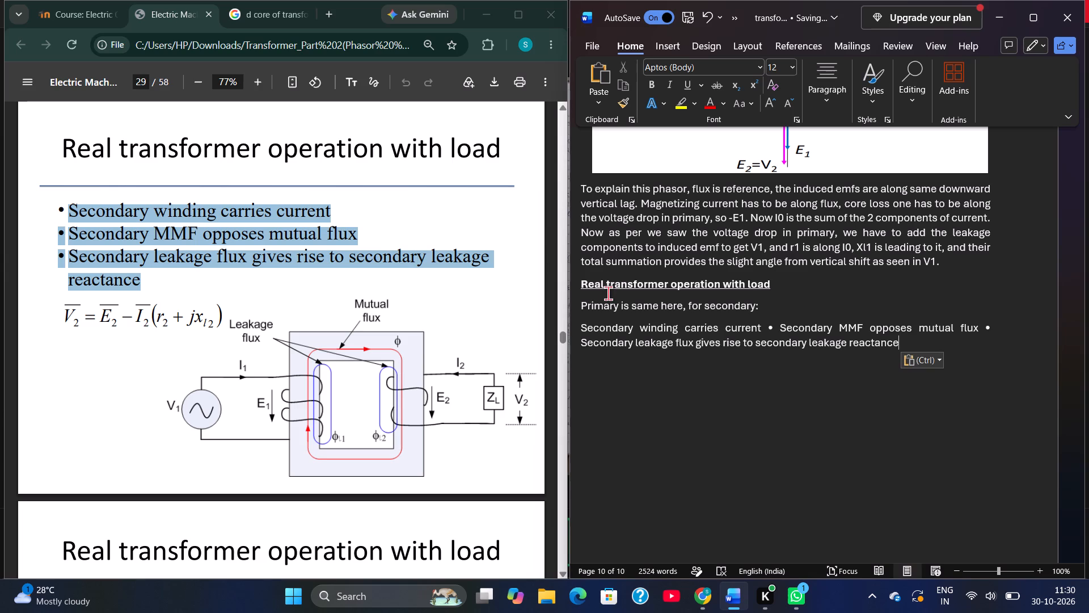
End the pasted secondary winding text with a full stop and start a new paragraph below it.
{"action": "key", "text": "period"}
{"action": "key", "text": "Return"}
Capture page 29's V2 equation and circuit diagram as a screenshot and insert it as a picture below the secondary winding text.
{"action": "key", "text": "shift+super+s"}
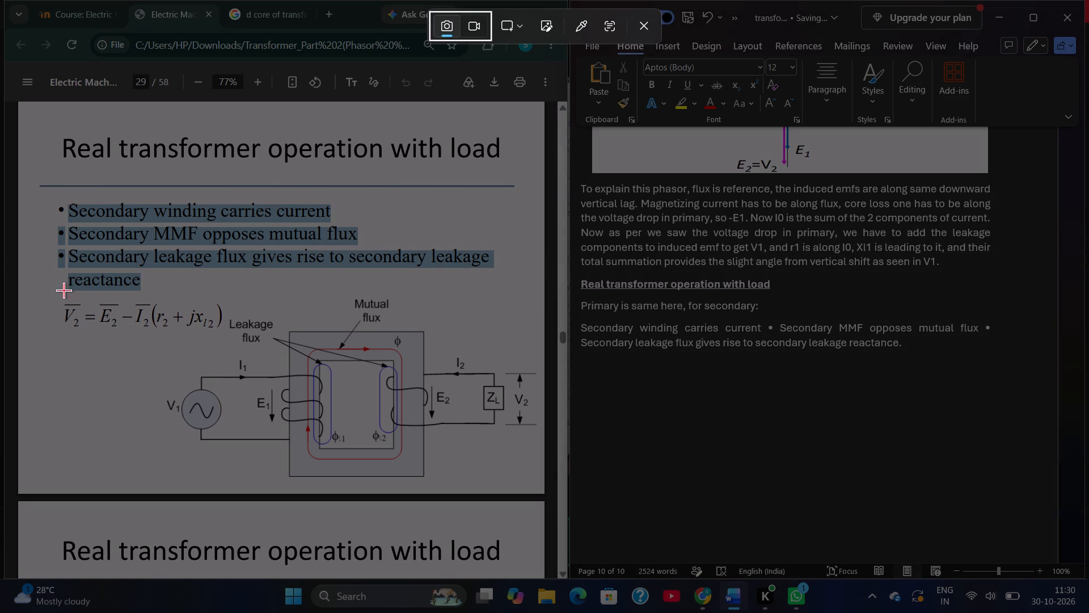
{"action": "left_click_drag", "start_coordinate": [60, 294], "coordinate": [535, 437]}
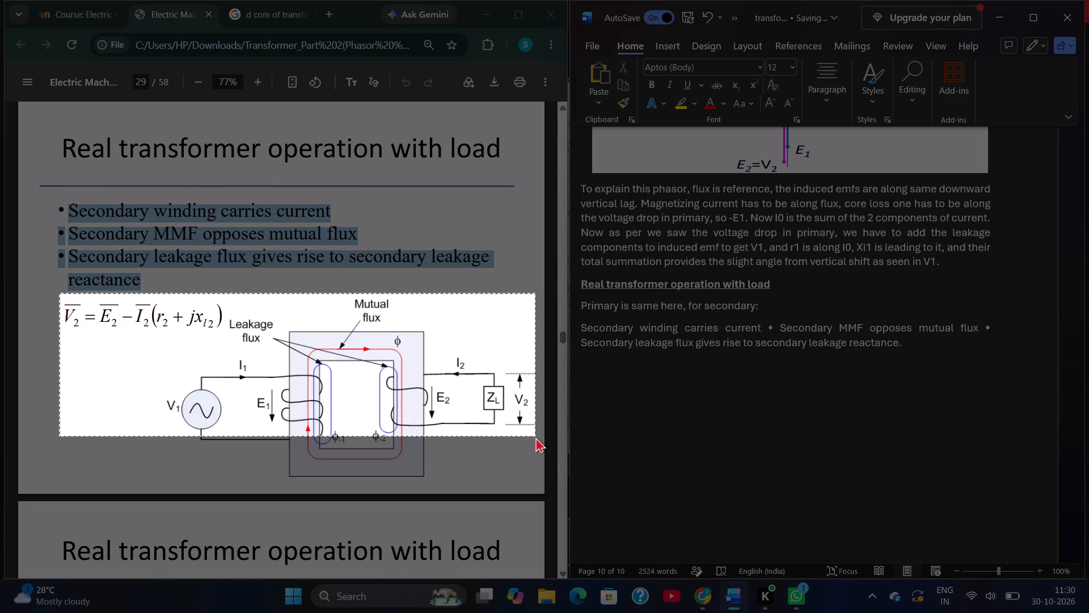
{"action": "left_click_drag", "start_coordinate": [535, 437], "coordinate": [539, 477]}
{"action": "left_click", "coordinate": [666, 46]}
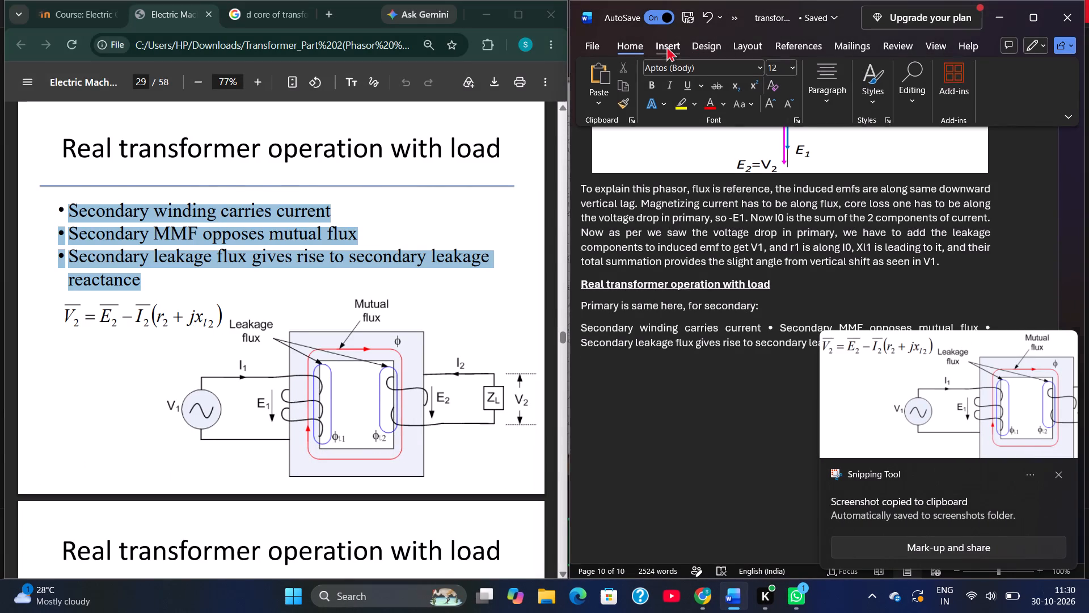
{"action": "left_click", "coordinate": [679, 93]}
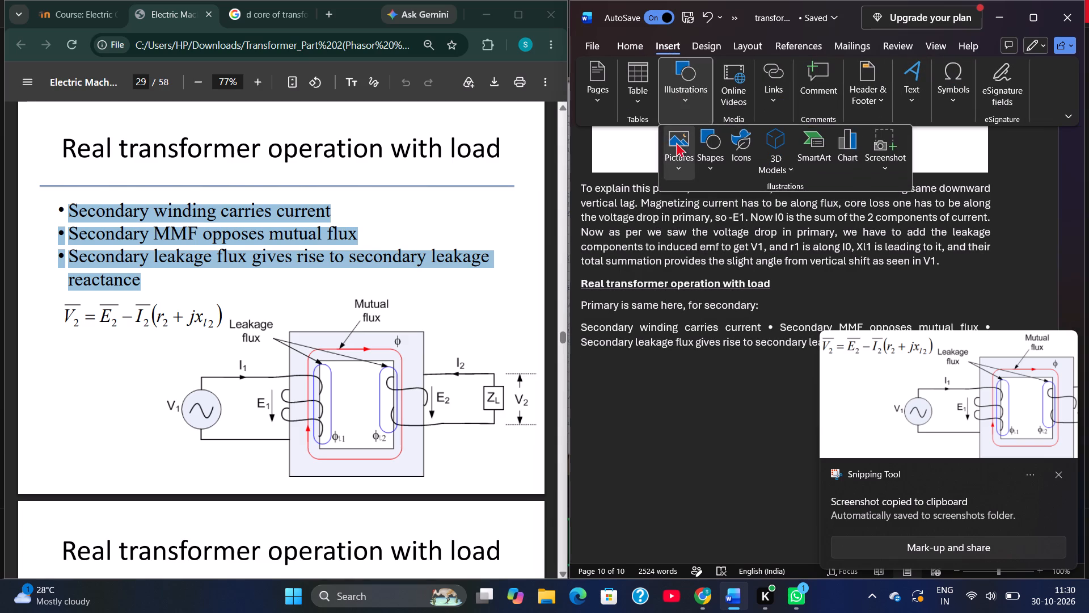
{"action": "left_click", "coordinate": [676, 142]}
{"action": "left_click", "coordinate": [679, 212]}
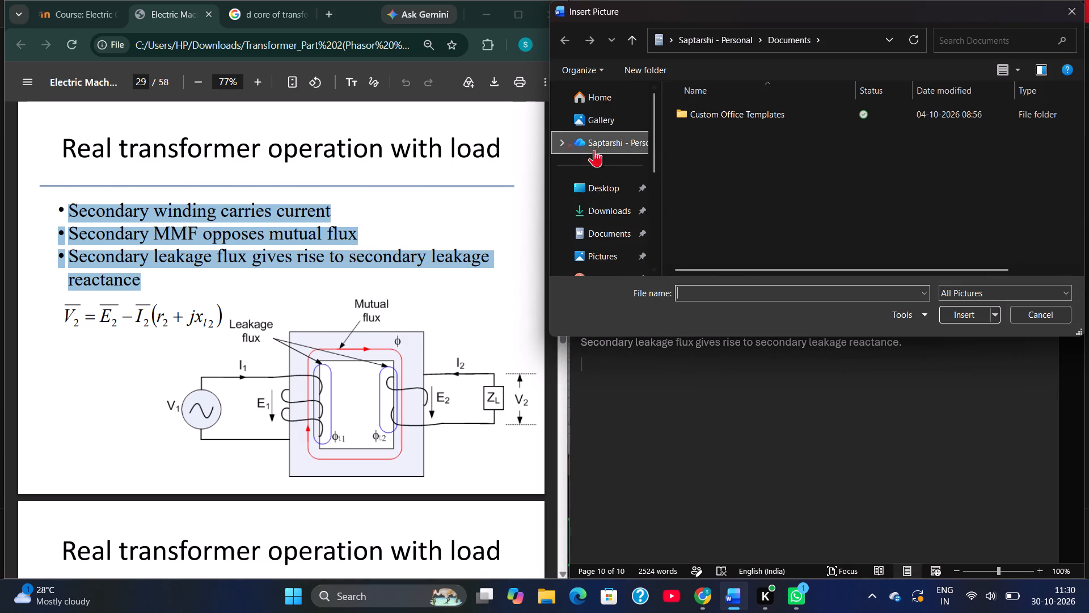
{"action": "left_click", "coordinate": [609, 117]}
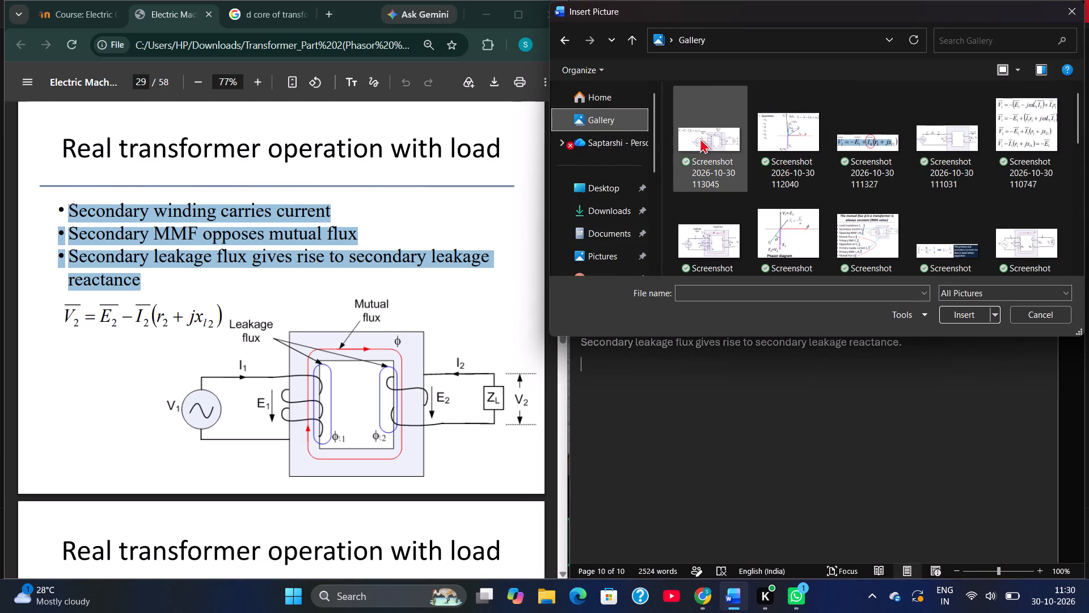
{"action": "left_click", "coordinate": [700, 138]}
{"action": "left_click", "coordinate": [955, 317]}
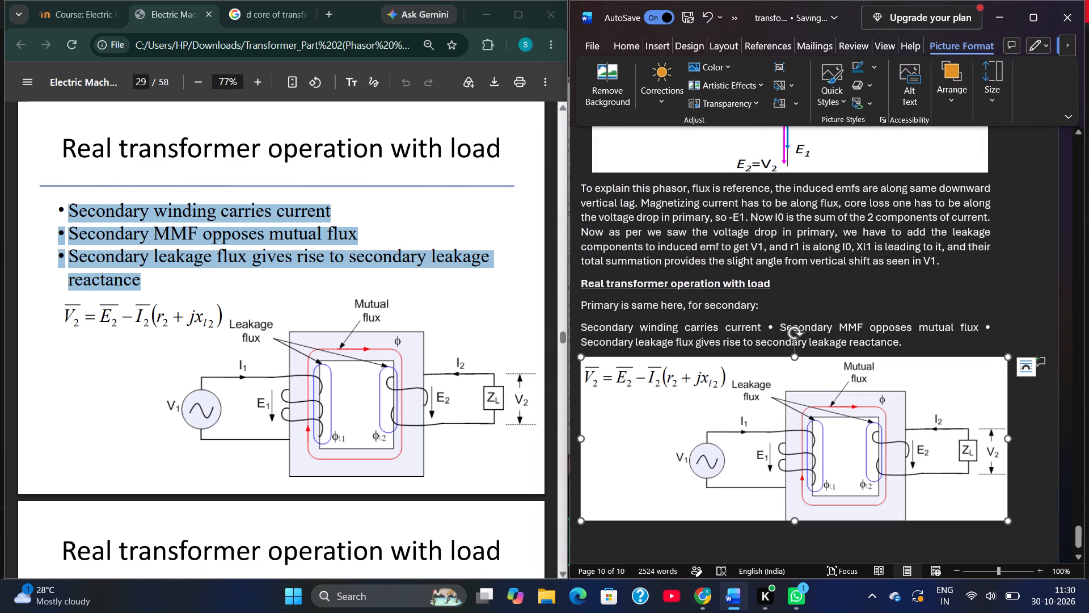
Resize the circuit diagram picture so it is shorter and slightly wider, and place the cursor on the line below it.
{"action": "left_click_drag", "start_coordinate": [795, 519], "coordinate": [817, 454]}
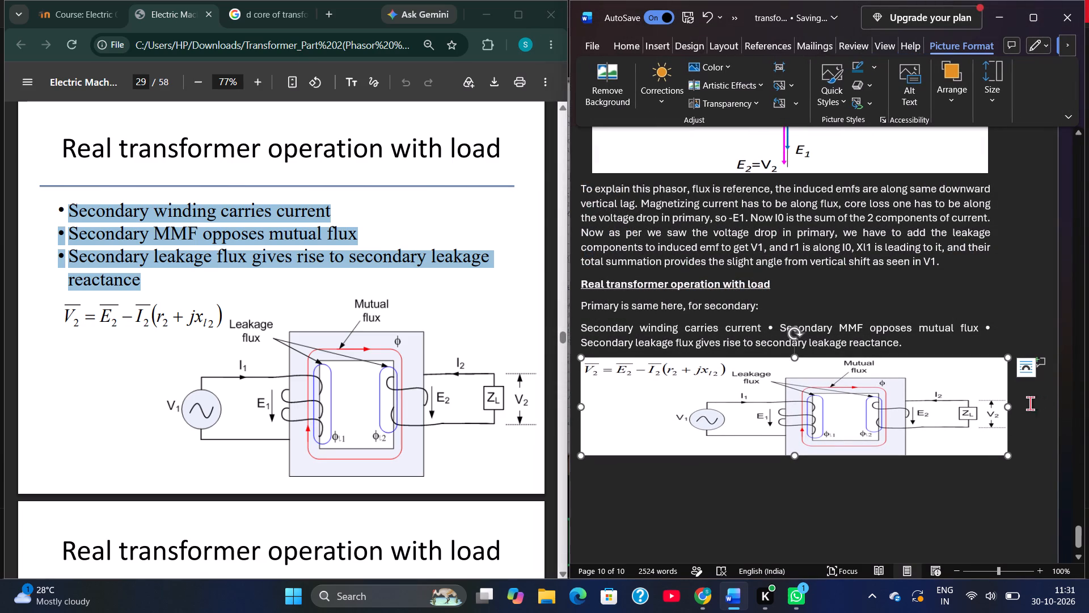
{"action": "left_click_drag", "start_coordinate": [1007, 408], "coordinate": [1043, 404]}
{"action": "left_click_drag", "start_coordinate": [813, 456], "coordinate": [811, 476]}
{"action": "left_click", "coordinate": [738, 503]}
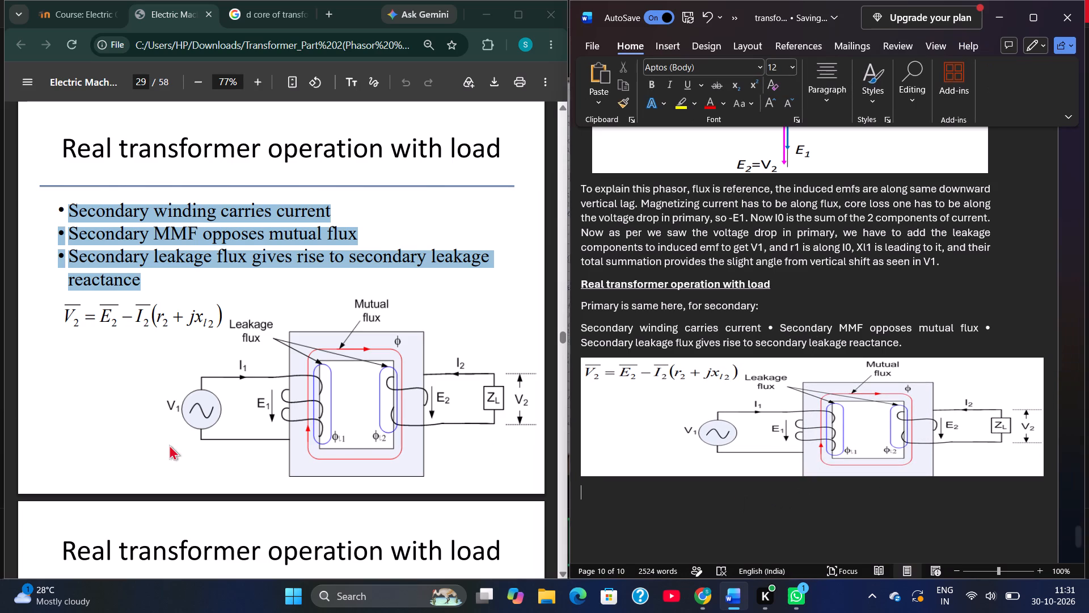
Capture page 30's I1 equations with the ideal and real transformer labels as a screenshot and insert it below the circuit diagram.
{"action": "scroll", "coordinate": [169, 444], "scroll_direction": "down", "scroll_amount": 3}
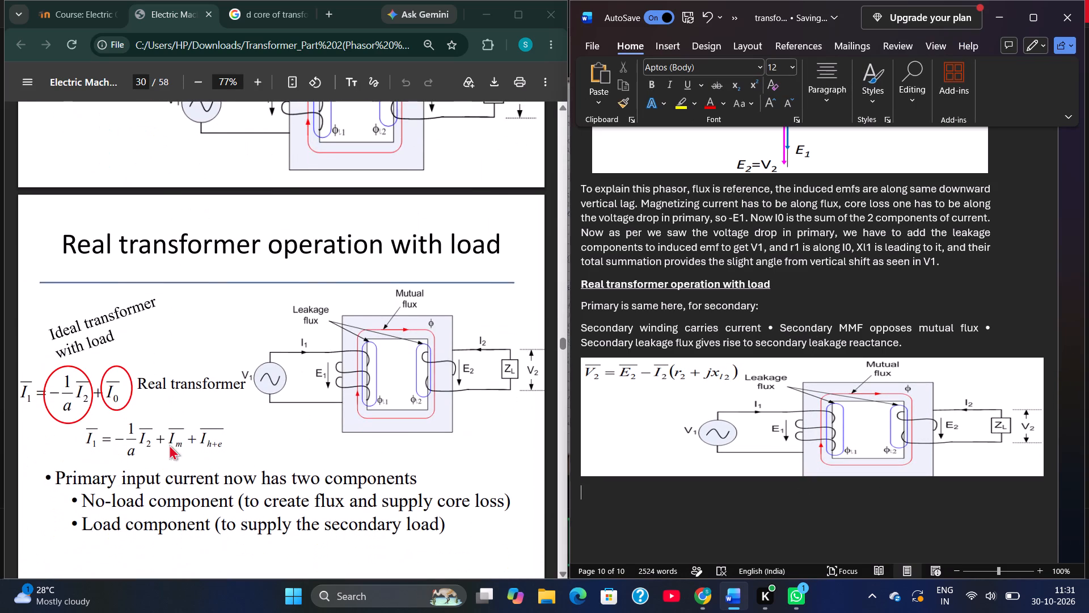
{"action": "scroll", "coordinate": [169, 444], "scroll_direction": "down", "scroll_amount": 1}
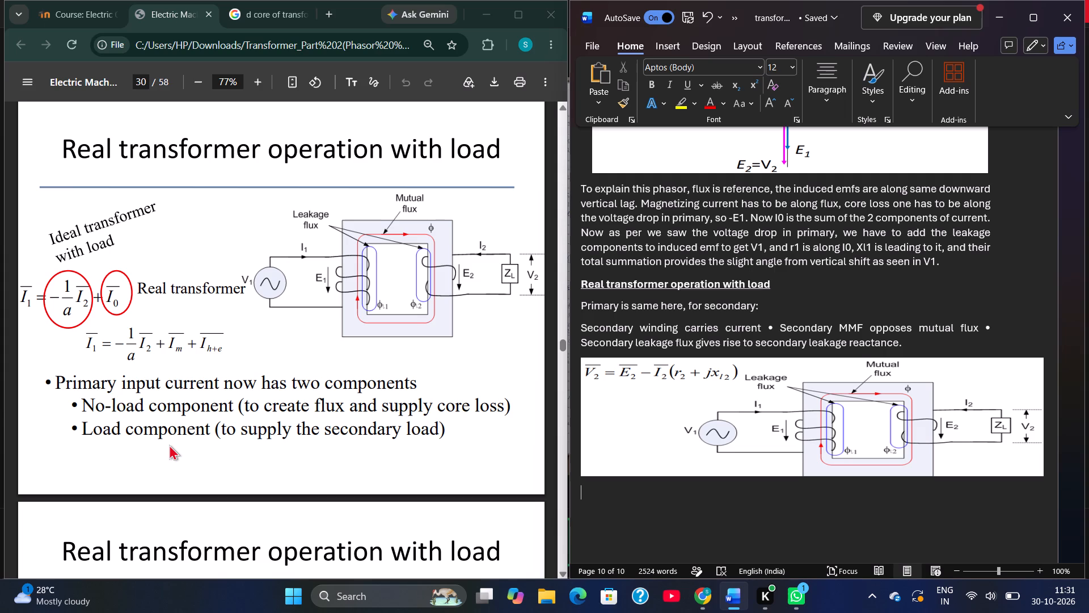
{"action": "key", "text": "shift+super+s"}
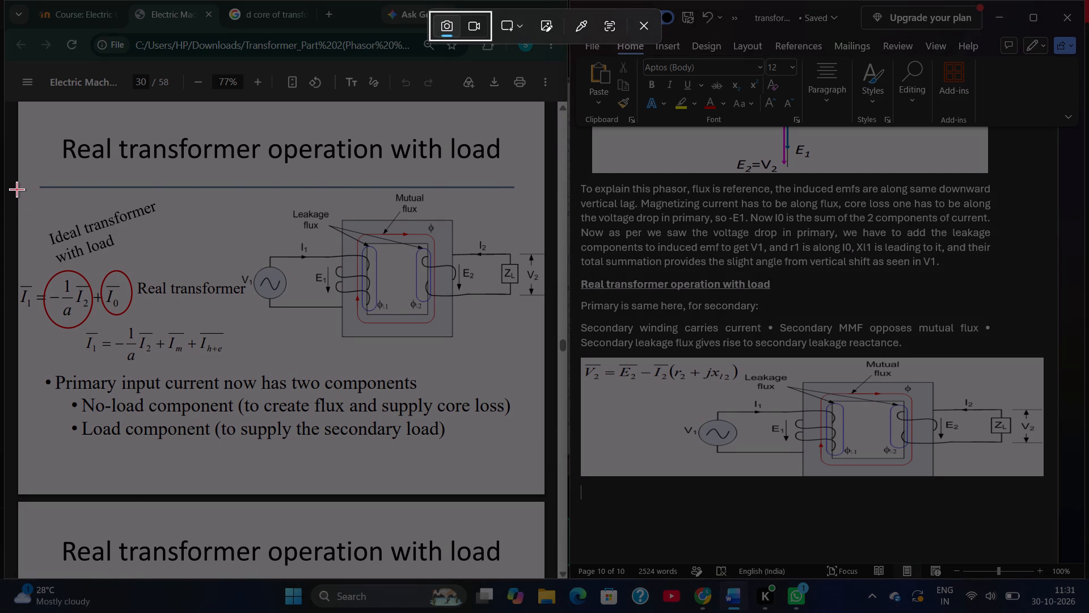
{"action": "left_click_drag", "start_coordinate": [16, 189], "coordinate": [239, 363]}
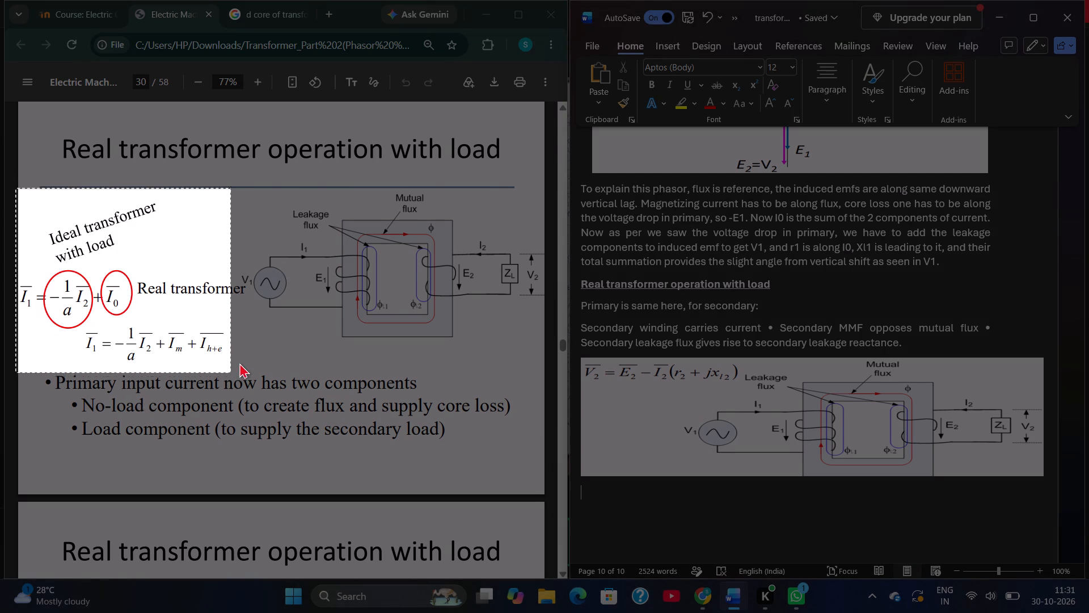
{"action": "left_click_drag", "start_coordinate": [239, 363], "coordinate": [243, 369]}
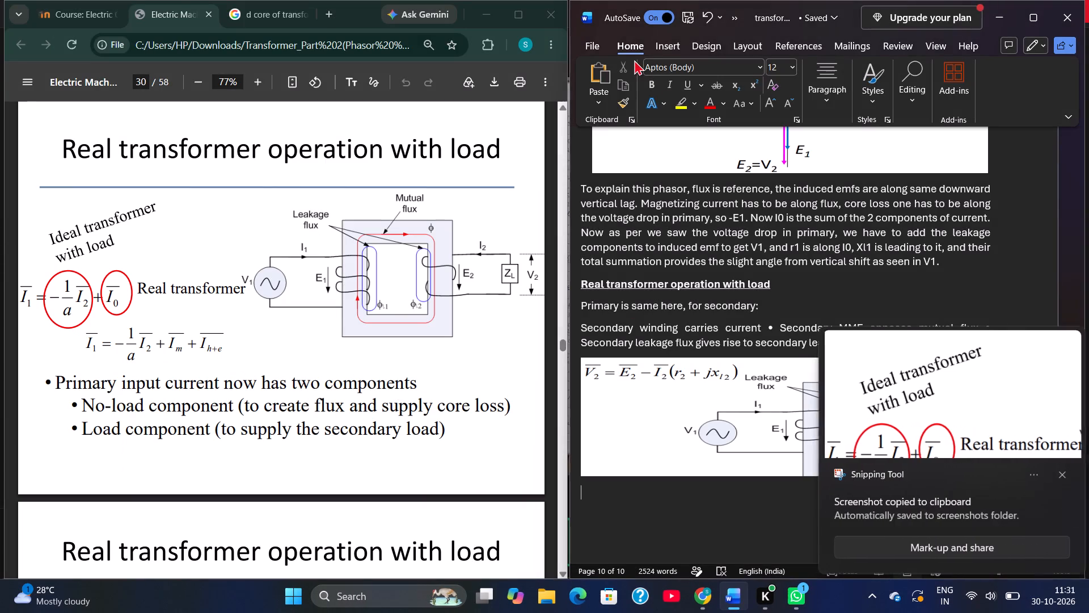
{"action": "left_click", "coordinate": [672, 49]}
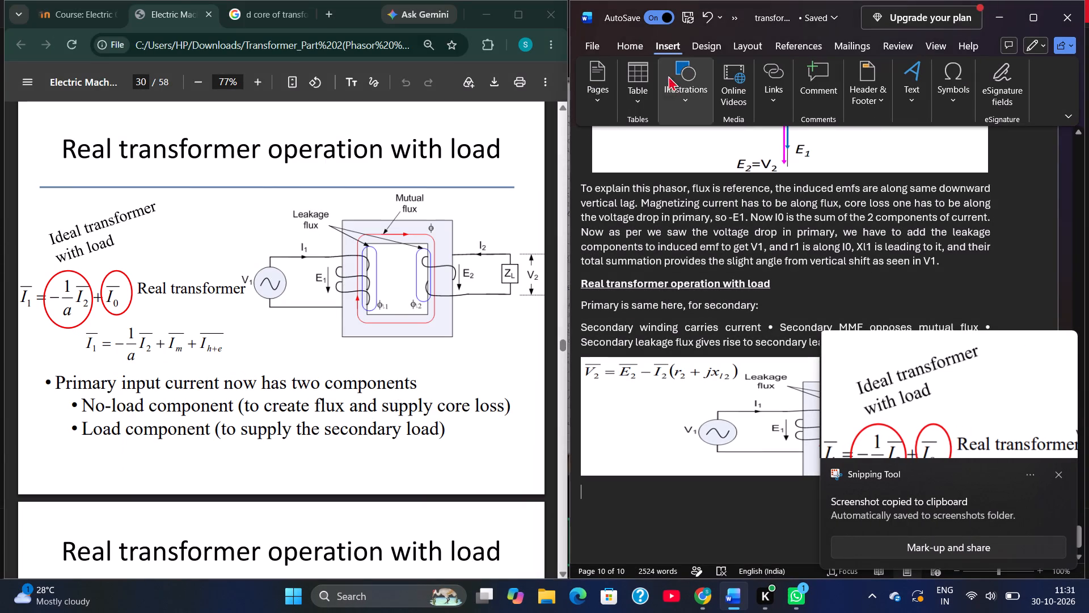
{"action": "left_click", "coordinate": [672, 86]}
{"action": "left_click", "coordinate": [674, 147]}
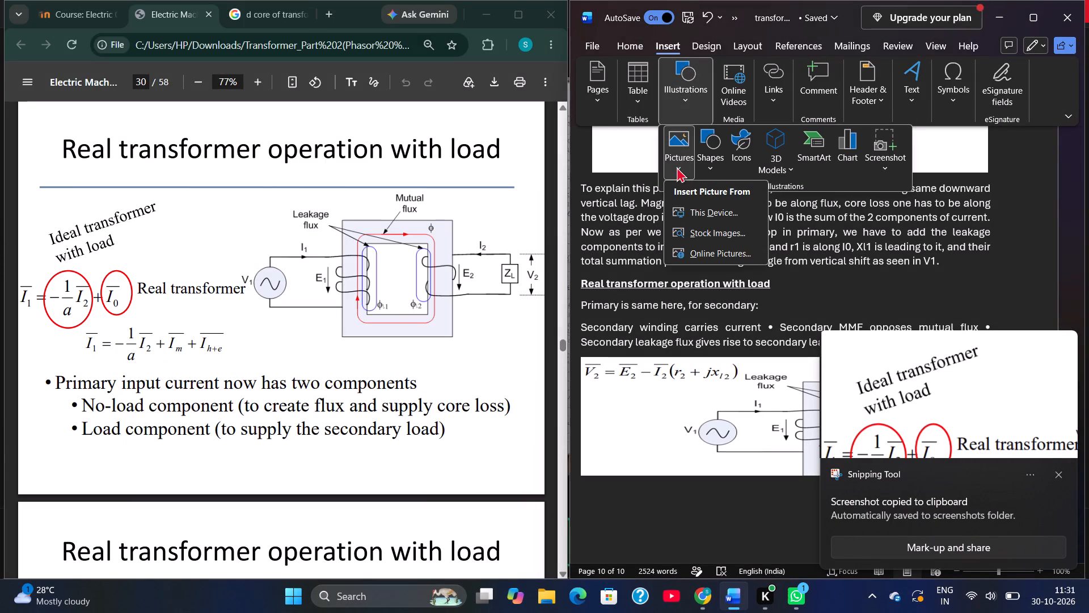
{"action": "left_click", "coordinate": [685, 215]}
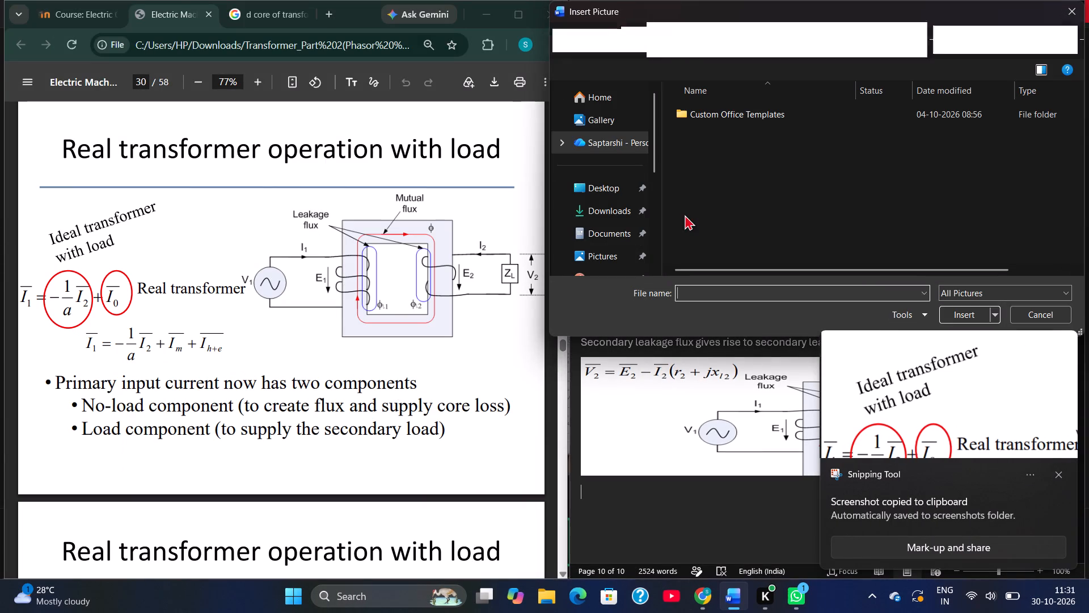
{"action": "left_click", "coordinate": [628, 124]}
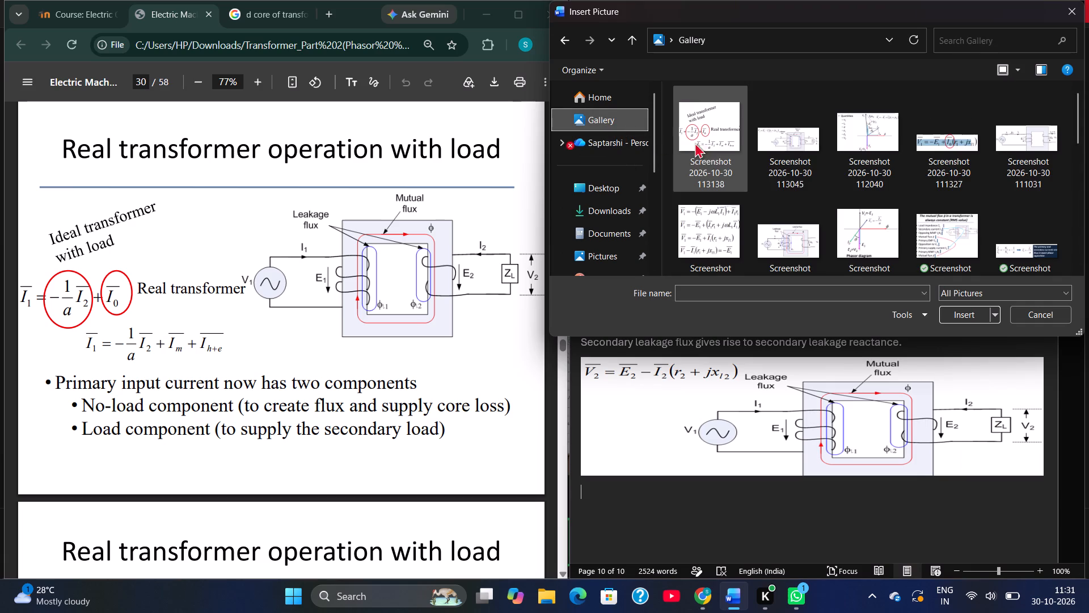
{"action": "left_click", "coordinate": [708, 146]}
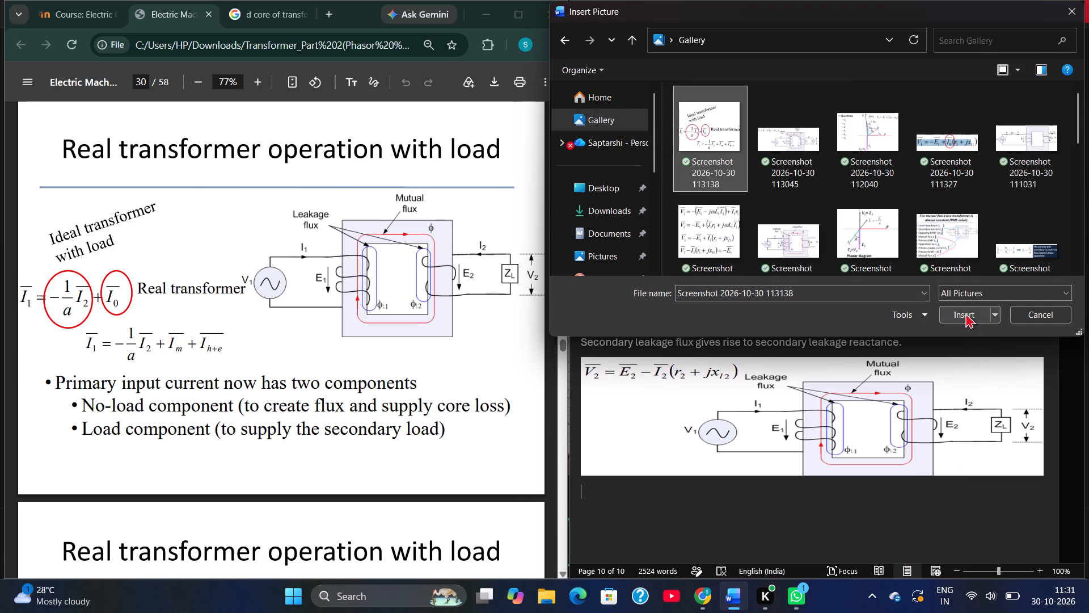
{"action": "left_click", "coordinate": [965, 313]}
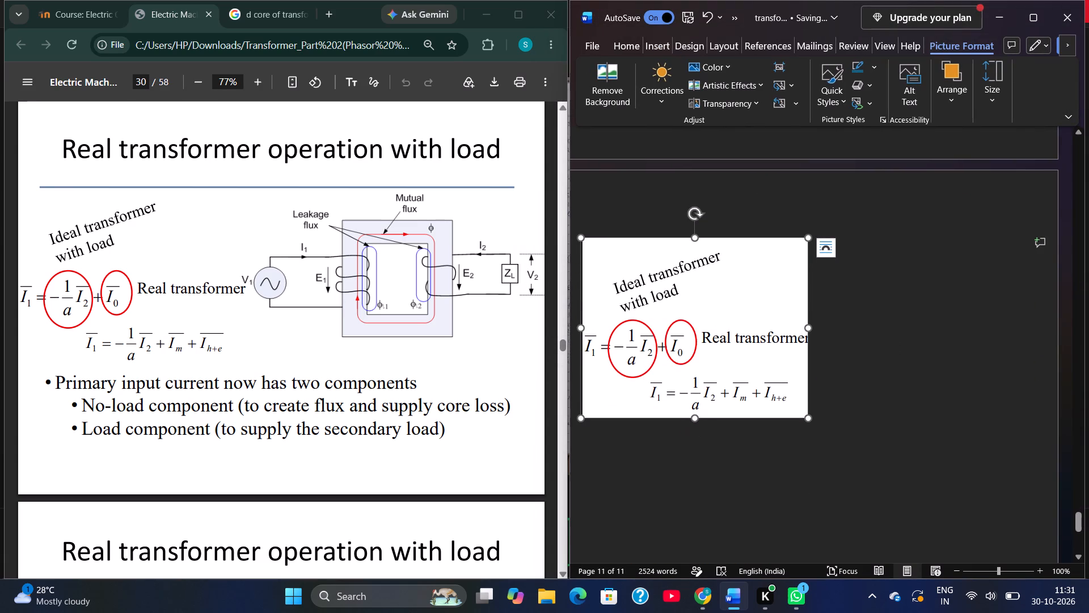
Shrink the I1 equations picture in both height and width.
{"action": "left_click_drag", "start_coordinate": [694, 418], "coordinate": [718, 311]}
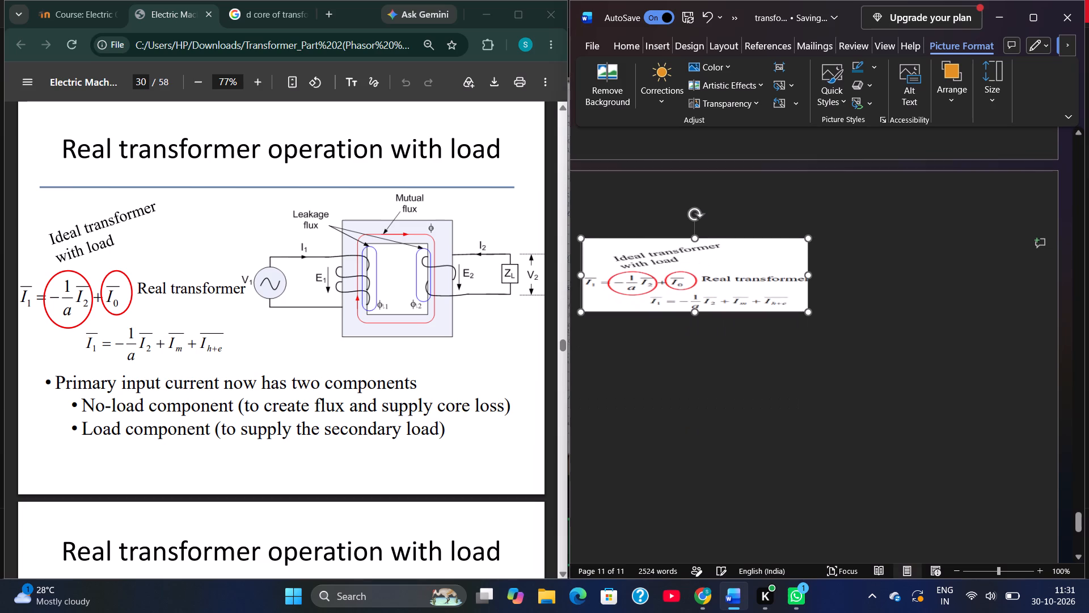
{"action": "left_click_drag", "start_coordinate": [812, 276], "coordinate": [715, 279]}
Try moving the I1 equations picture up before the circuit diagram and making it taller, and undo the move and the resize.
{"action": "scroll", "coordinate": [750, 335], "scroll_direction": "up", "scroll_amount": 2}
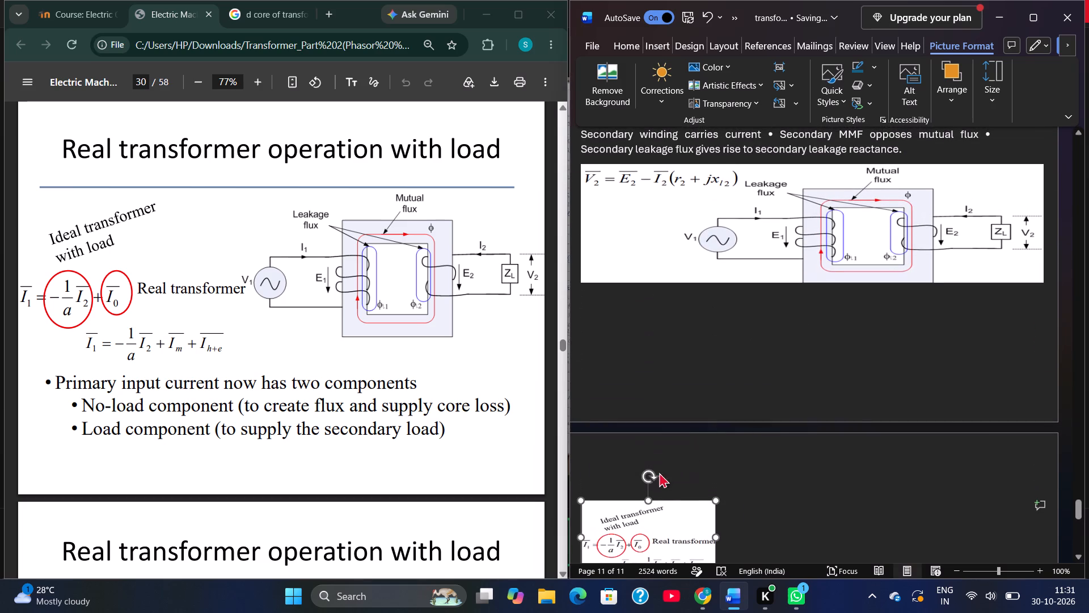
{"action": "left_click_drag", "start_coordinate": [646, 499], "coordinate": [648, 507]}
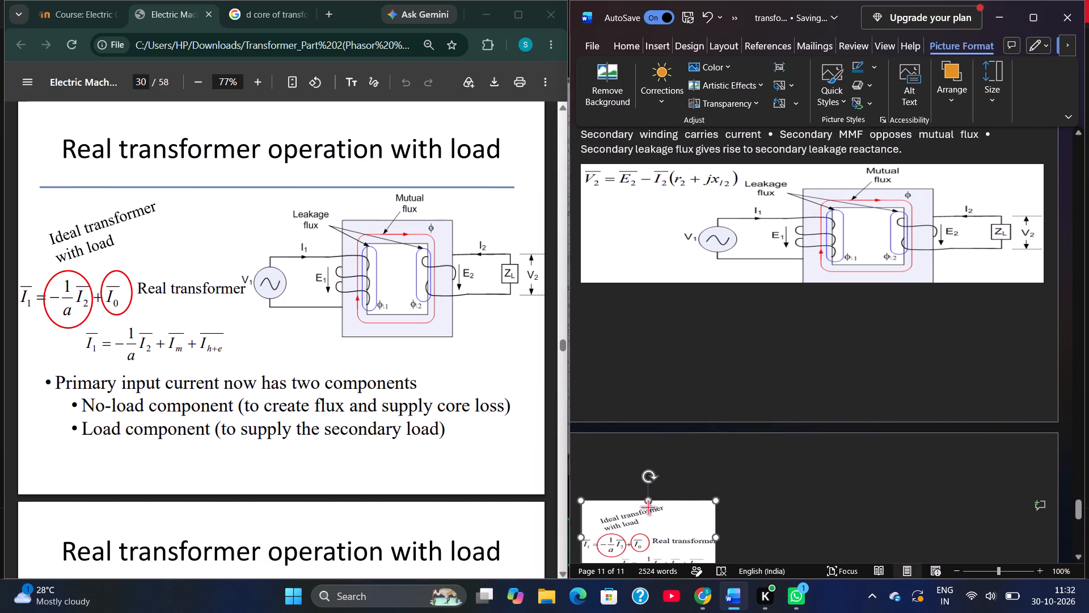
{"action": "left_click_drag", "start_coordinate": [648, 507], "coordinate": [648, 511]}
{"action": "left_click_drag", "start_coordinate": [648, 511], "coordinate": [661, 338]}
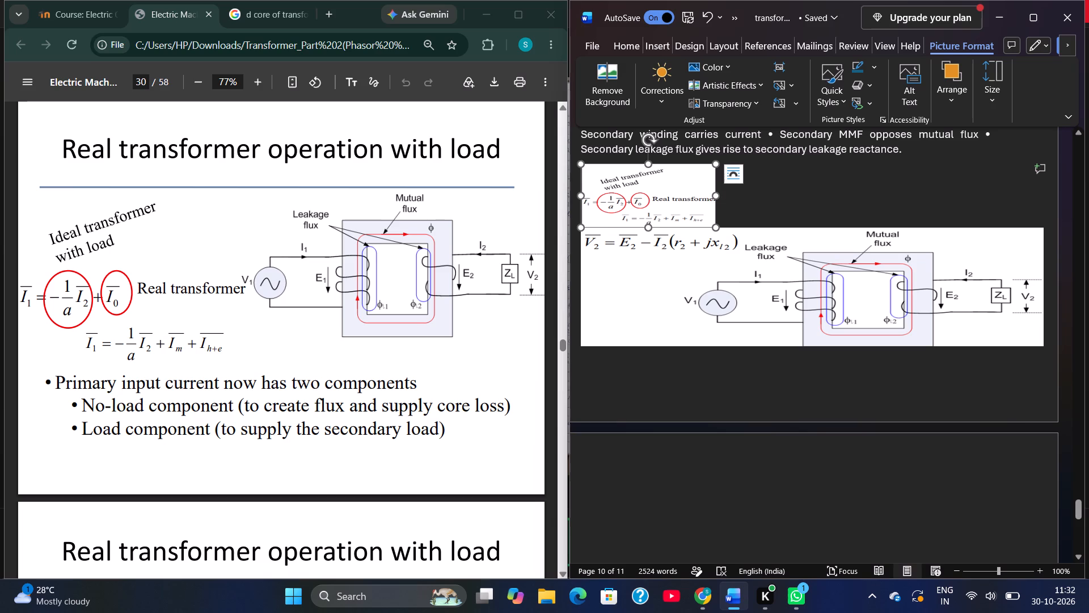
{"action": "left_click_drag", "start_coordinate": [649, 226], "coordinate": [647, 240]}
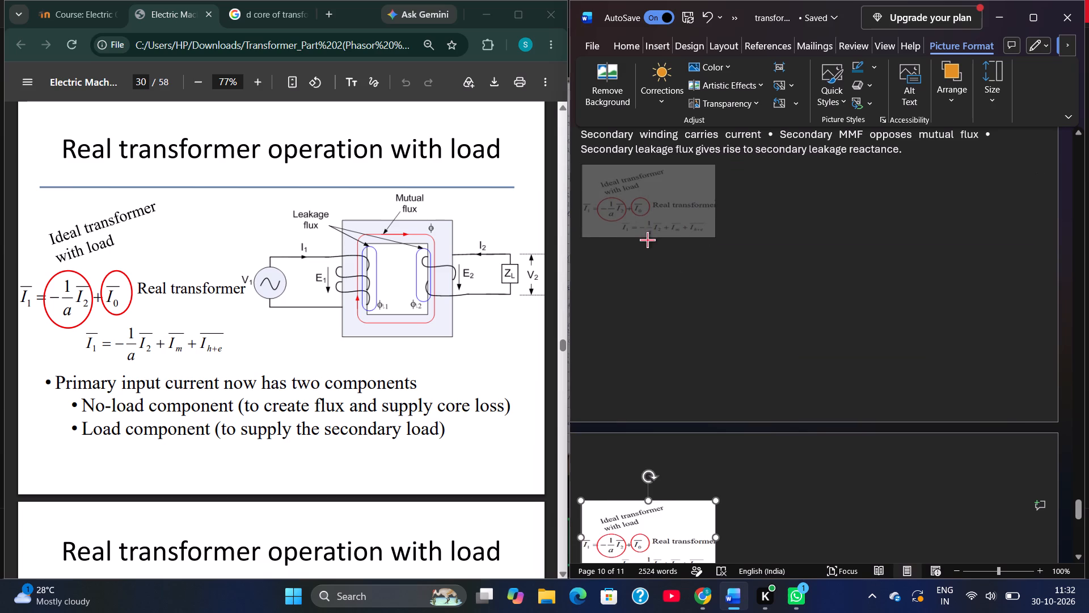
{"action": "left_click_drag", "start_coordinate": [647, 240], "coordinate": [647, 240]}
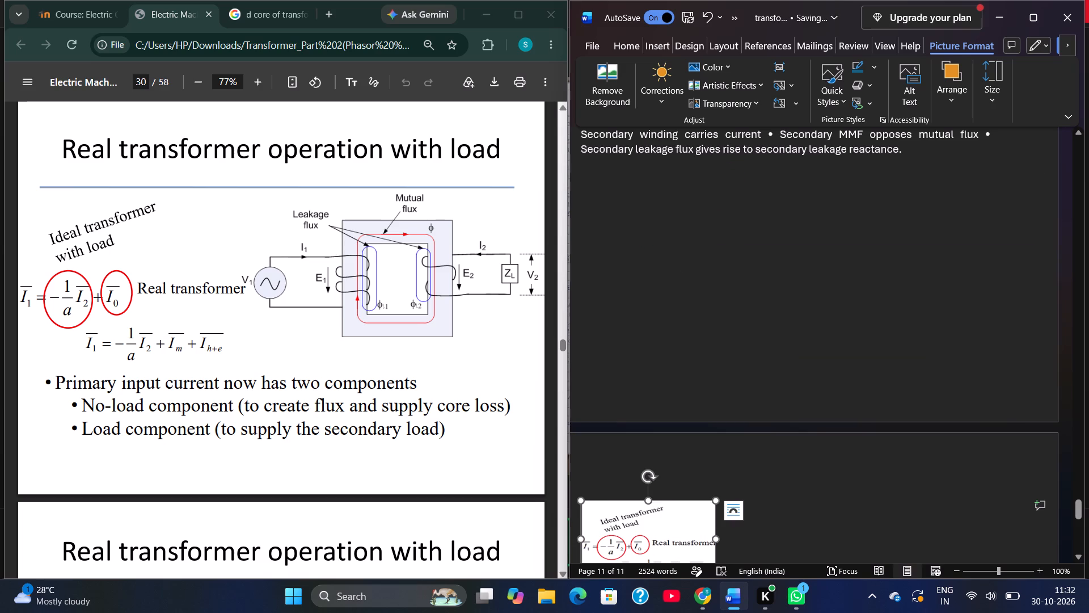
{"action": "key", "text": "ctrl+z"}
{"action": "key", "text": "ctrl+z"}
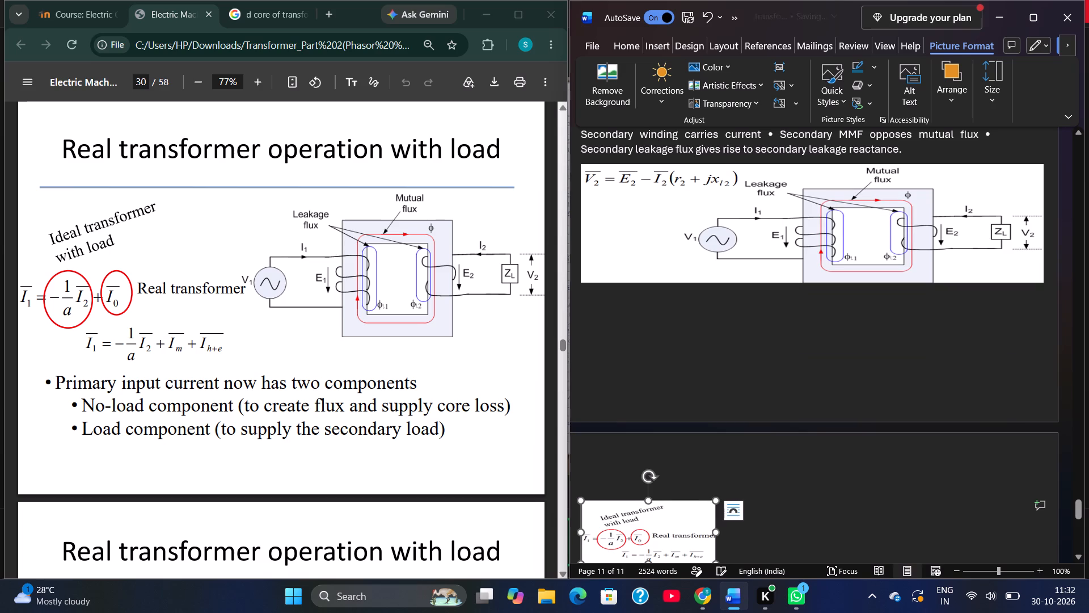
Make the I1 equations picture on page 11 taller and place the cursor beside it.
{"action": "scroll", "coordinate": [735, 409], "scroll_direction": "down", "scroll_amount": 1}
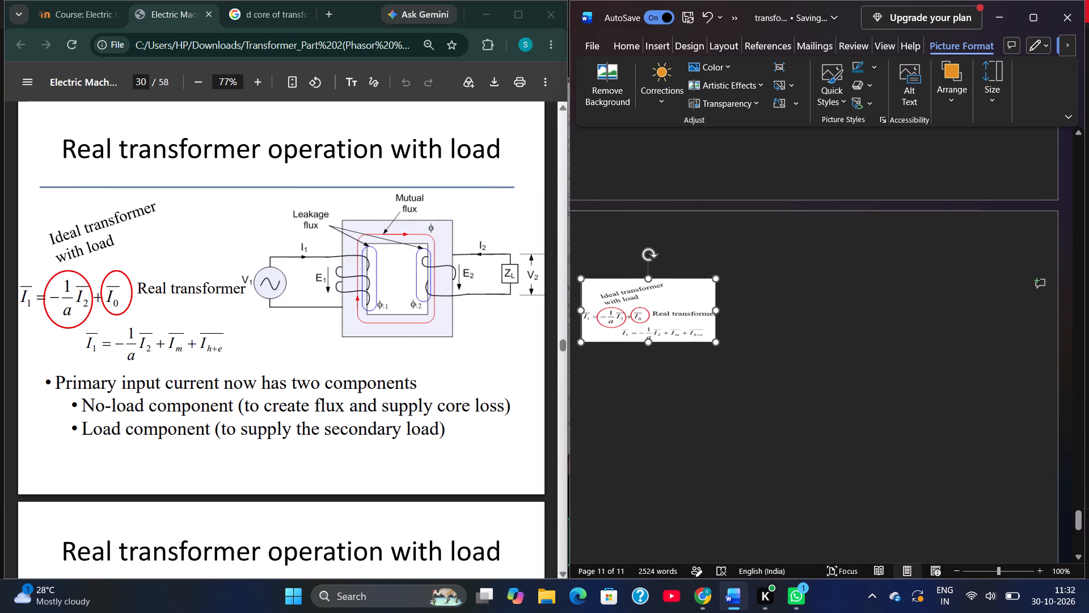
{"action": "left_click_drag", "start_coordinate": [649, 342], "coordinate": [647, 368]}
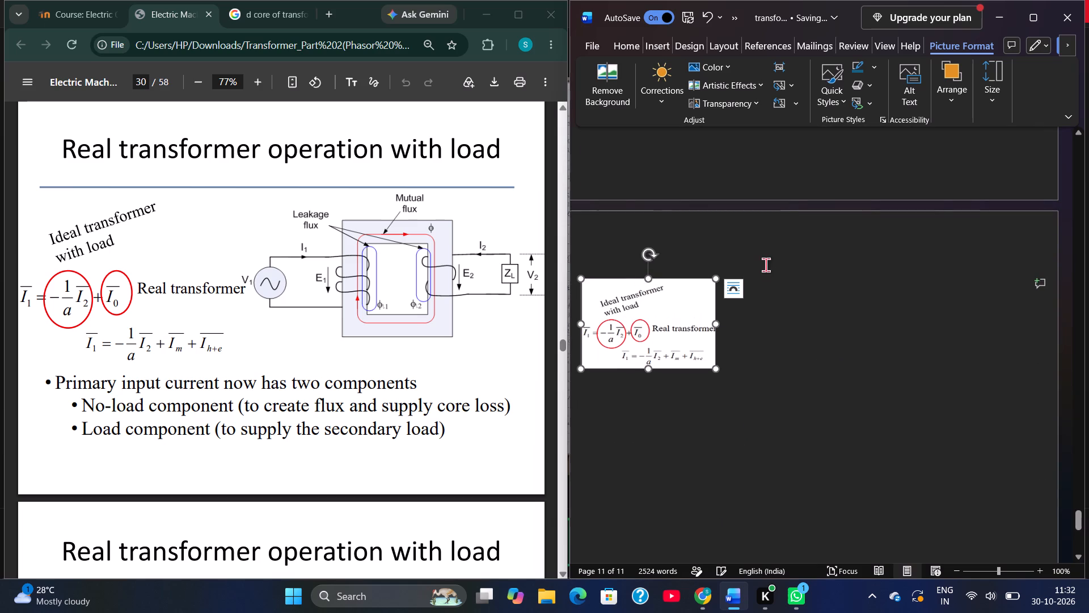
{"action": "left_click", "coordinate": [779, 292]}
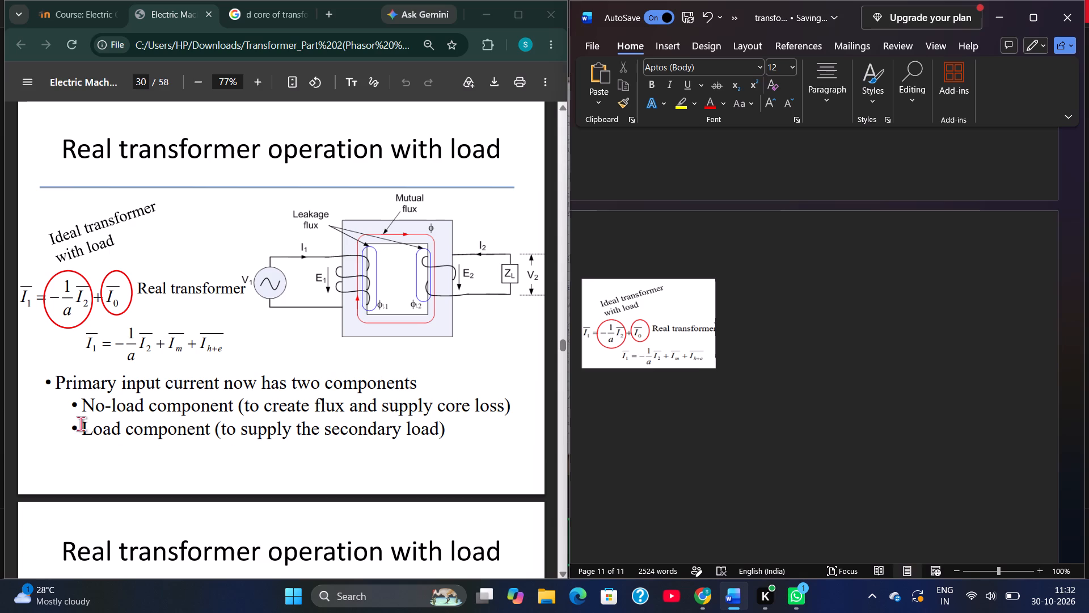
Copy page 30's bullet text on the two primary input current components and paste it right after the I1 equations picture.
{"action": "left_click_drag", "start_coordinate": [59, 383], "coordinate": [448, 439]}
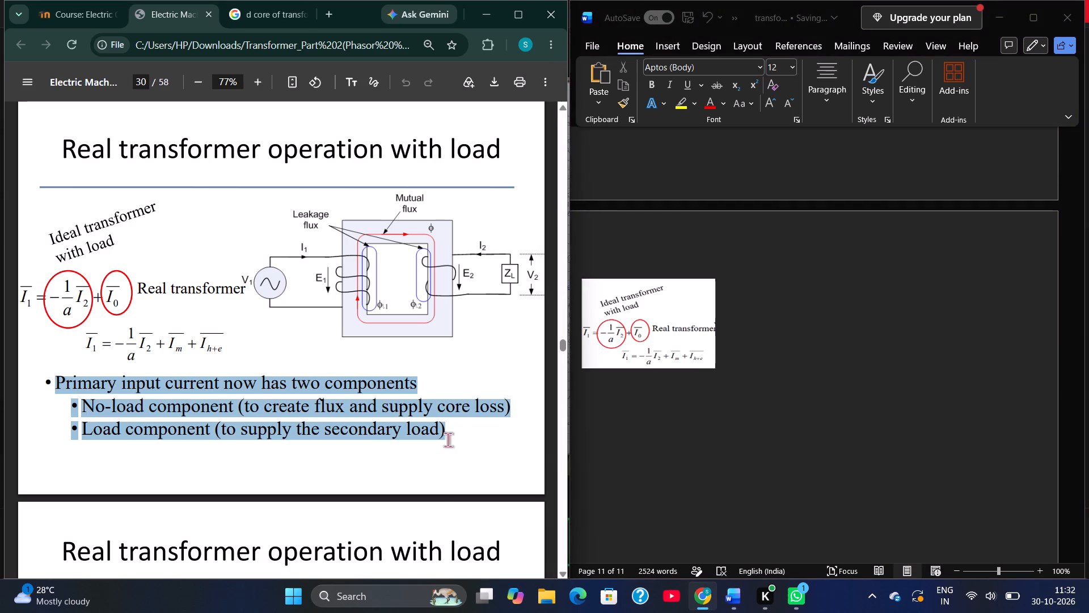
{"action": "left_click_drag", "start_coordinate": [448, 439], "coordinate": [454, 434]}
{"action": "key", "text": "ctrl+c"}
{"action": "left_click", "coordinate": [758, 343]}
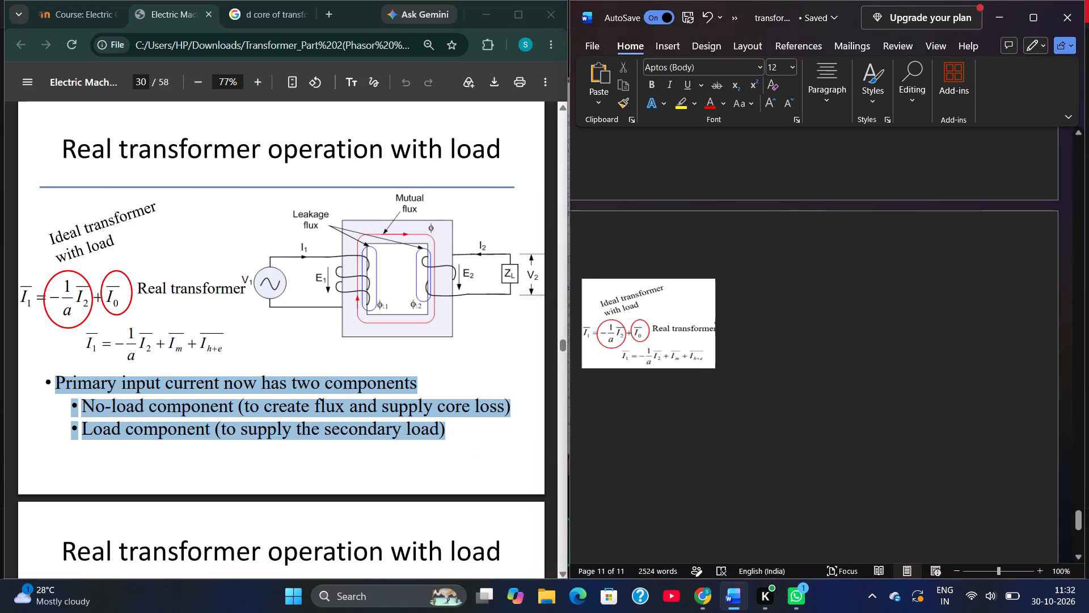
{"action": "key", "text": "ctrl+v"}
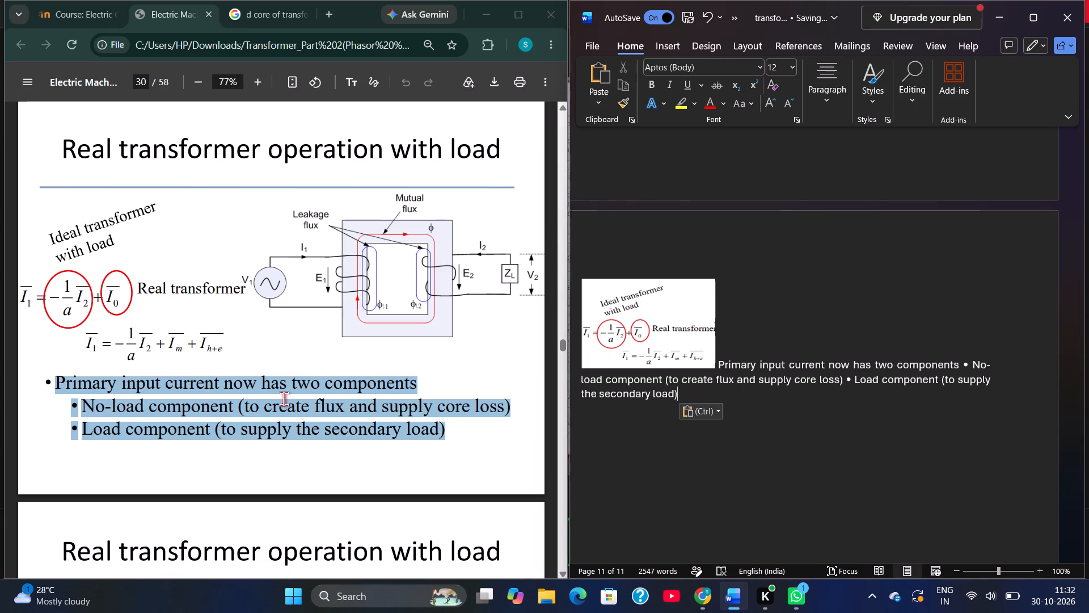
Capture a screenshot of page 31's equivalent circuit of the real transformer with load, including its caption.
{"action": "scroll", "coordinate": [284, 398], "scroll_direction": "down", "scroll_amount": 5}
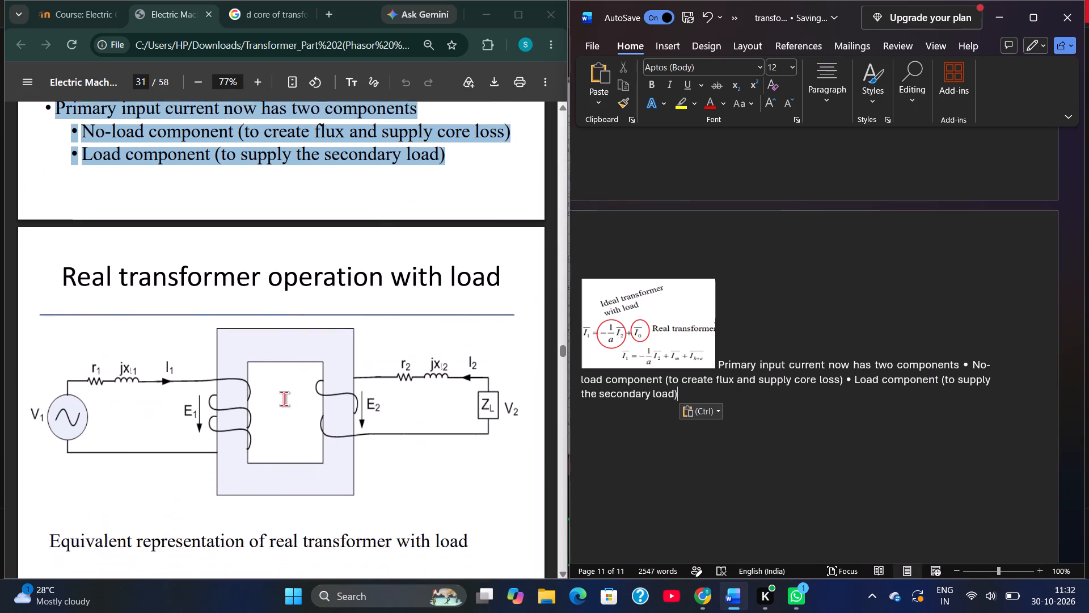
{"action": "scroll", "coordinate": [284, 398], "scroll_direction": "down", "scroll_amount": 2}
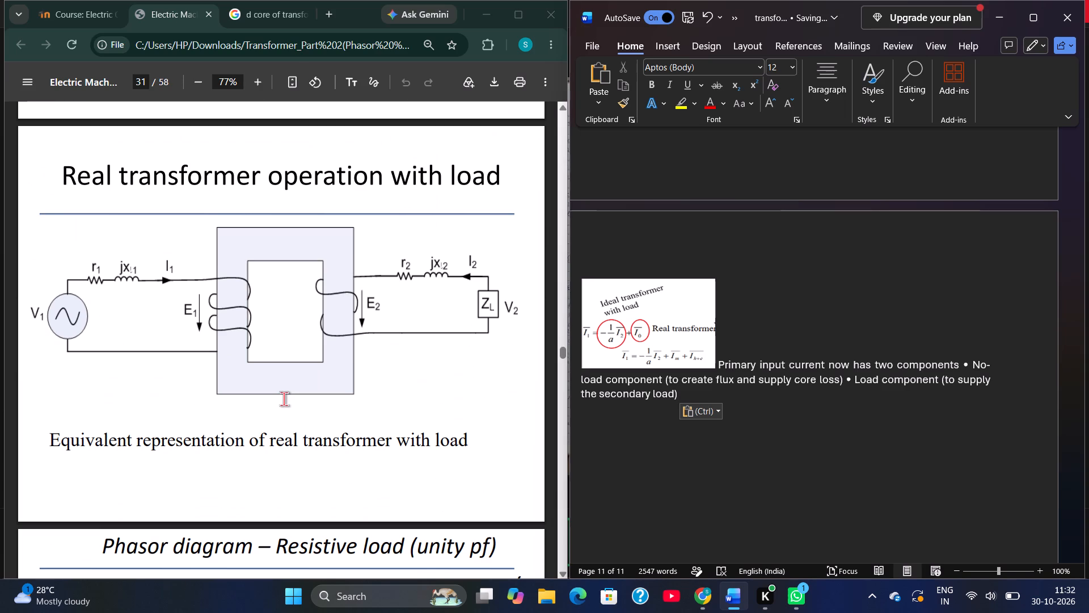
{"action": "key", "text": "shift+super+s"}
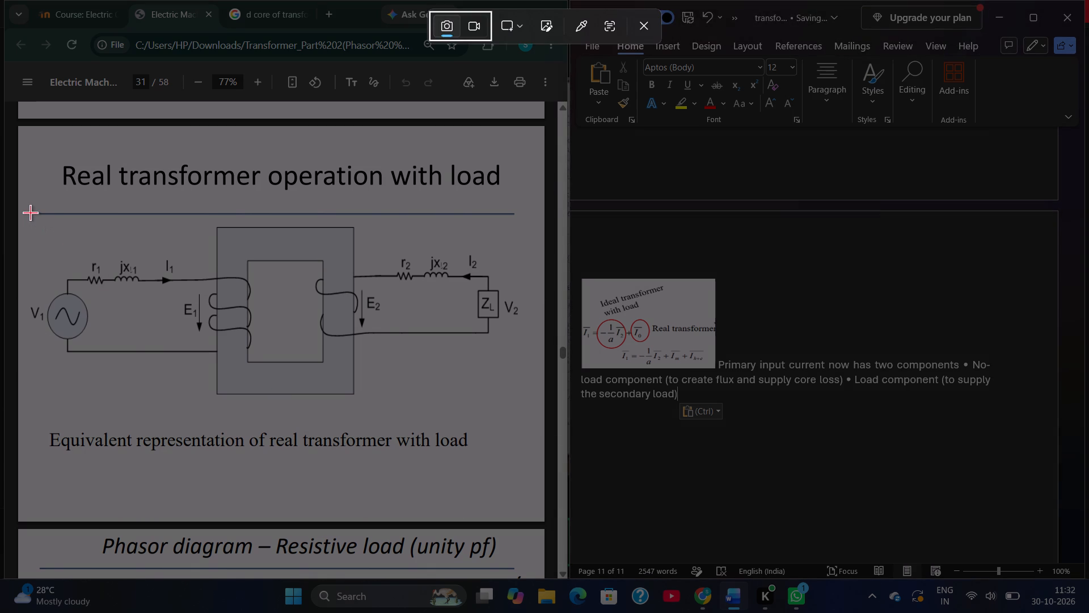
{"action": "left_click_drag", "start_coordinate": [23, 219], "coordinate": [377, 380]}
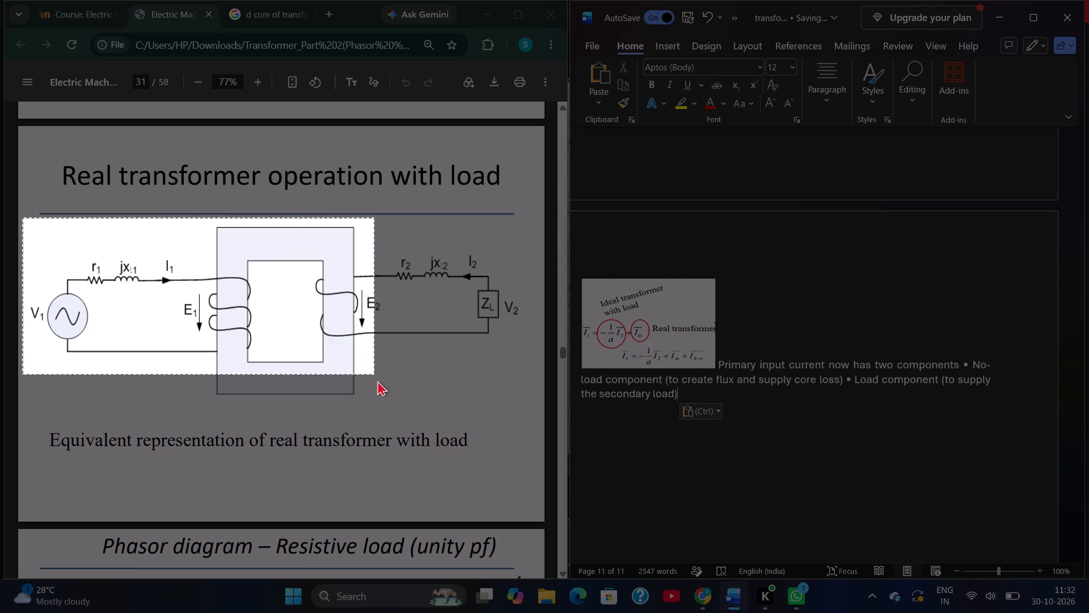
{"action": "left_click_drag", "start_coordinate": [377, 380], "coordinate": [512, 454]}
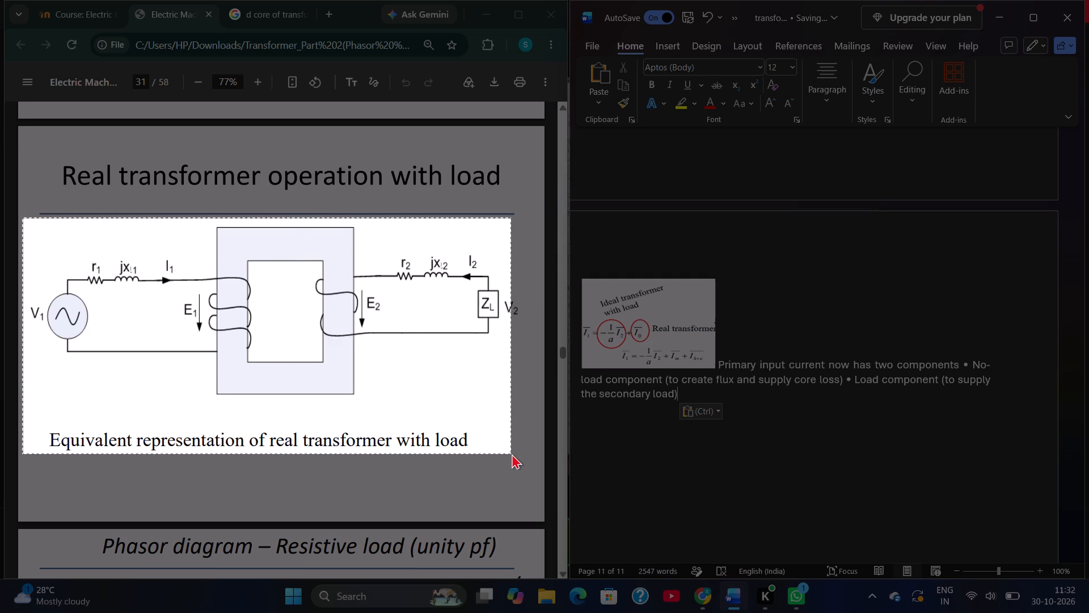
{"action": "left_click_drag", "start_coordinate": [512, 454], "coordinate": [529, 451]}
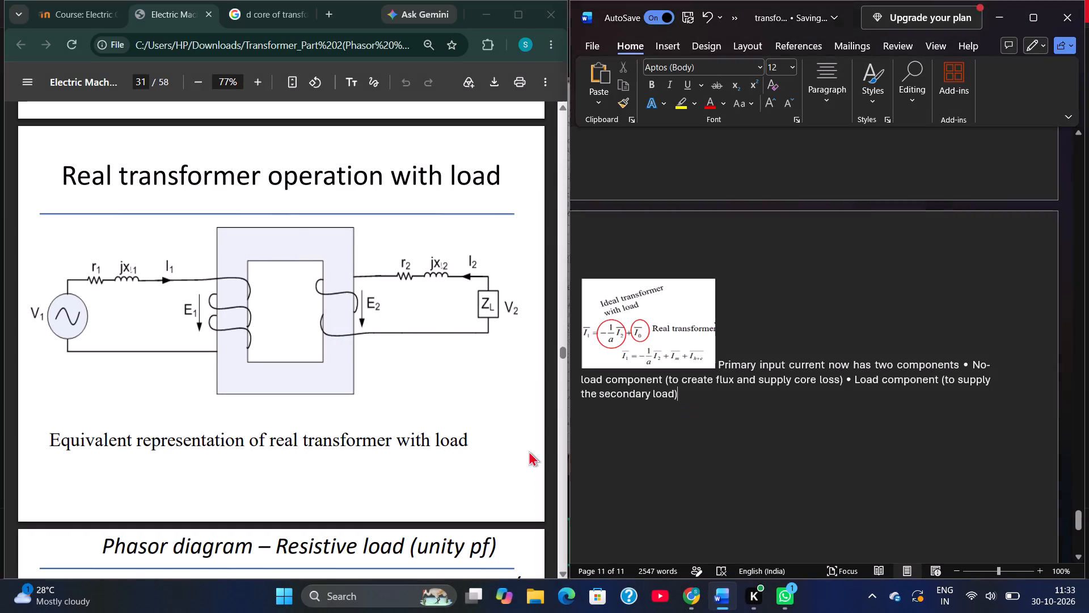
{"action": "left_click", "coordinate": [662, 48]}
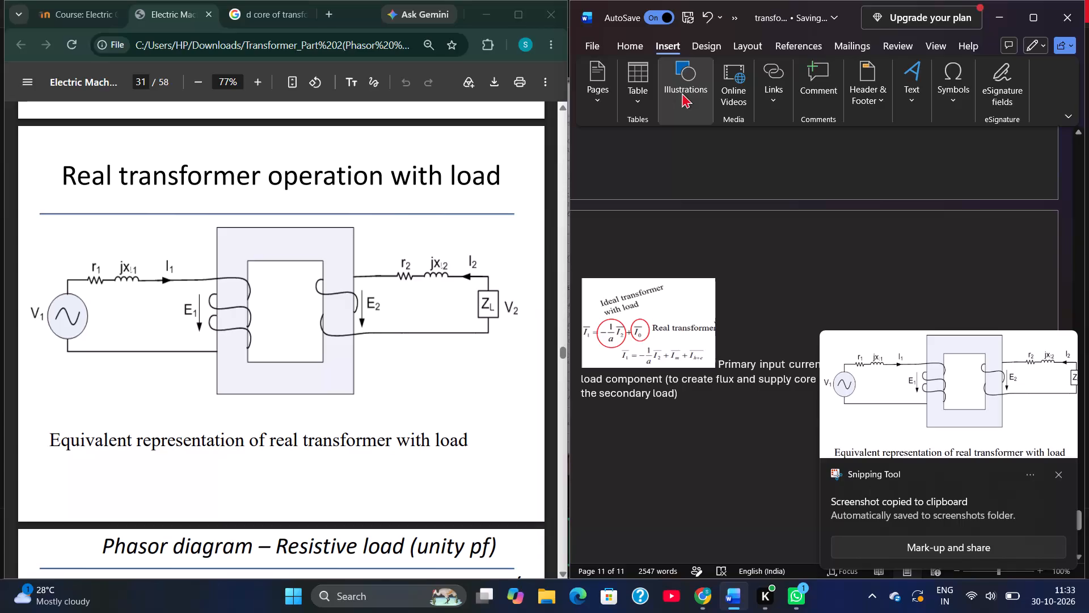
{"action": "left_click", "coordinate": [682, 93]}
{"action": "left_click", "coordinate": [674, 140]}
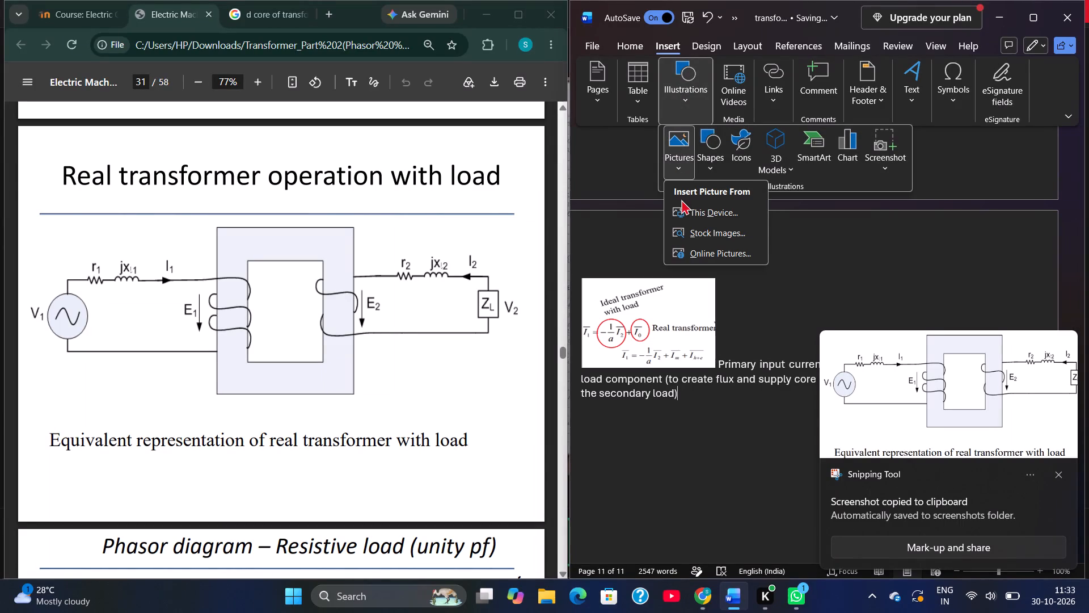
{"action": "left_click", "coordinate": [682, 208]}
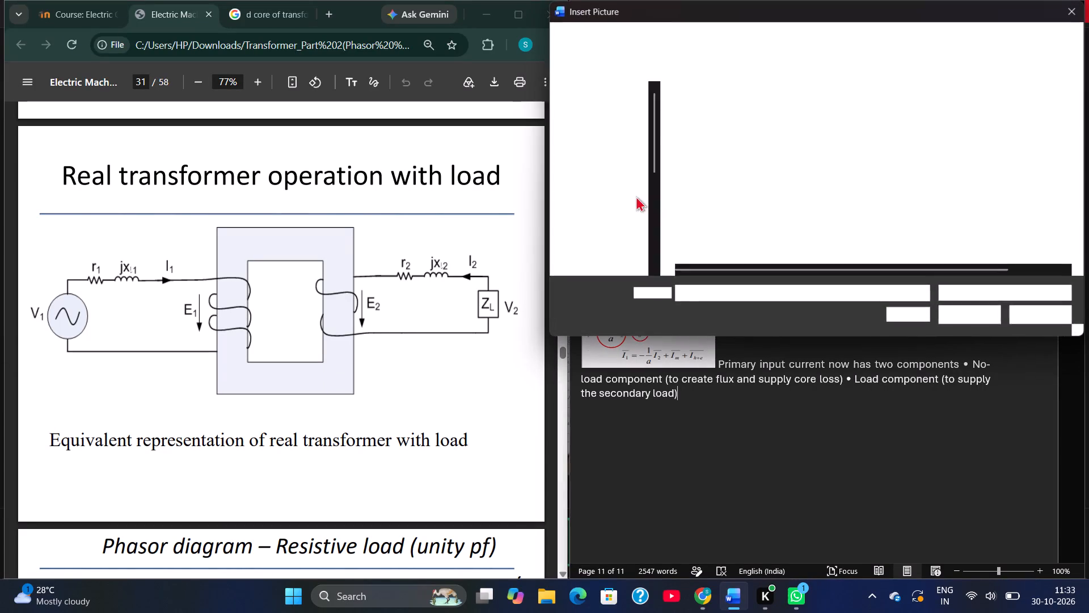
{"action": "left_click", "coordinate": [592, 120]}
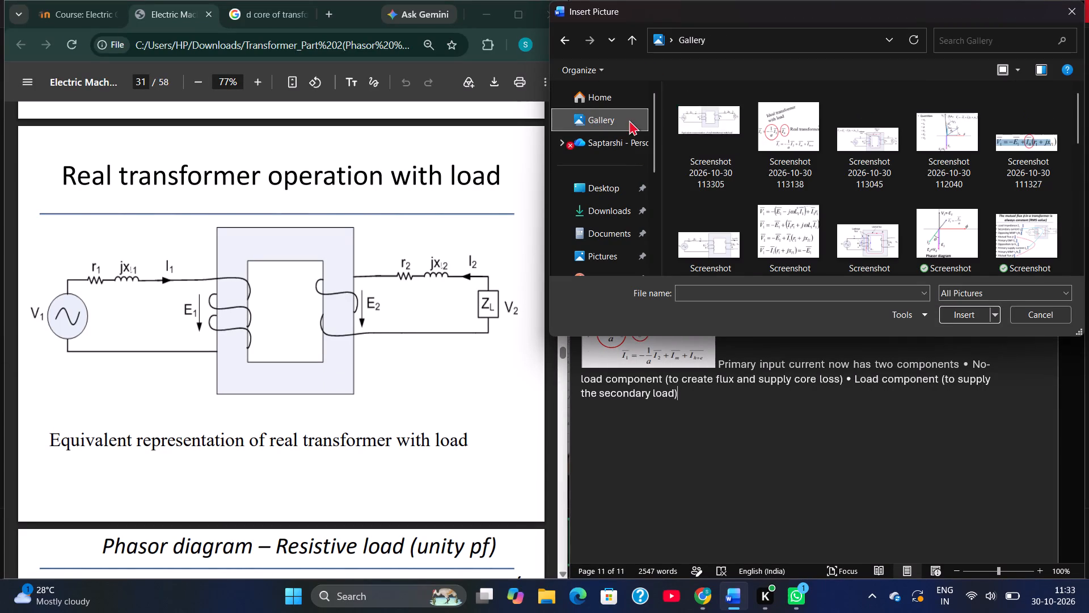
{"action": "left_click", "coordinate": [714, 141]}
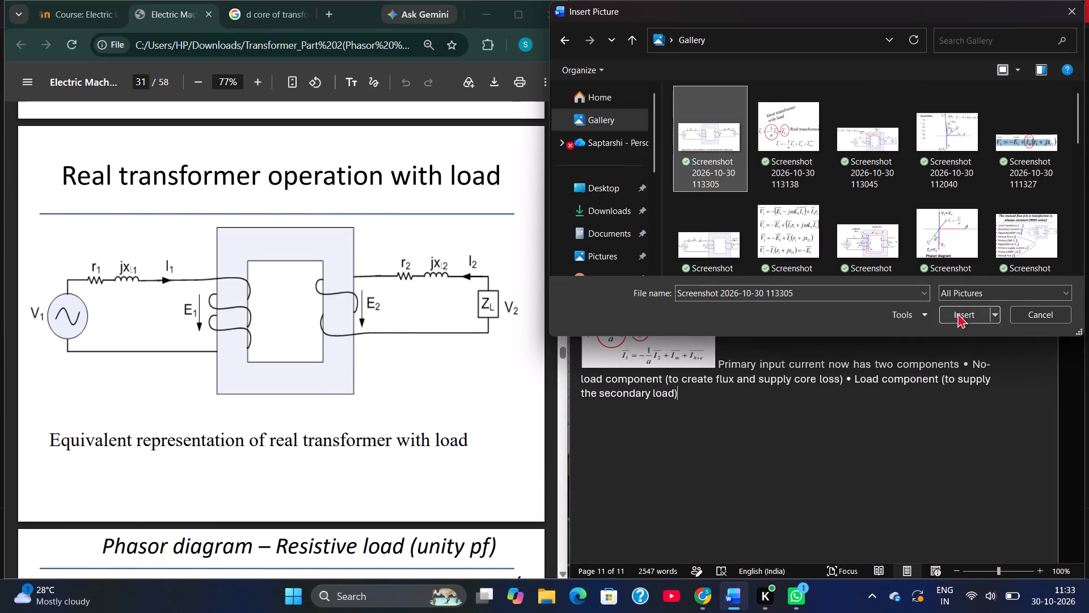
{"action": "left_click", "coordinate": [959, 313]}
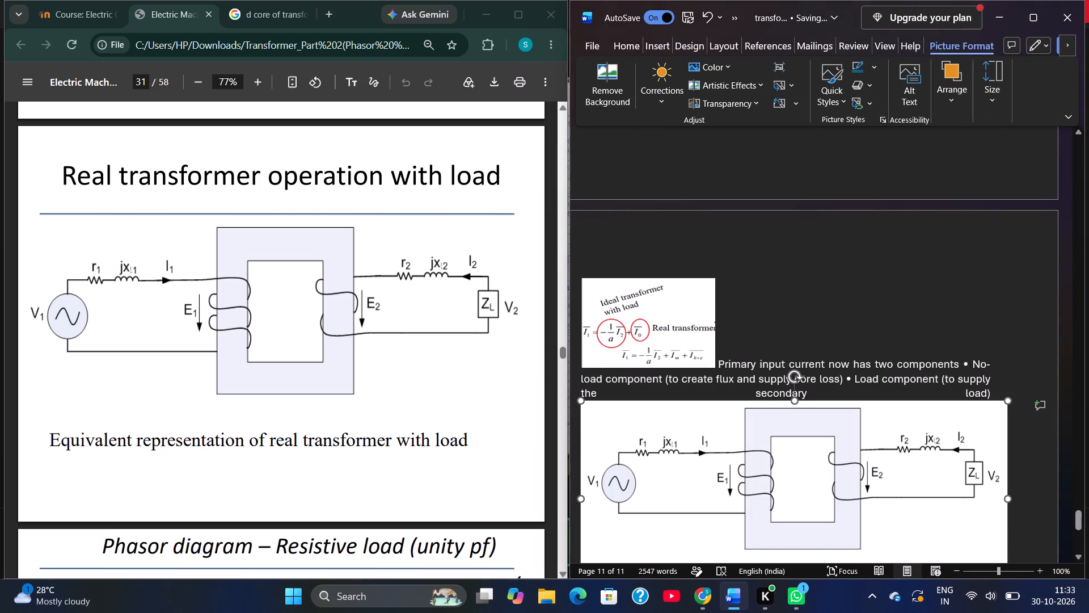
{"action": "left_click", "coordinate": [993, 392]}
{"action": "key", "text": "Return"}
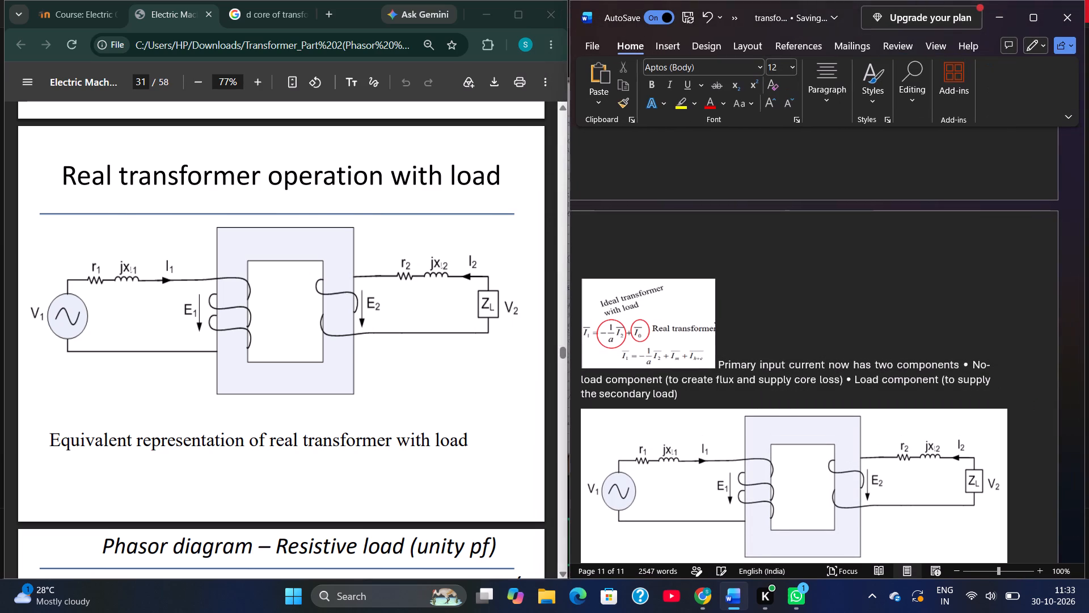
Make the equivalent circuit picture on page 11 shorter and stretch it wider towards the page edge.
{"action": "scroll", "coordinate": [790, 458], "scroll_direction": "down", "scroll_amount": 2}
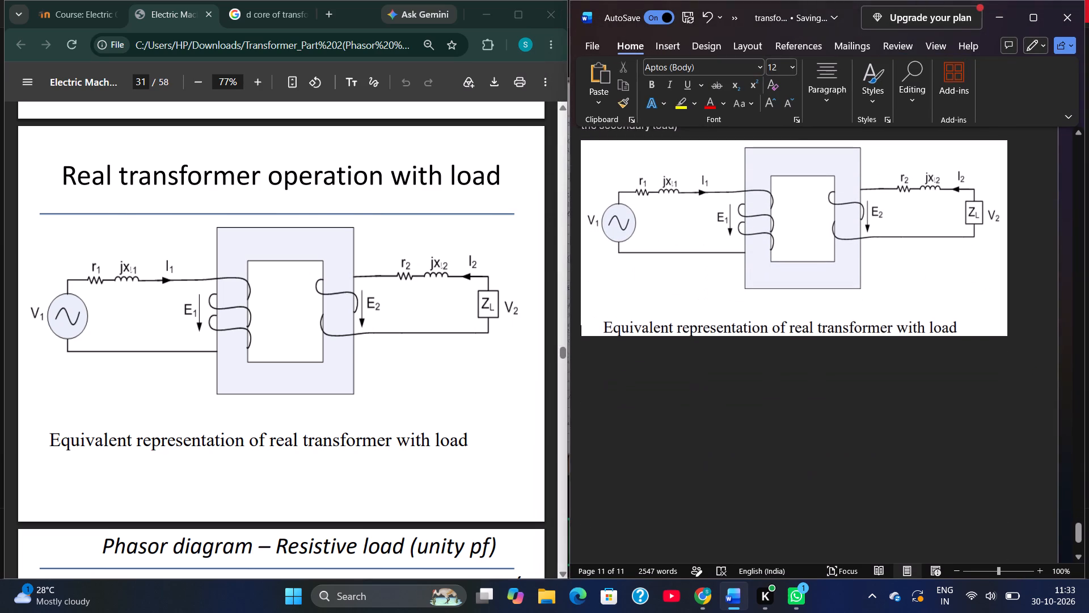
{"action": "left_click", "coordinate": [881, 282]}
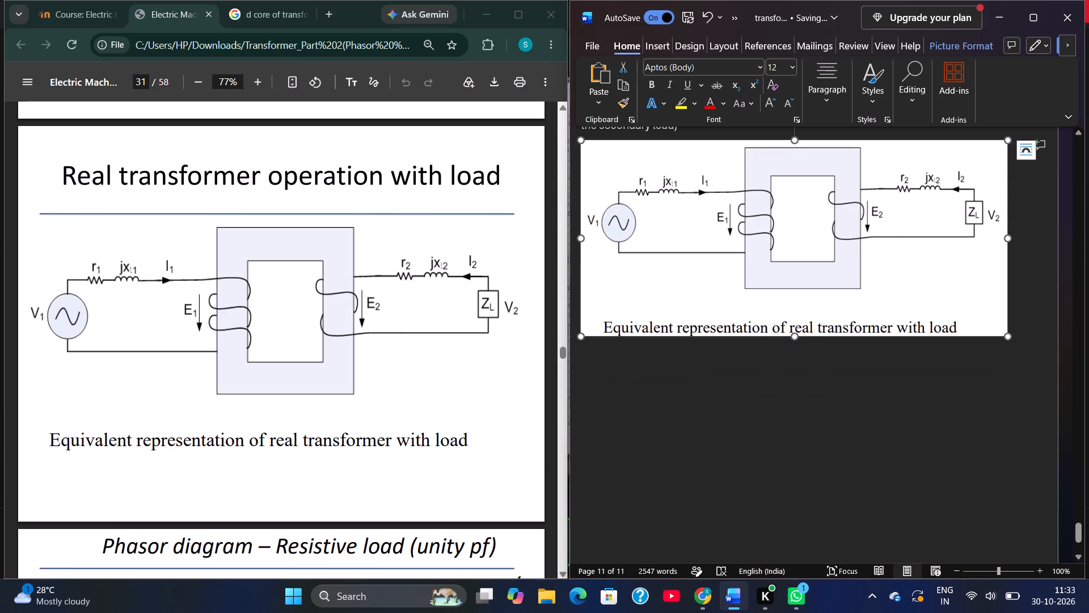
{"action": "left_click", "coordinate": [794, 336]}
{"action": "left_click_drag", "start_coordinate": [795, 340], "coordinate": [805, 283]}
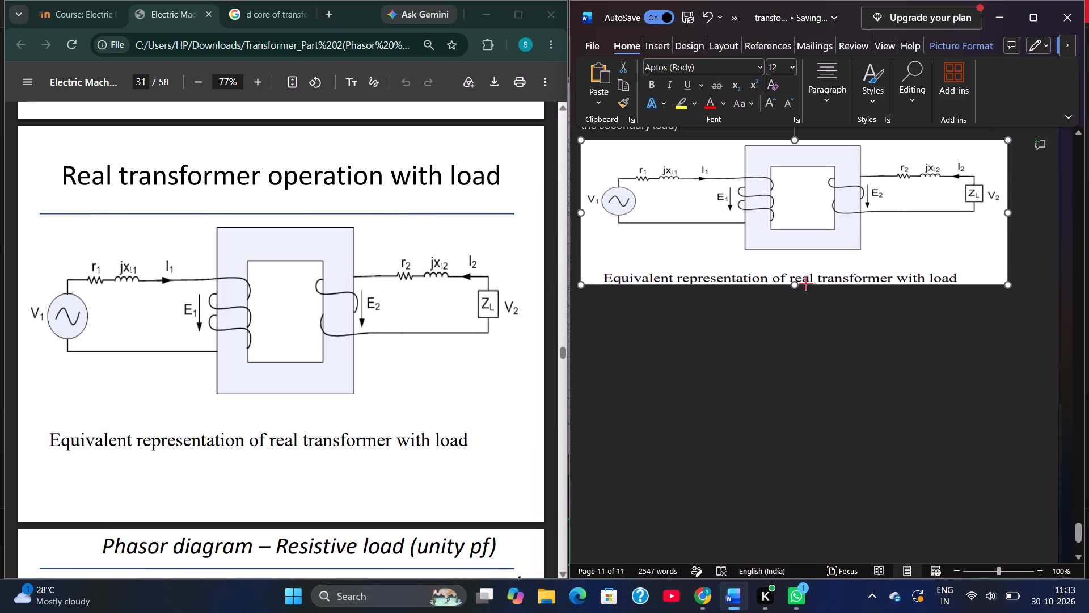
{"action": "left_click_drag", "start_coordinate": [805, 283], "coordinate": [806, 282]}
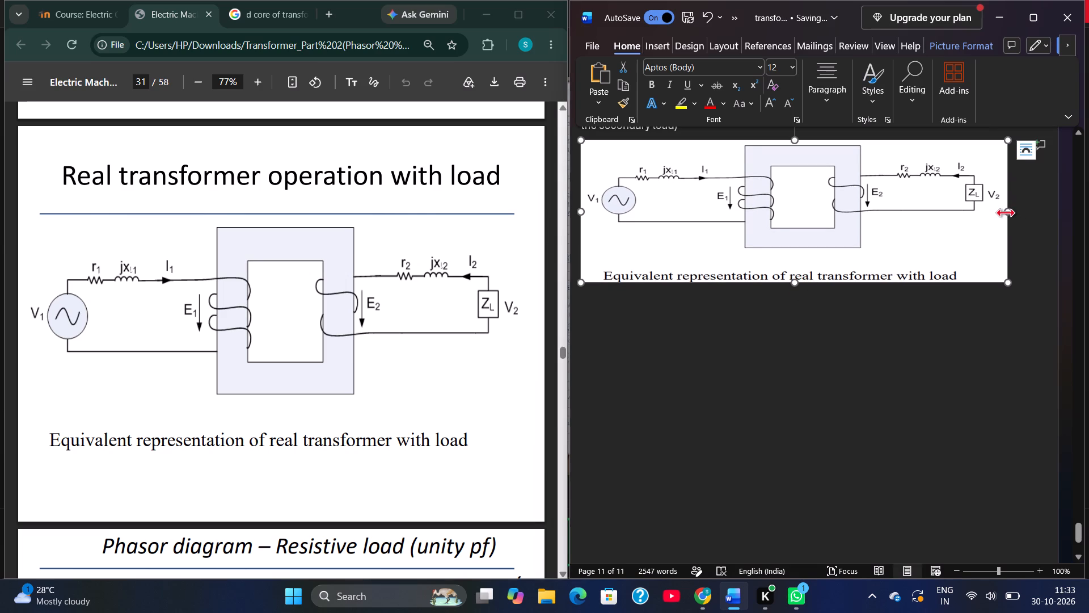
{"action": "left_click_drag", "start_coordinate": [1005, 212], "coordinate": [1049, 205]}
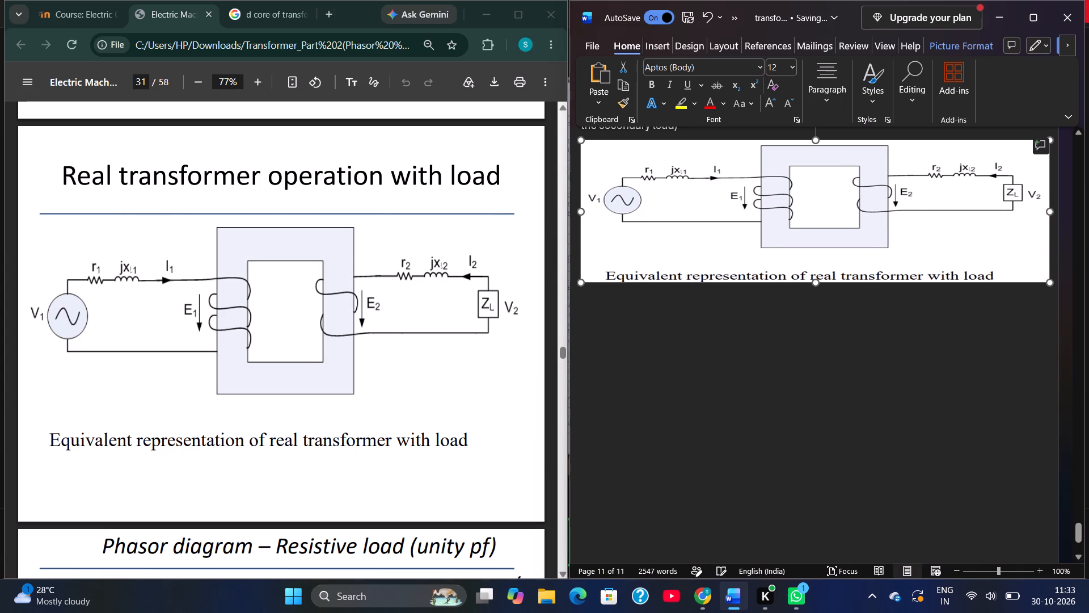
Start a new line below the equivalent circuit picture.
{"action": "left_click", "coordinate": [782, 315]}
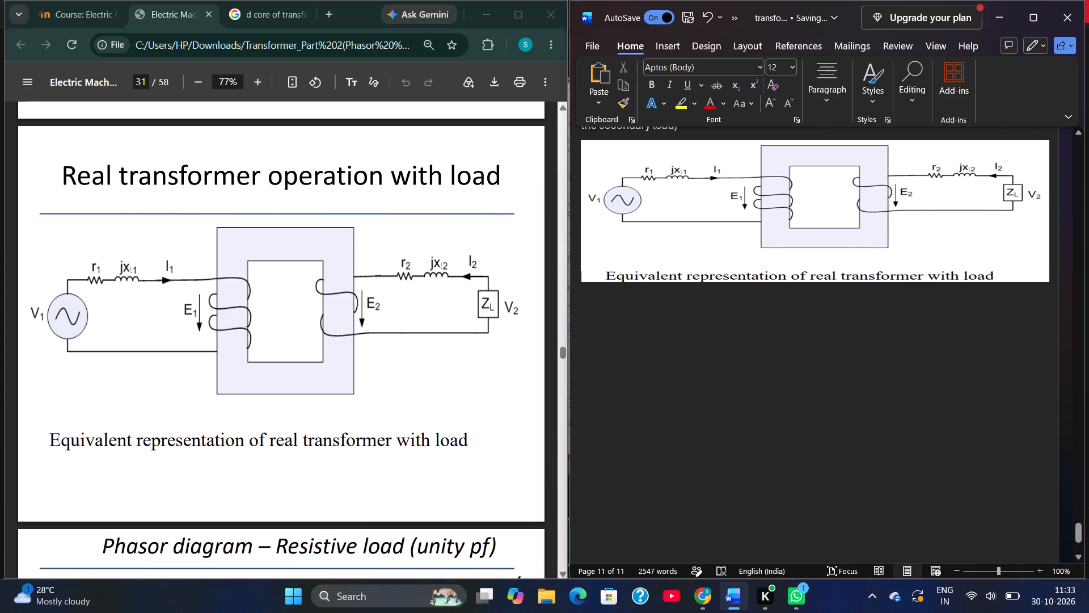
{"action": "left_click", "coordinate": [616, 297]}
{"action": "key", "text": "Right"}
{"action": "key", "text": "Return"}
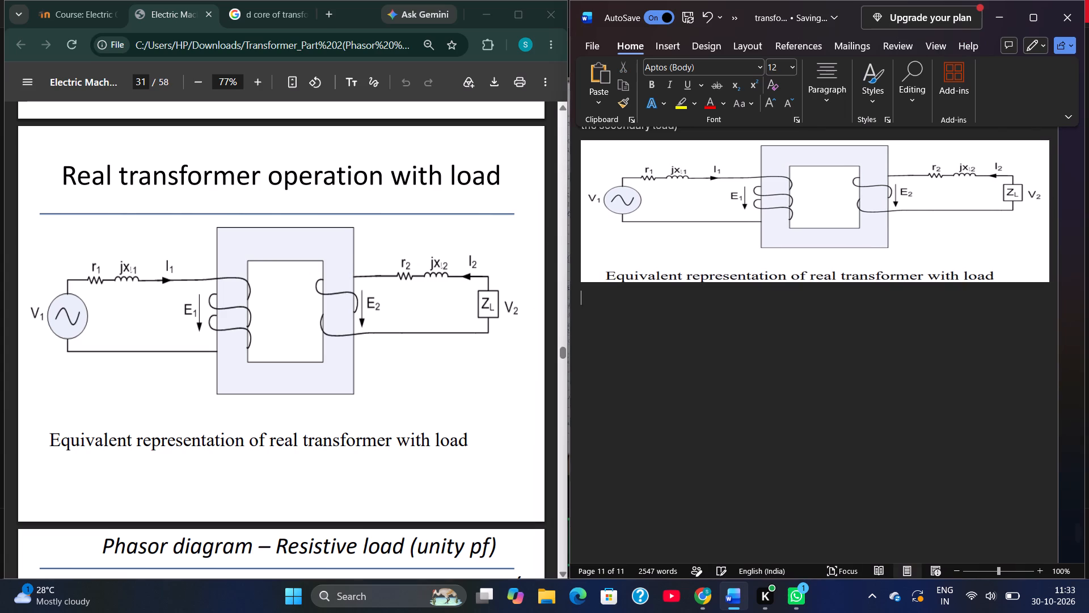
Look through PDF pages 31 to 40, covering the load phasor diagrams and the exact and approximate equivalent circuits.
{"action": "scroll", "coordinate": [337, 318], "scroll_direction": "down", "scroll_amount": 1}
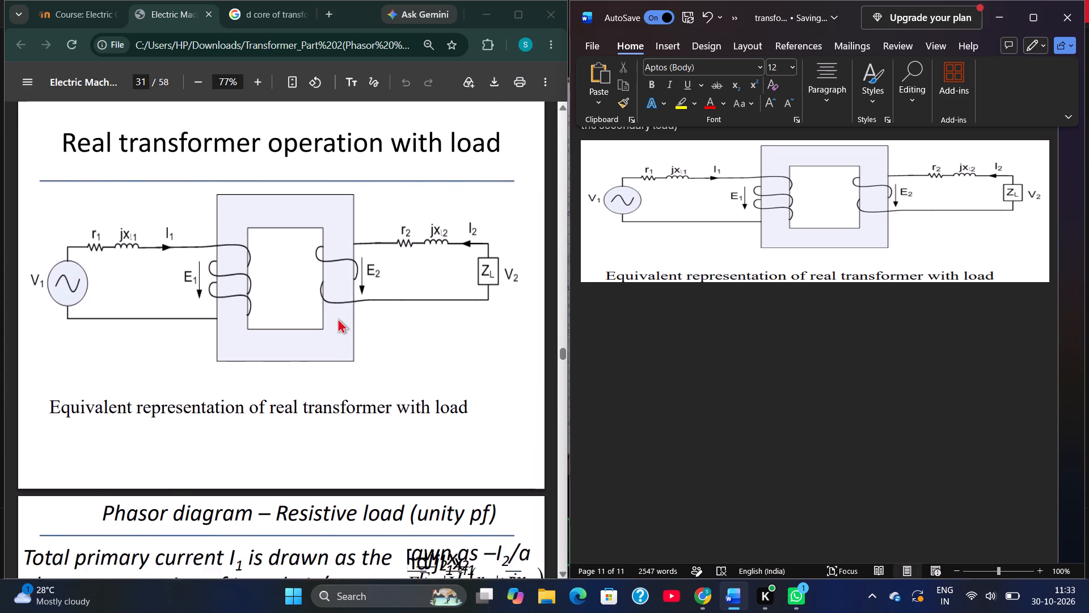
{"action": "scroll", "coordinate": [337, 318], "scroll_direction": "up", "scroll_amount": 3}
{"action": "scroll", "coordinate": [337, 318], "scroll_direction": "right", "scroll_amount": 1}
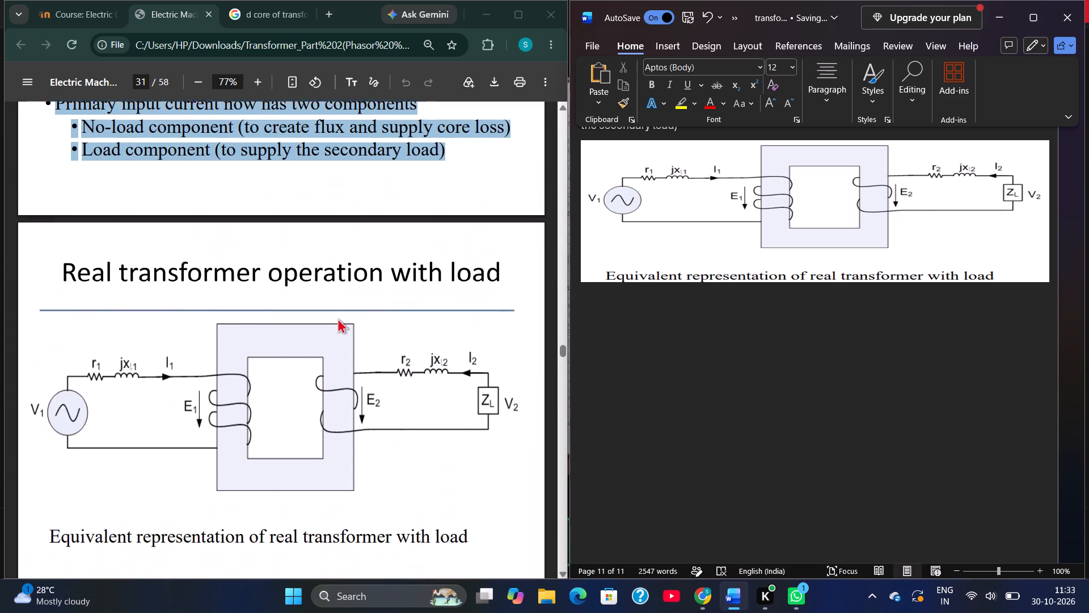
{"action": "scroll", "coordinate": [337, 318], "scroll_direction": "down", "scroll_amount": 3}
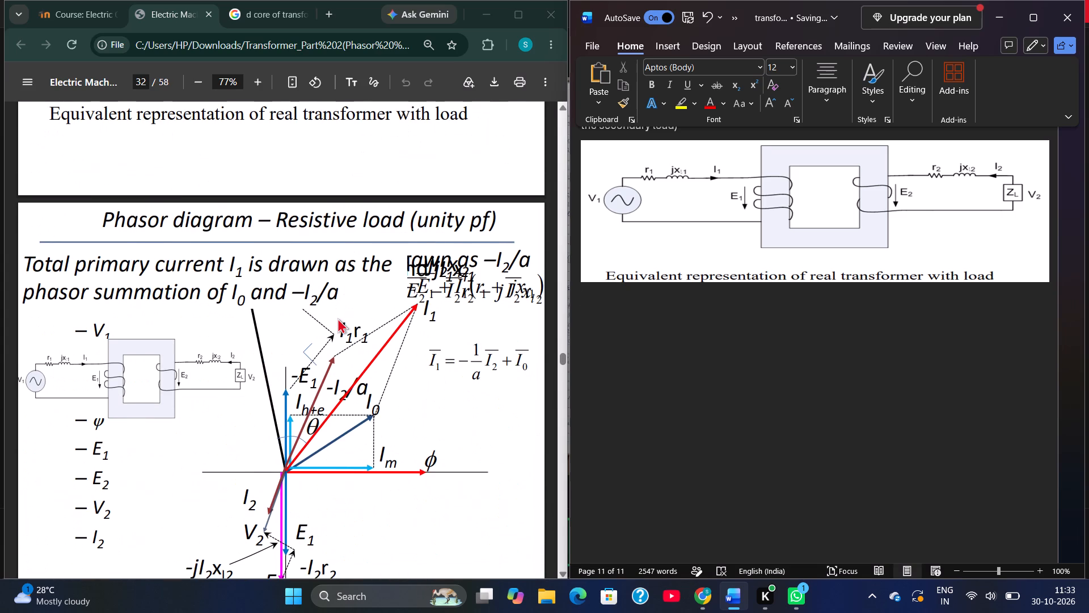
{"action": "scroll", "coordinate": [337, 318], "scroll_direction": "down", "scroll_amount": 1}
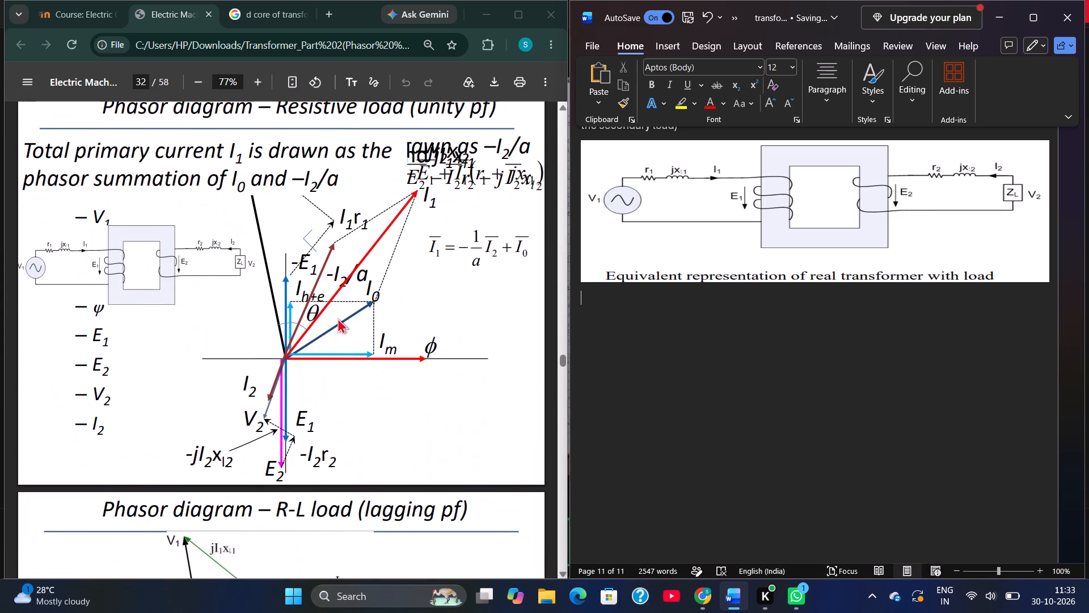
{"action": "scroll", "coordinate": [337, 318], "scroll_direction": "down", "scroll_amount": 3}
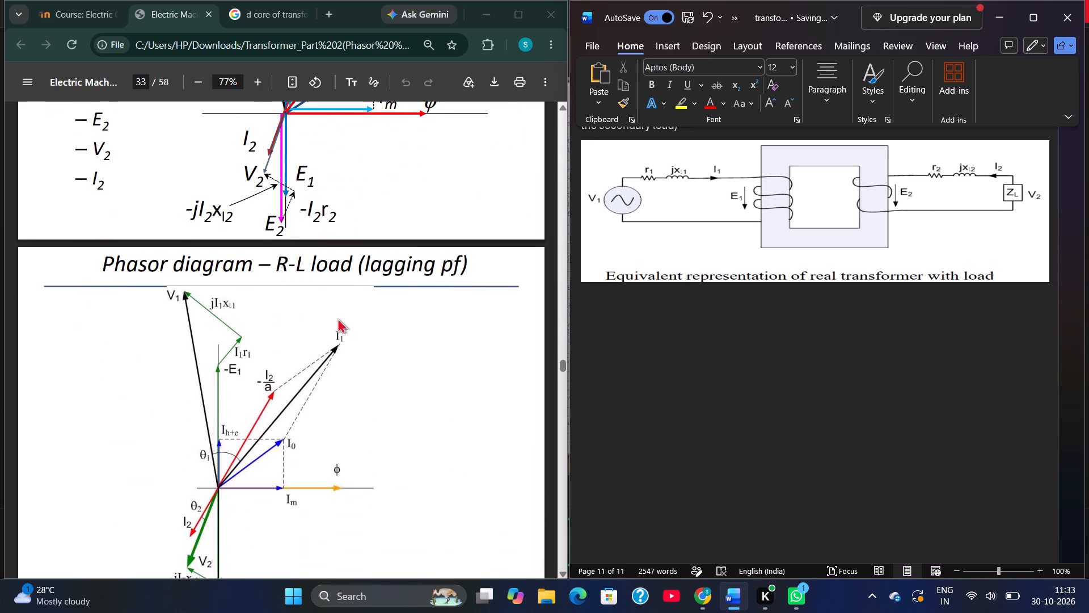
{"action": "scroll", "coordinate": [337, 318], "scroll_direction": "up", "scroll_amount": 2}
{"action": "scroll", "coordinate": [337, 318], "scroll_direction": "right", "scroll_amount": 2}
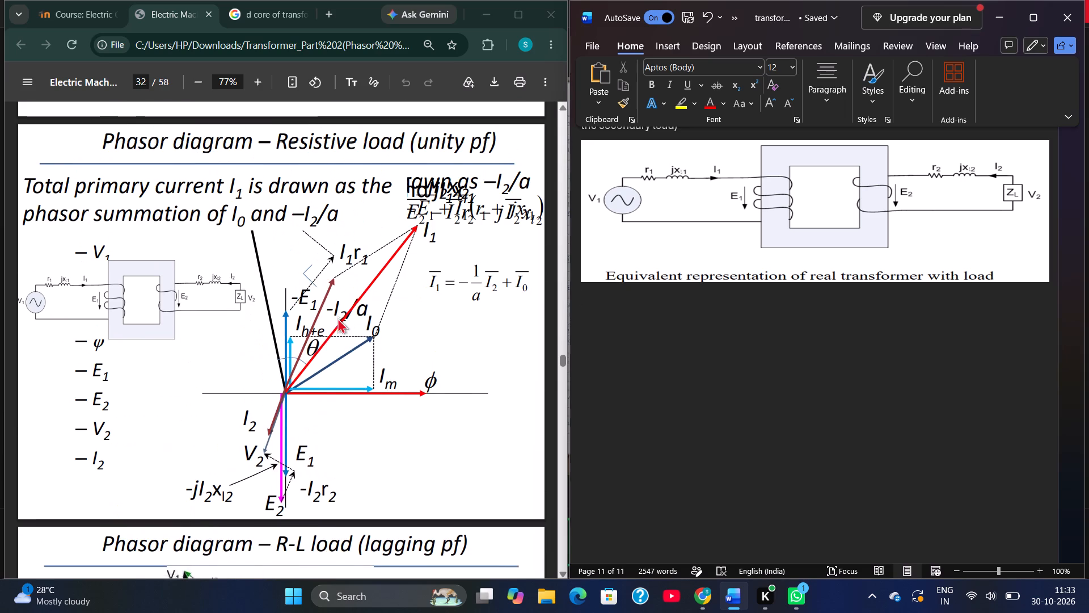
{"action": "scroll", "coordinate": [337, 318], "scroll_direction": "right", "scroll_amount": 1}
{"action": "scroll", "coordinate": [337, 318], "scroll_direction": "down", "scroll_amount": 3}
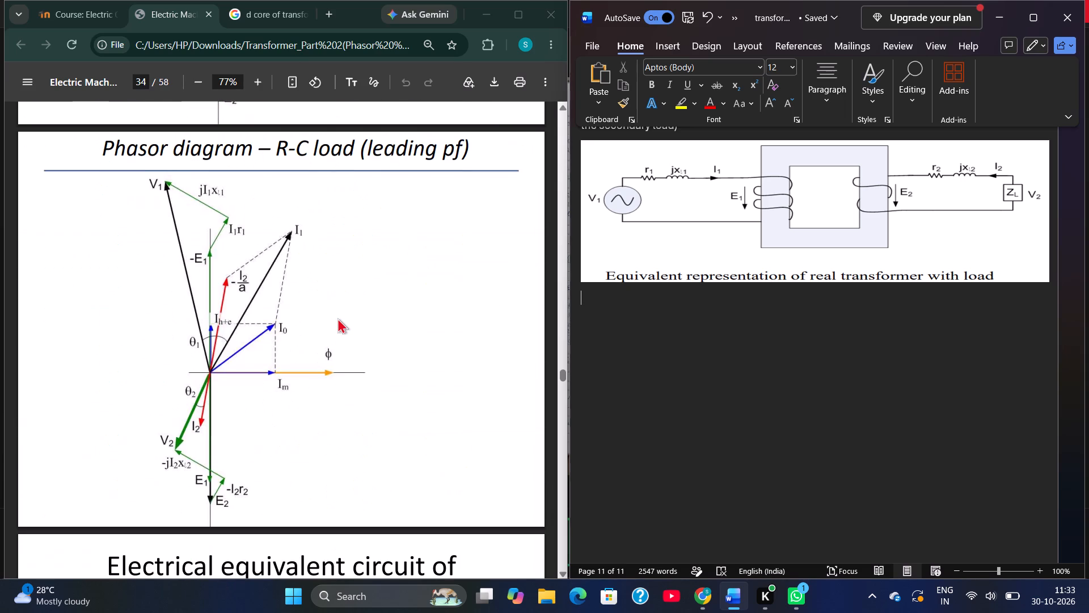
{"action": "scroll", "coordinate": [337, 318], "scroll_direction": "up", "scroll_amount": 2}
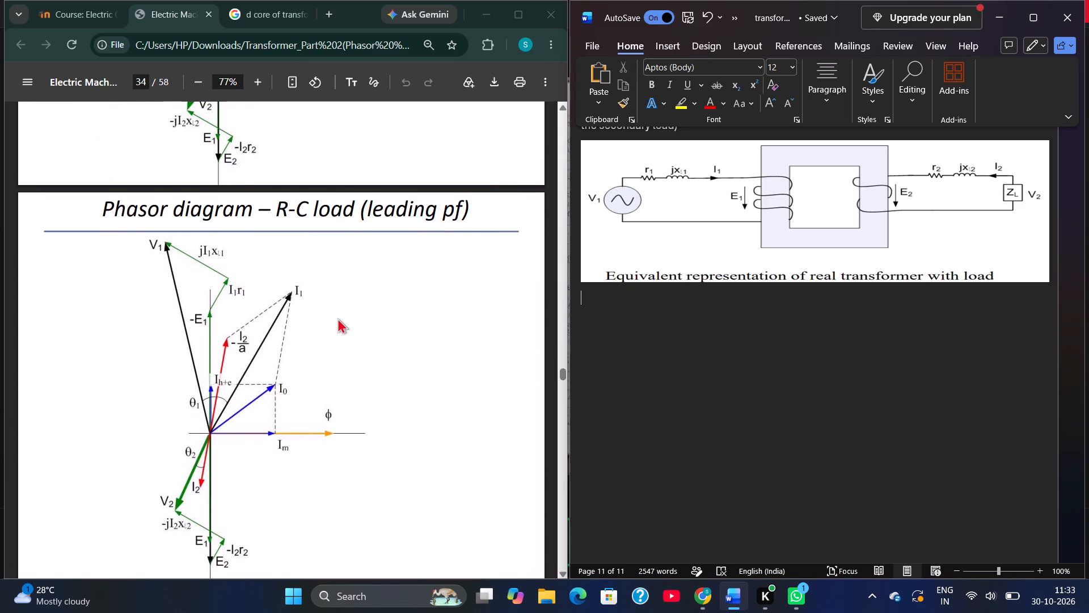
{"action": "scroll", "coordinate": [337, 318], "scroll_direction": "down", "scroll_amount": 7}
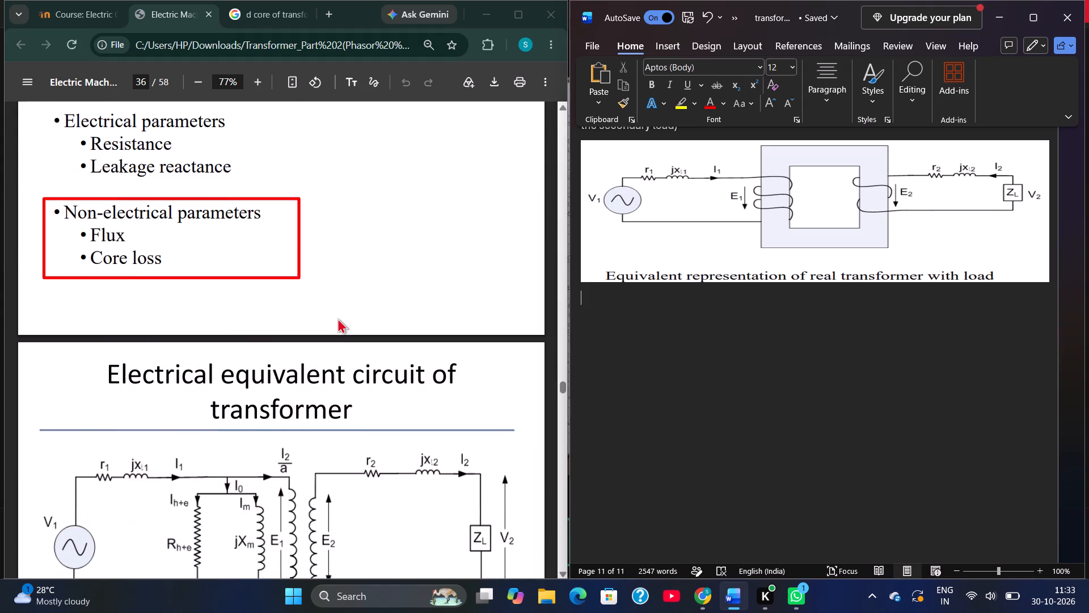
{"action": "scroll", "coordinate": [337, 318], "scroll_direction": "up", "scroll_amount": 3}
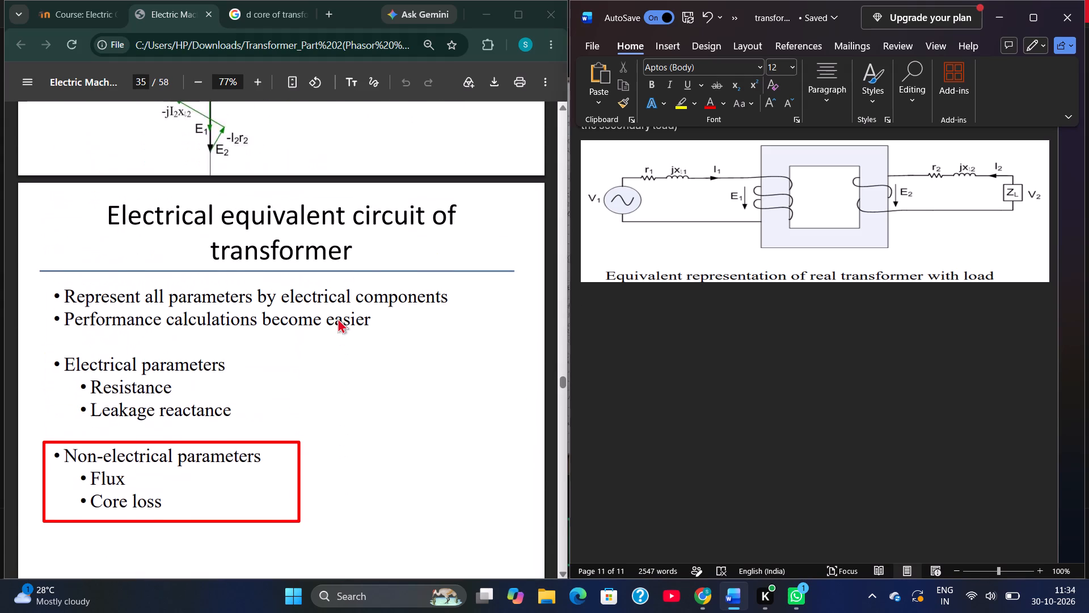
{"action": "scroll", "coordinate": [337, 318], "scroll_direction": "down", "scroll_amount": 4}
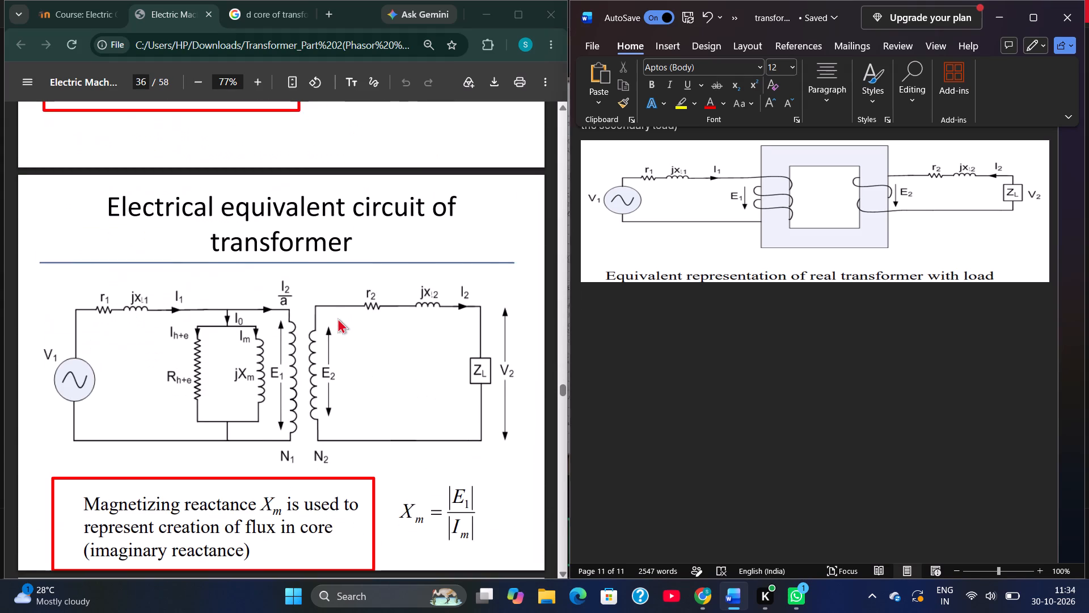
{"action": "scroll", "coordinate": [337, 318], "scroll_direction": "down", "scroll_amount": 10}
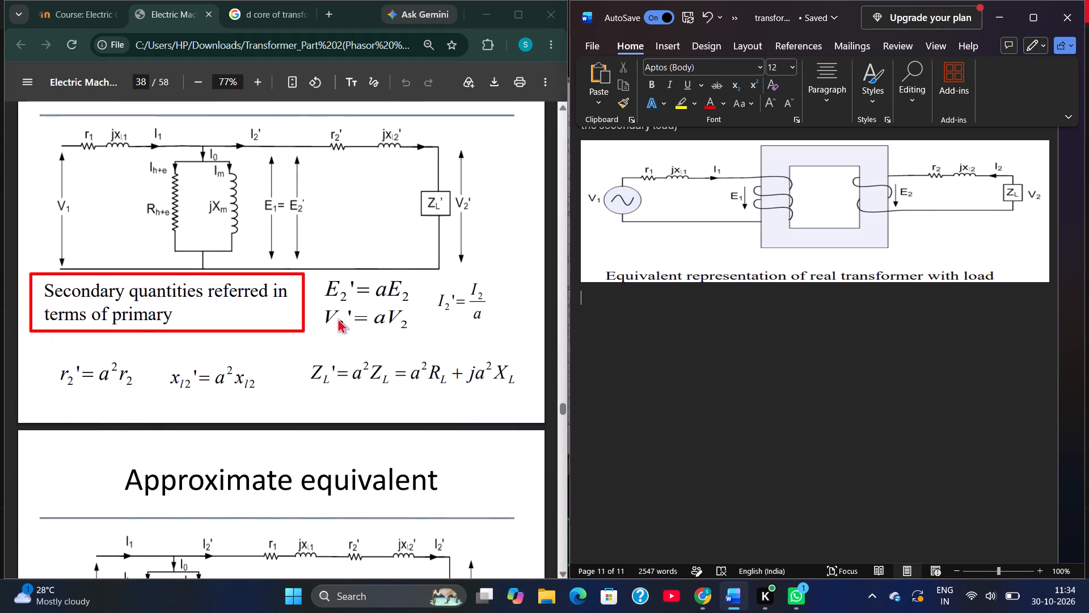
{"action": "scroll", "coordinate": [337, 318], "scroll_direction": "down", "scroll_amount": 8}
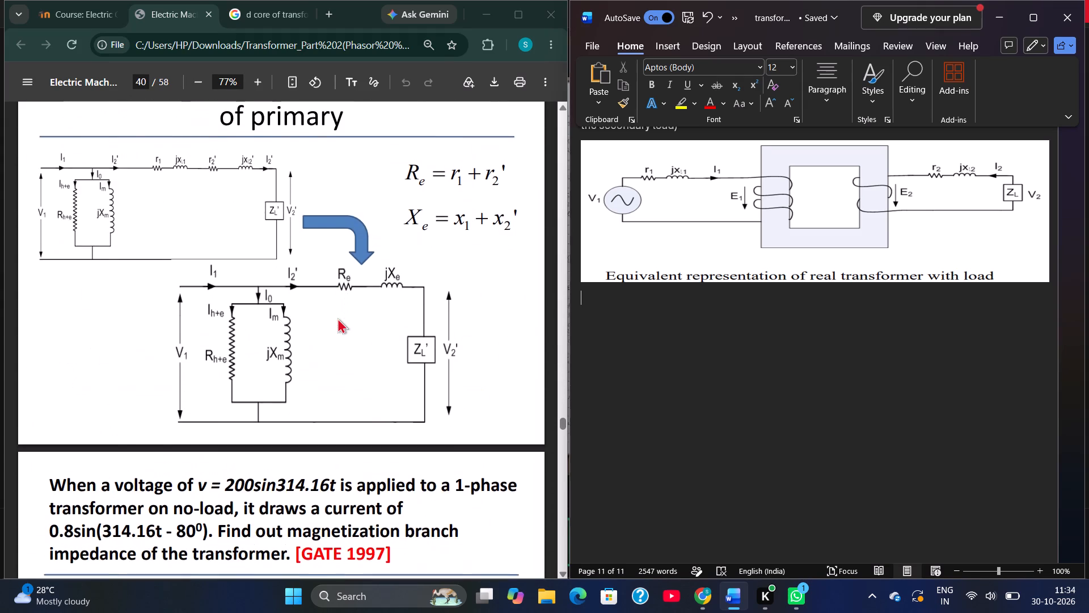
Review the PDF slides between pages 43 and 30, from the open circuit test to the resistive-load phasor diagram on page 32.
{"action": "scroll", "coordinate": [337, 318], "scroll_direction": "down", "scroll_amount": 2}
{"action": "scroll", "coordinate": [337, 318], "scroll_direction": "up", "scroll_amount": 1}
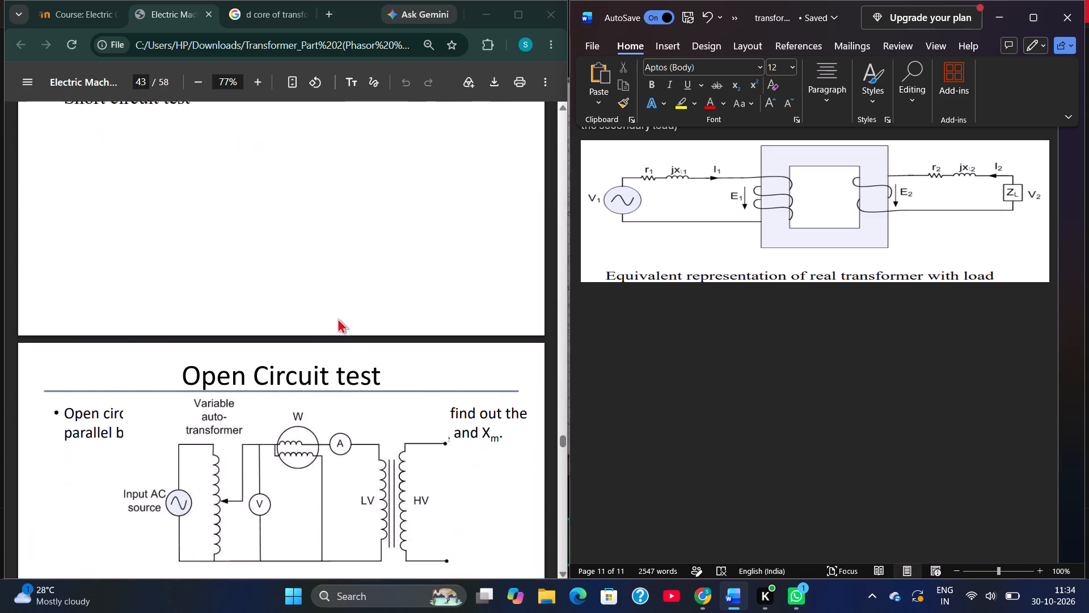
{"action": "scroll", "coordinate": [337, 318], "scroll_direction": "up", "scroll_amount": 1}
{"action": "scroll", "coordinate": [337, 318], "scroll_direction": "down", "scroll_amount": 2}
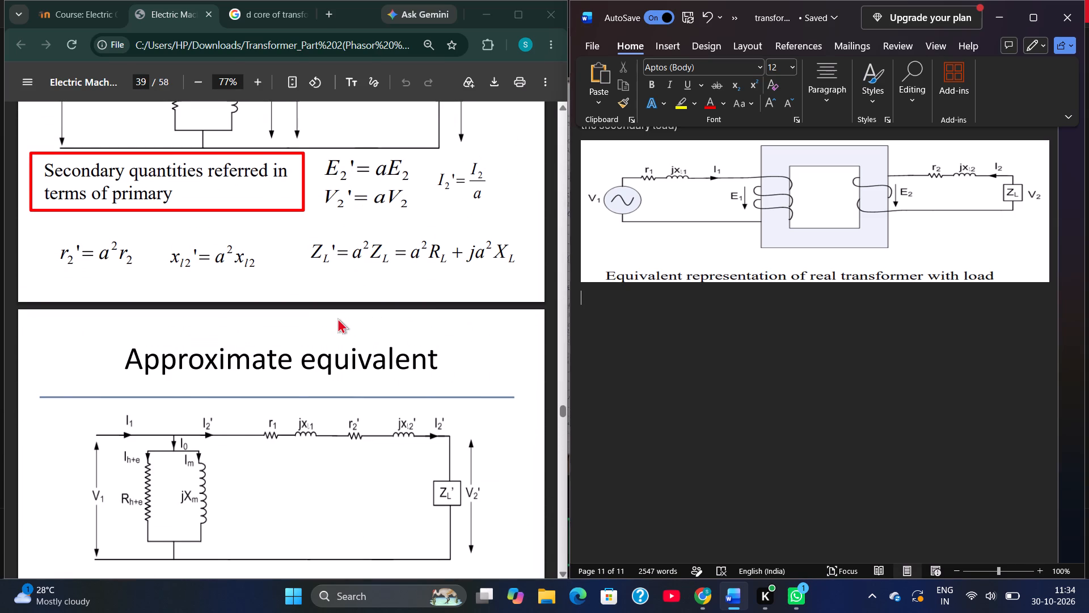
{"action": "scroll", "coordinate": [337, 318], "scroll_direction": "up", "scroll_amount": 9}
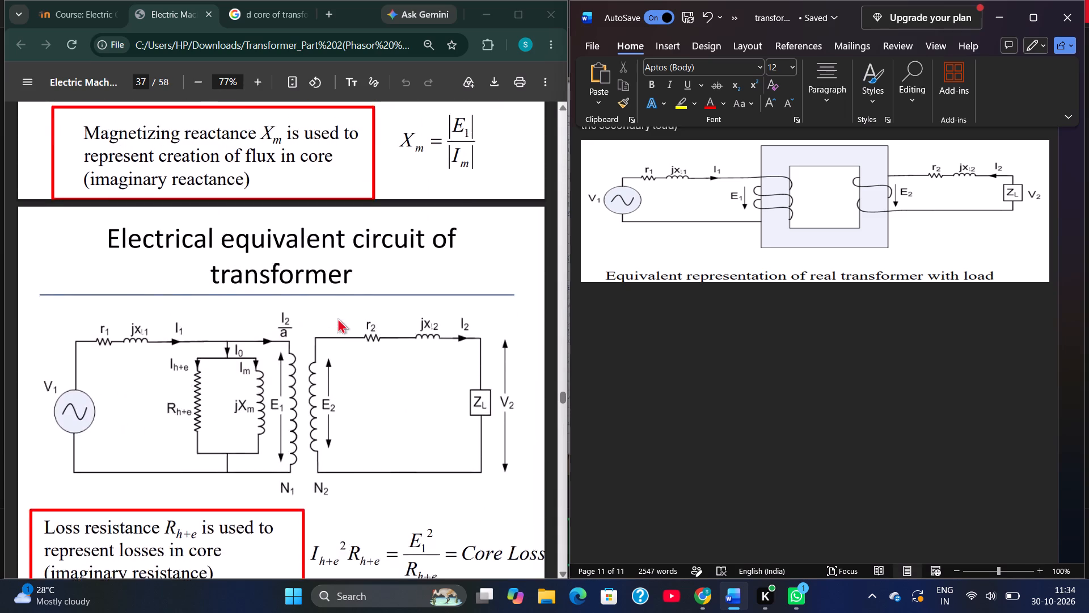
{"action": "scroll", "coordinate": [337, 318], "scroll_direction": "up", "scroll_amount": 5}
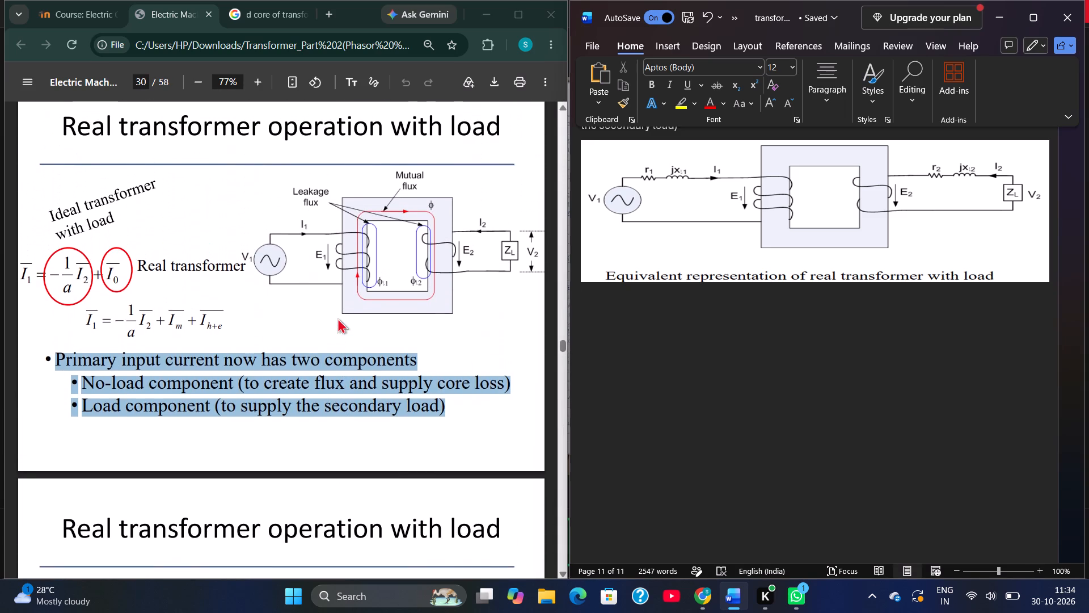
{"action": "scroll", "coordinate": [337, 318], "scroll_direction": "up", "scroll_amount": 1}
{"action": "scroll", "coordinate": [337, 318], "scroll_direction": "down", "scroll_amount": 2}
{"action": "left_click", "coordinate": [337, 318]}
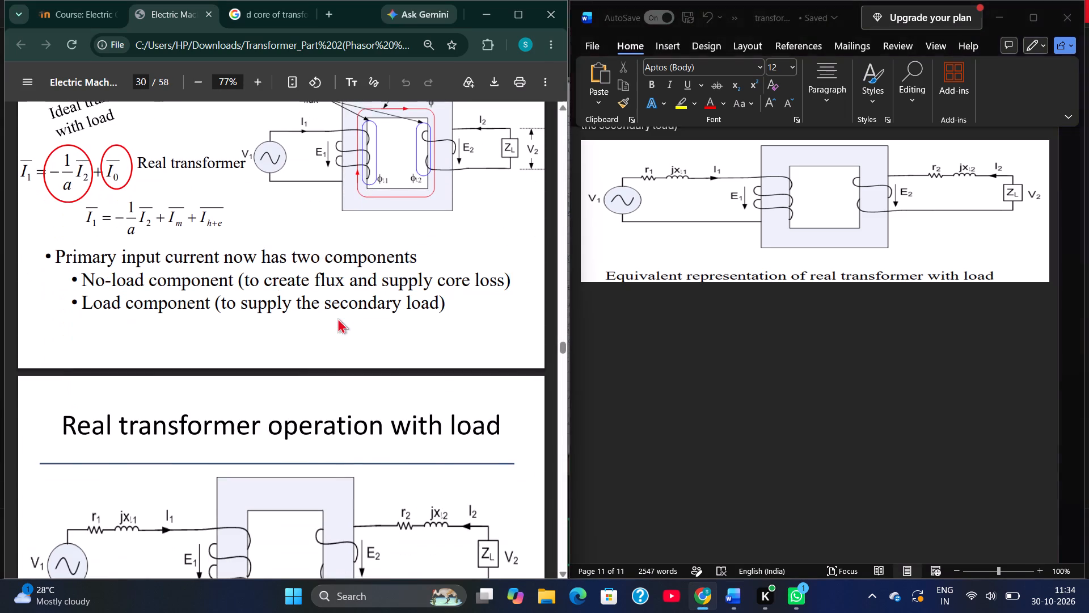
{"action": "scroll", "coordinate": [337, 318], "scroll_direction": "down", "scroll_amount": 6}
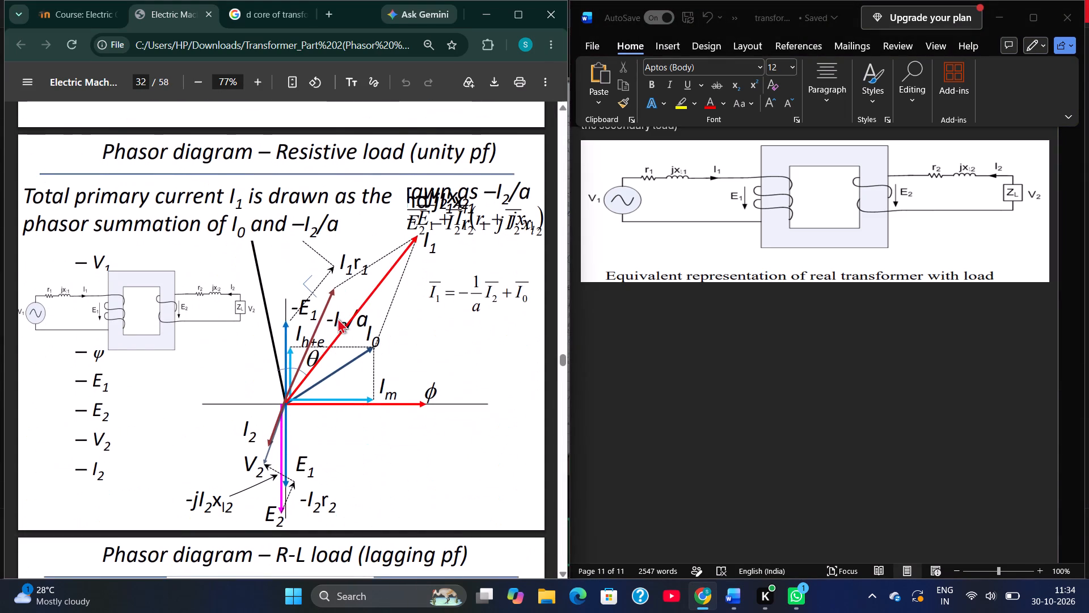
{"action": "scroll", "coordinate": [337, 318], "scroll_direction": "down", "scroll_amount": 1}
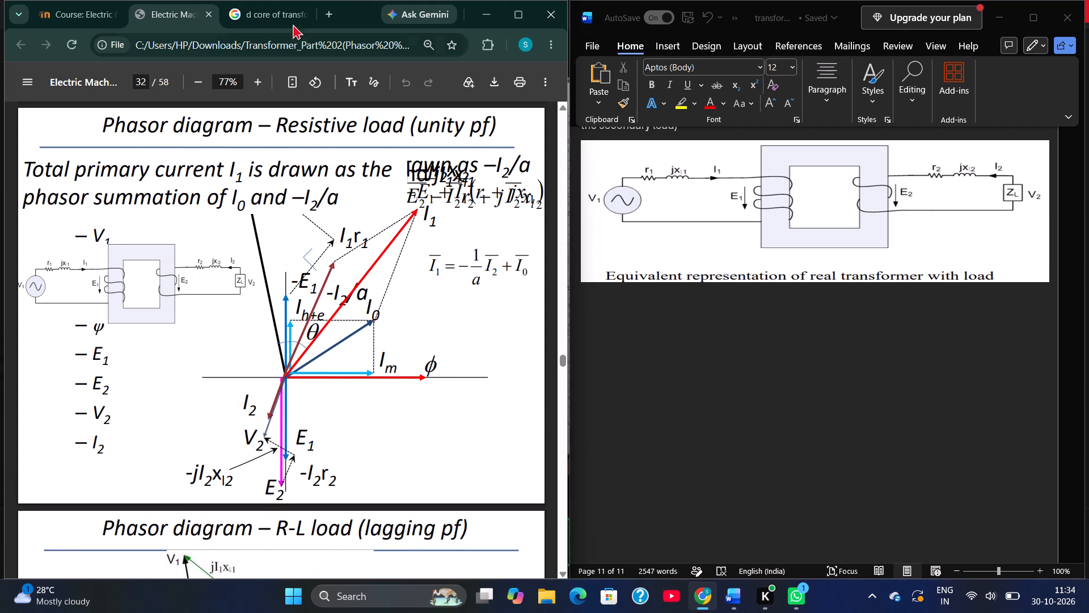
Search Google Images in a new tab for "phasor diagram of real transformer with load at unity power factor".
{"action": "left_click", "coordinate": [324, 12]}
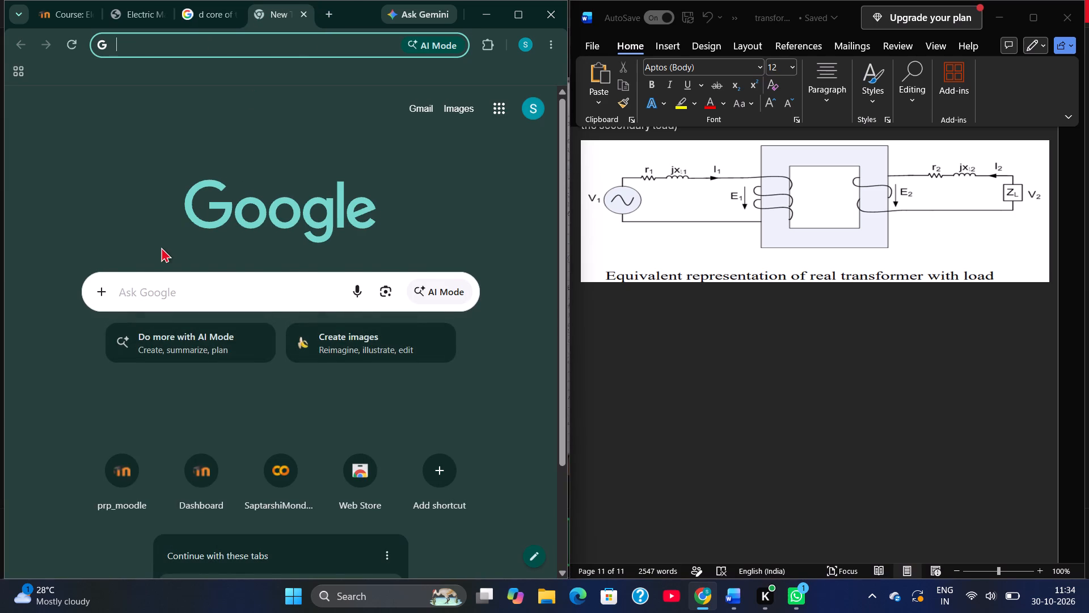
{"action": "type", "text": "phasor diagram of"}
{"action": "key", "text": "space"}
{"action": "key", "text": "i"}
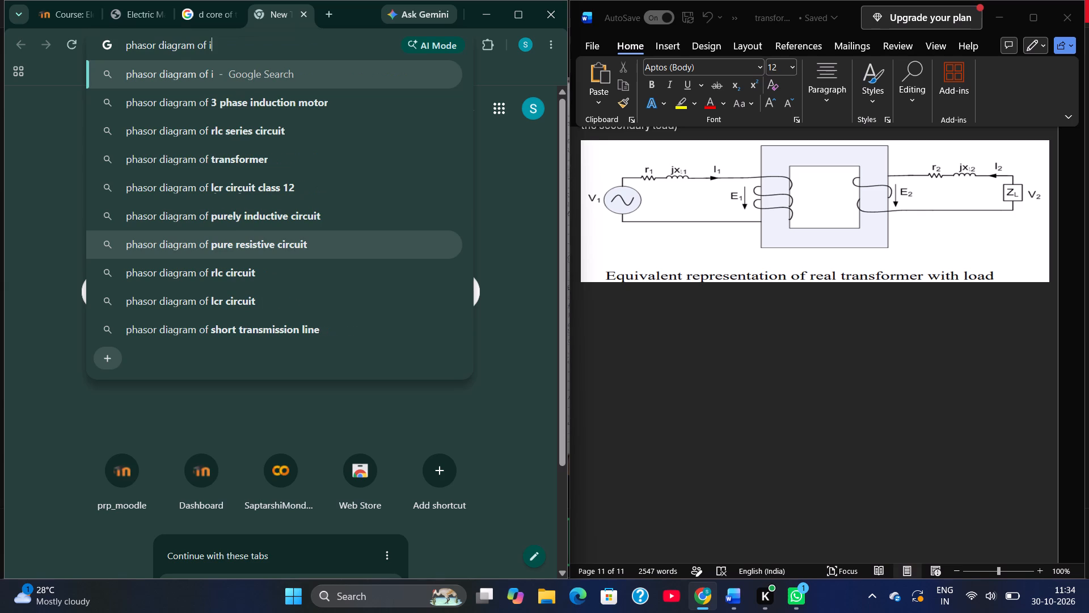
{"action": "key", "text": "BackSpace"}
{"action": "type", "text": "real transformer with load"}
{"action": "key", "text": "space"}
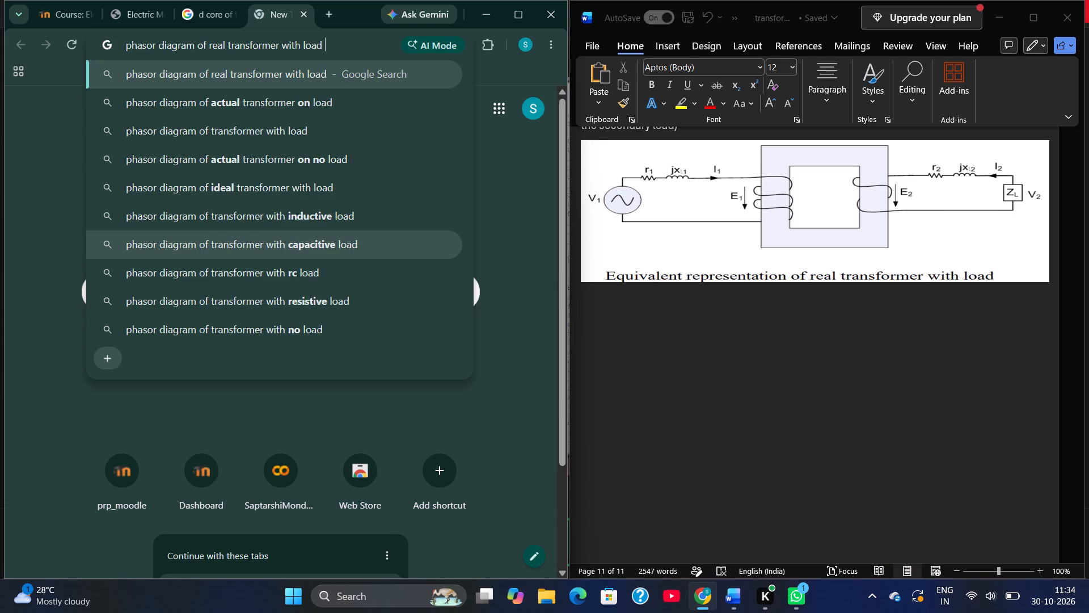
{"action": "type", "text": "at unity"}
{"action": "key", "text": "space"}
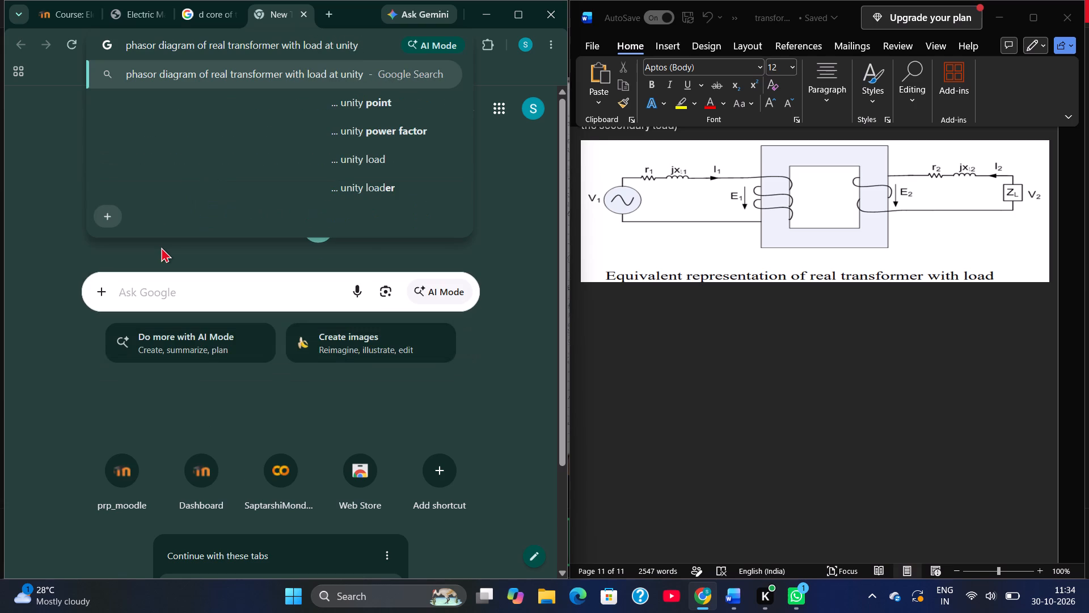
{"action": "key", "text": "Down"}
{"action": "key", "text": "Down"}
{"action": "key", "text": "Return"}
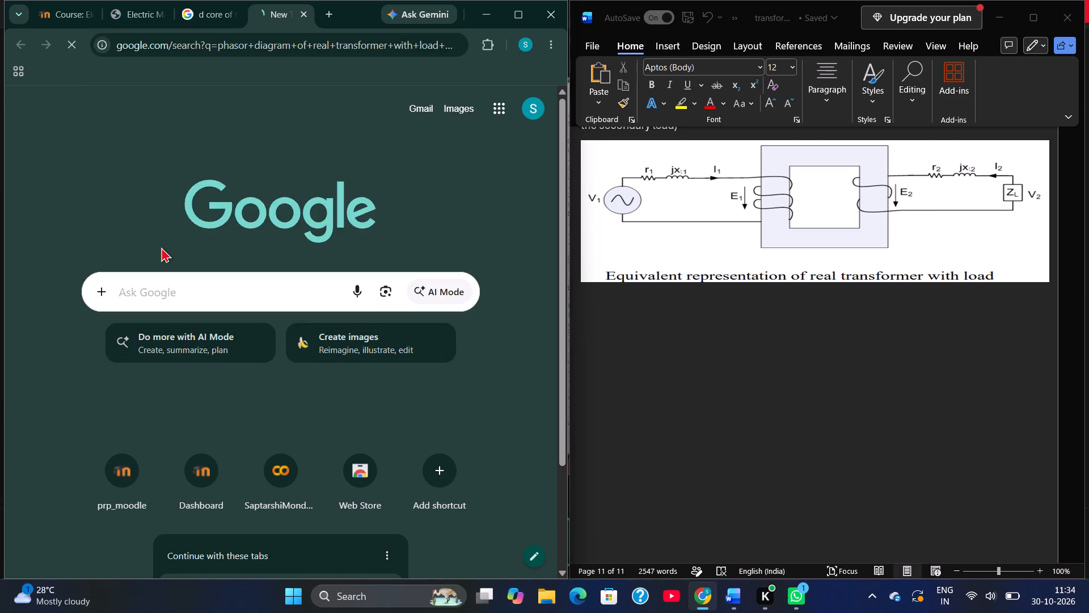
{"action": "left_click", "coordinate": [159, 139]}
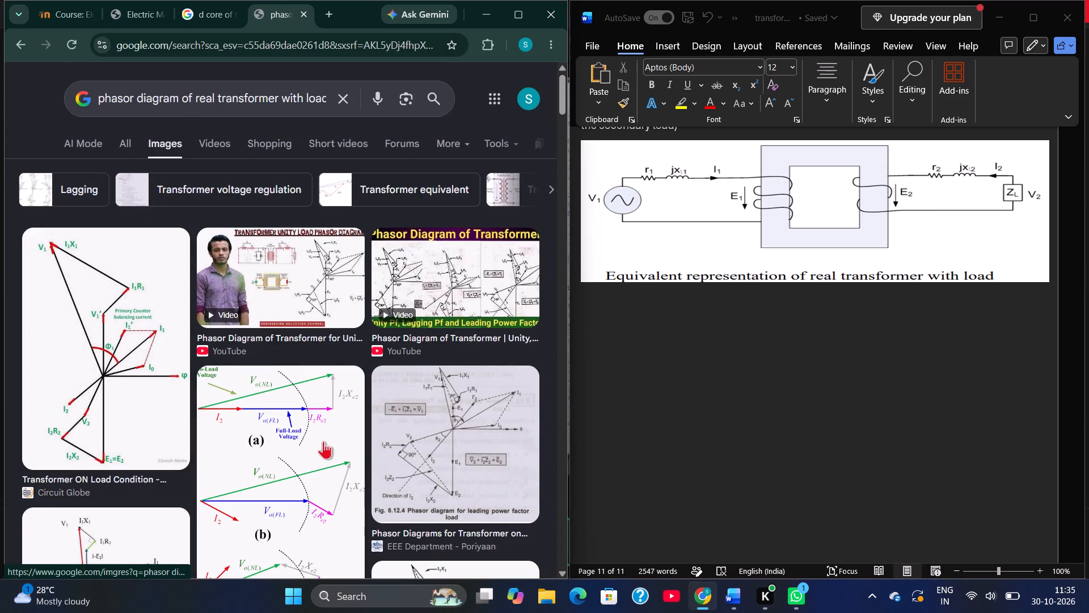
Open the Electrify Students image of the transformer phasor diagram on resistive load (unity PF) in the results.
{"action": "scroll", "coordinate": [154, 430], "scroll_direction": "down", "scroll_amount": 2}
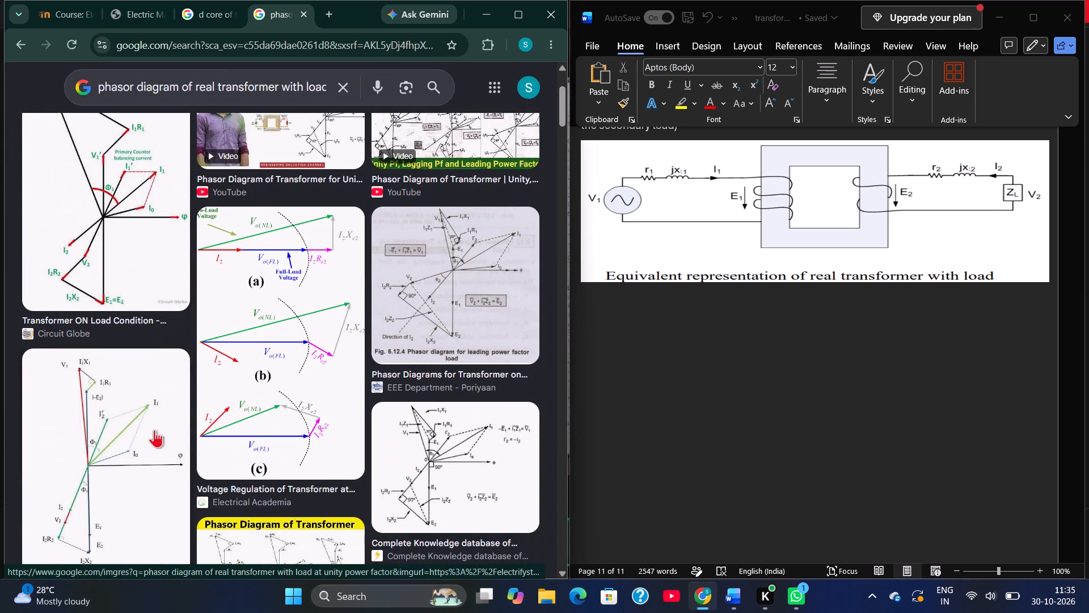
{"action": "left_click", "coordinate": [154, 430]}
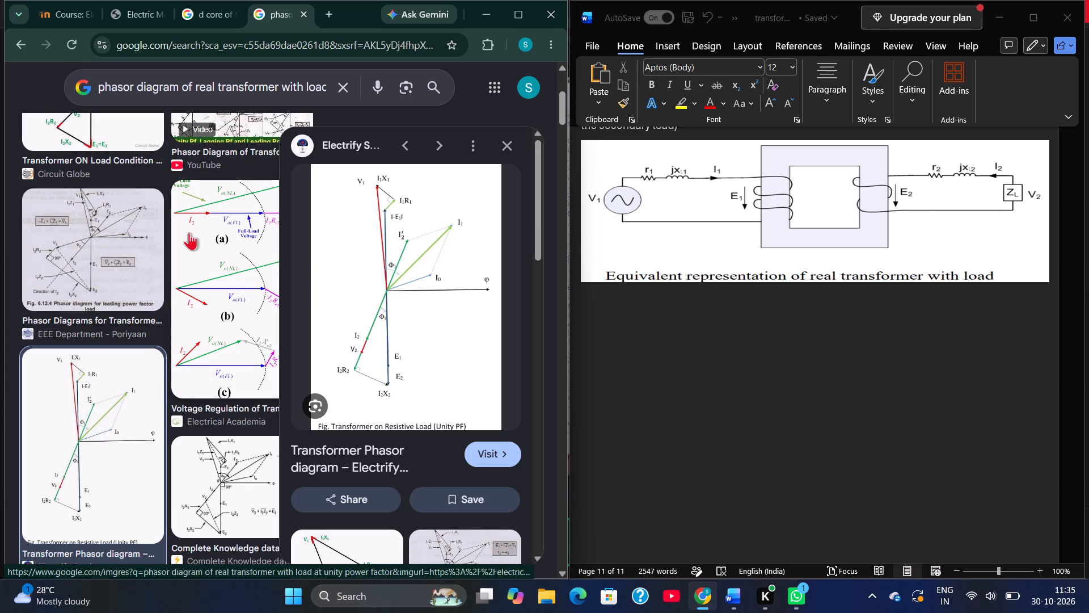
Go back to the lecture PDF and examine the resistive-load and R-L load phasor diagrams on pages 32 and 33.
{"action": "left_click", "coordinate": [141, 12]}
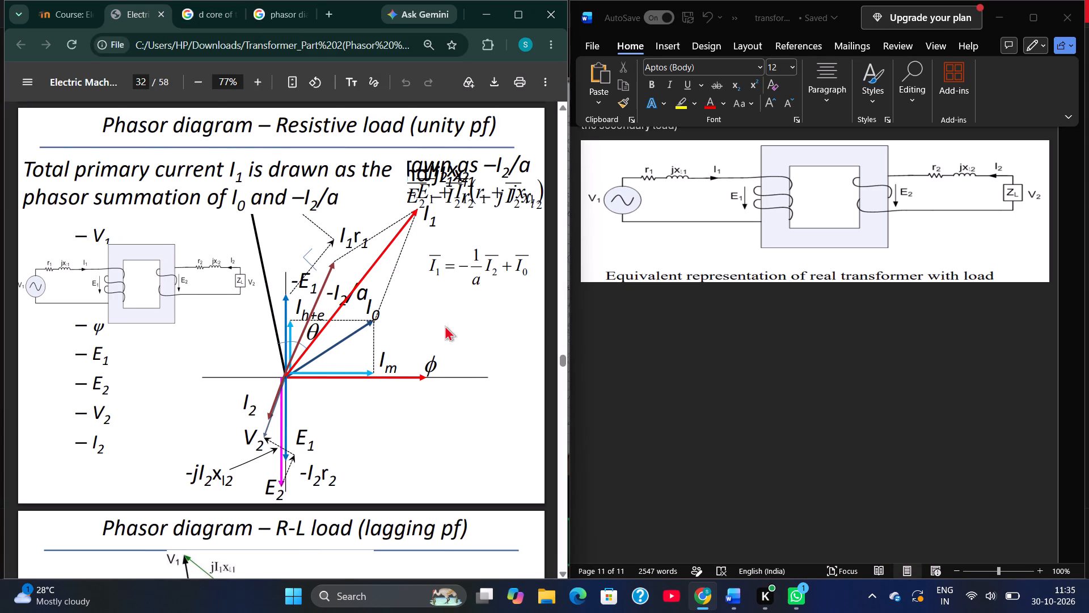
{"action": "scroll", "coordinate": [445, 325], "scroll_direction": "down", "scroll_amount": 3}
{"action": "scroll", "coordinate": [445, 325], "scroll_direction": "up", "scroll_amount": 1}
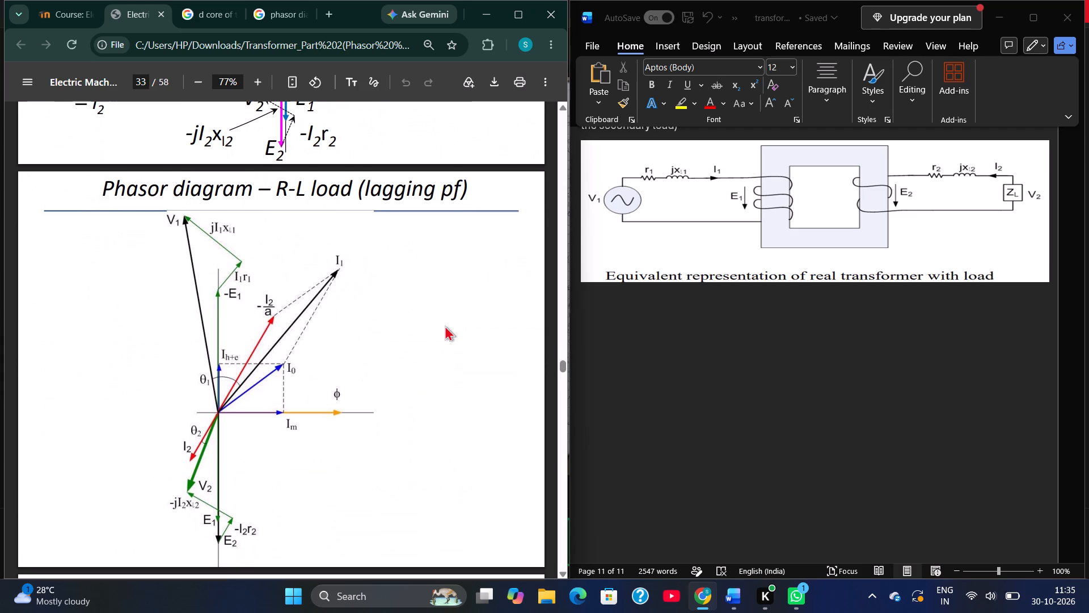
{"action": "scroll", "coordinate": [445, 325], "scroll_direction": "up", "scroll_amount": 1}
{"action": "scroll", "coordinate": [445, 325], "scroll_direction": "right", "scroll_amount": 1}
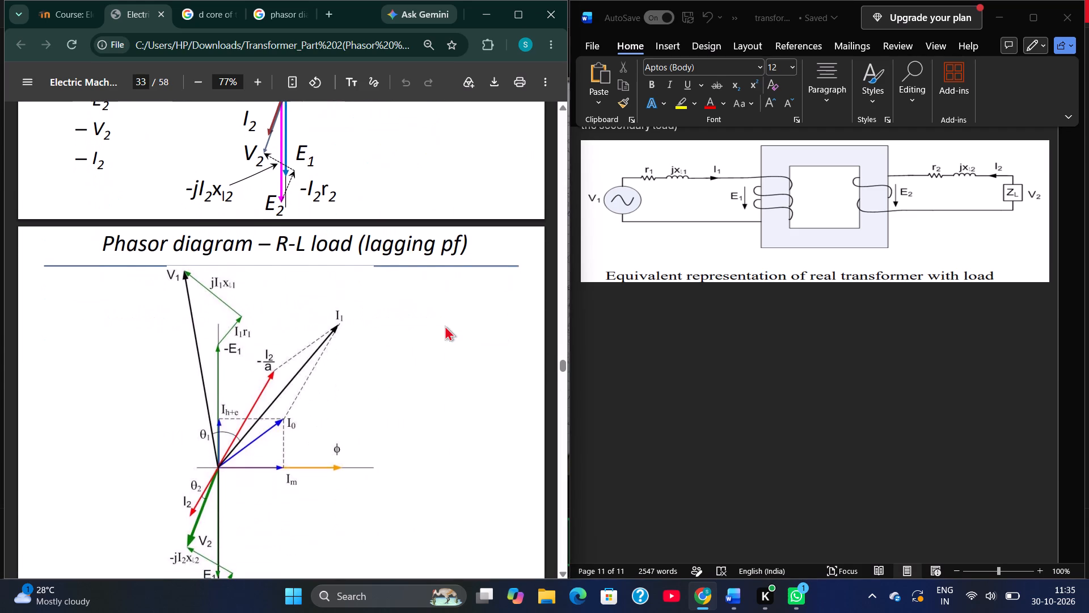
{"action": "scroll", "coordinate": [445, 325], "scroll_direction": "right", "scroll_amount": 1}
{"action": "scroll", "coordinate": [445, 325], "scroll_direction": "up", "scroll_amount": 2}
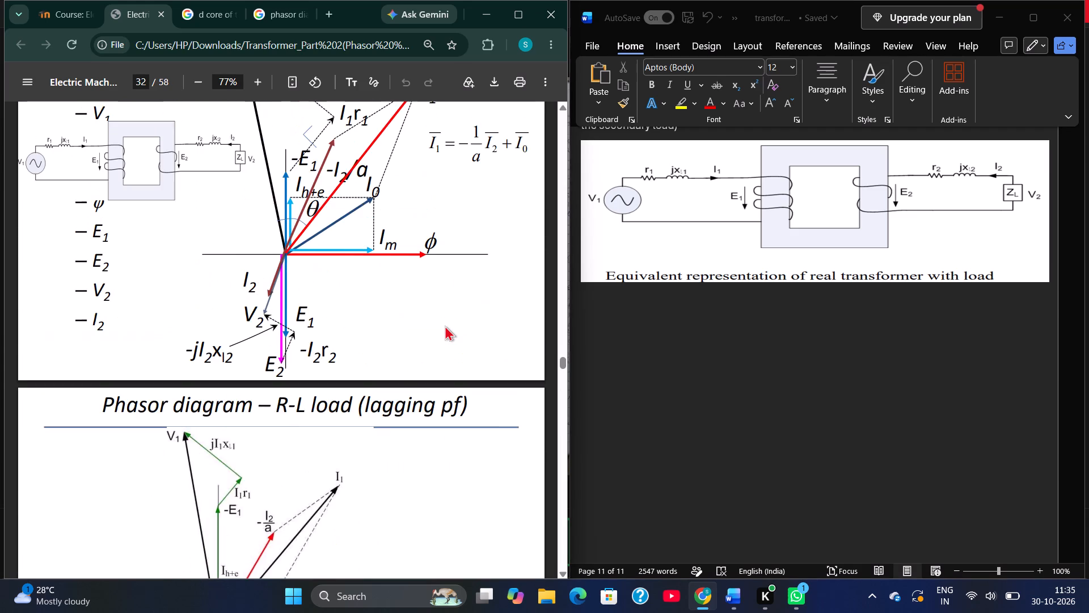
{"action": "scroll", "coordinate": [445, 325], "scroll_direction": "up", "scroll_amount": 2}
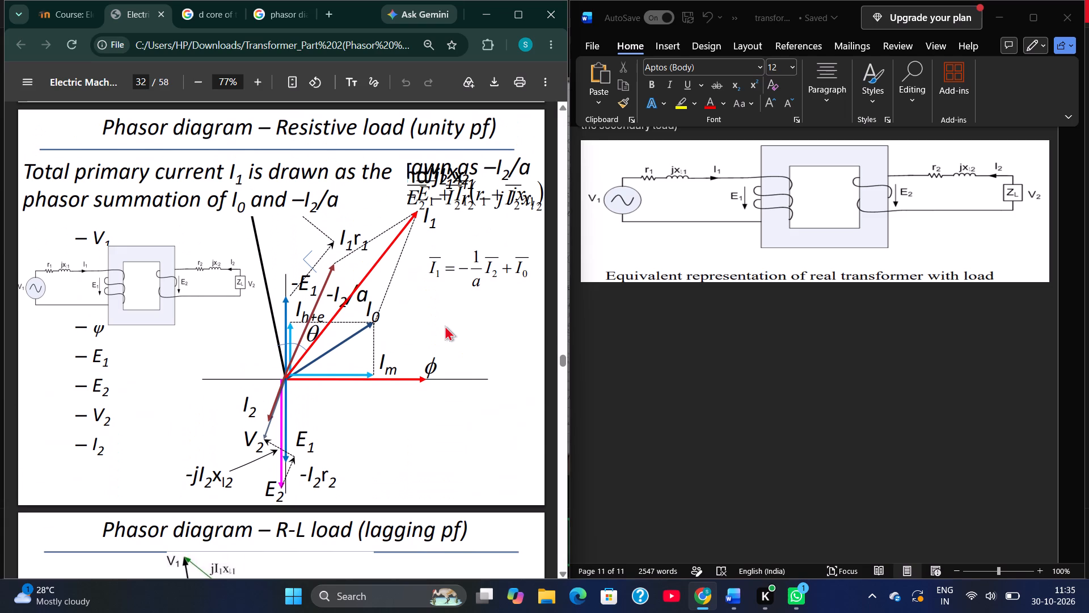
{"action": "scroll", "coordinate": [445, 325], "scroll_direction": "right", "scroll_amount": 1}
{"action": "scroll", "coordinate": [445, 325], "scroll_direction": "down", "scroll_amount": 2}
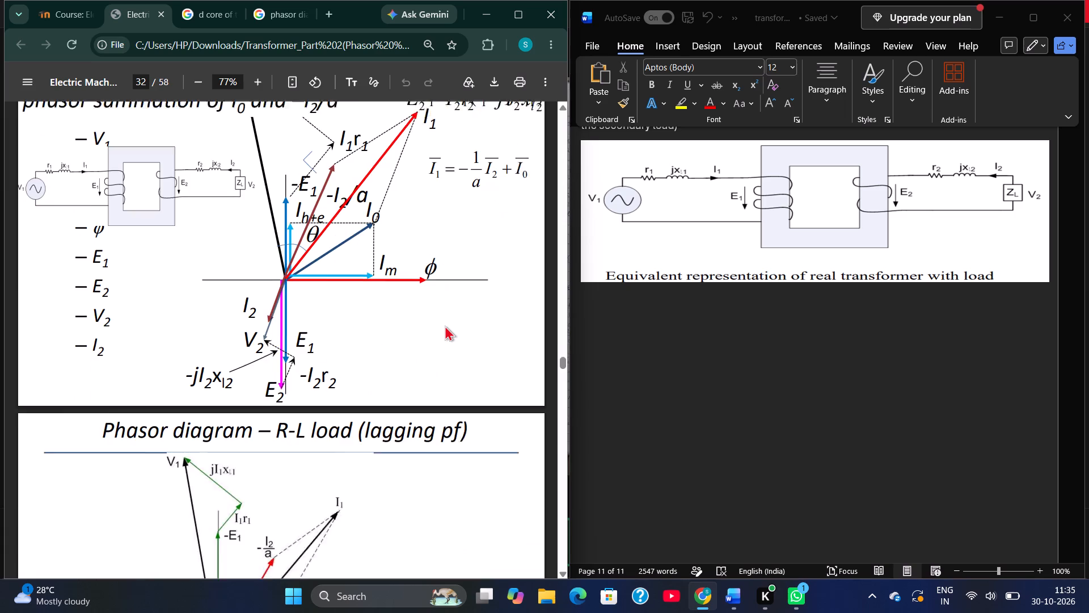
{"action": "scroll", "coordinate": [445, 325], "scroll_direction": "down", "scroll_amount": 1}
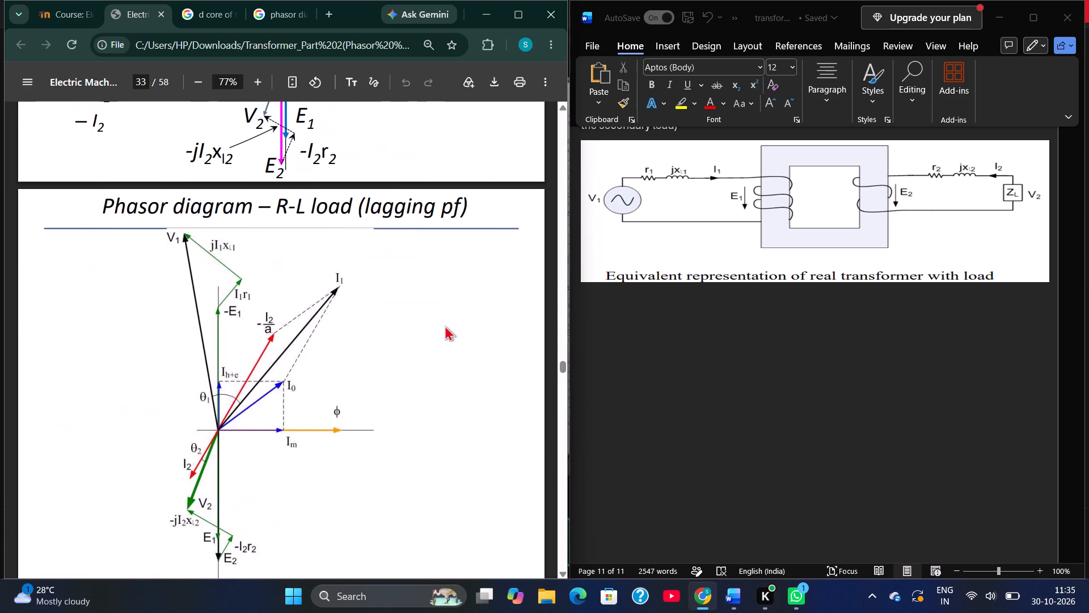
{"action": "left_click_drag", "start_coordinate": [445, 325], "coordinate": [402, 200]}
Return to the image results and open the related EEE Department phasor diagram for unity power factor load.
{"action": "left_click", "coordinate": [275, 15]}
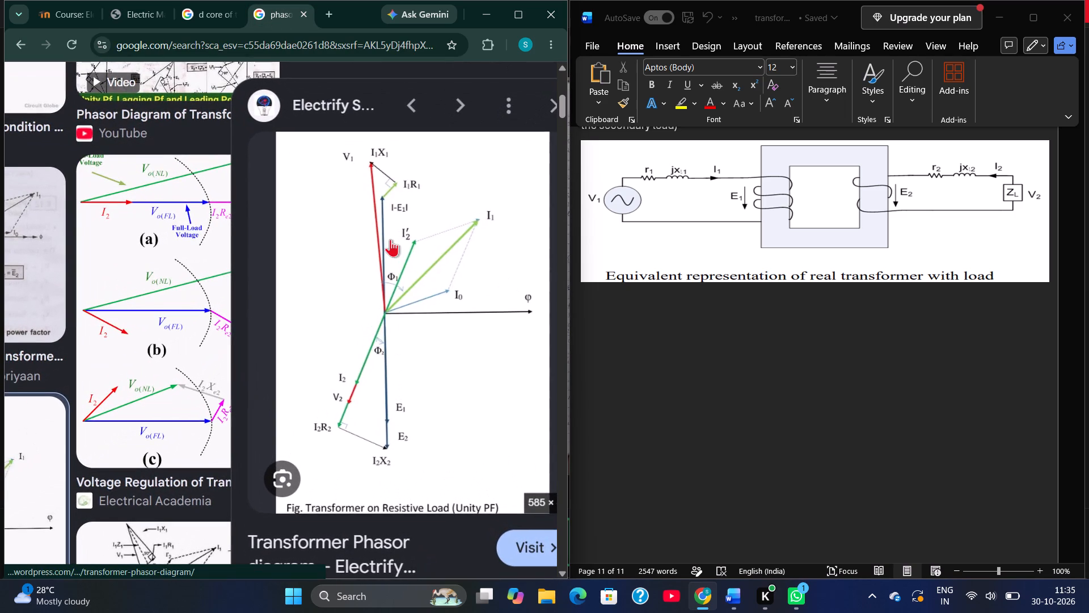
{"action": "scroll", "coordinate": [476, 263], "scroll_direction": "down", "scroll_amount": 2}
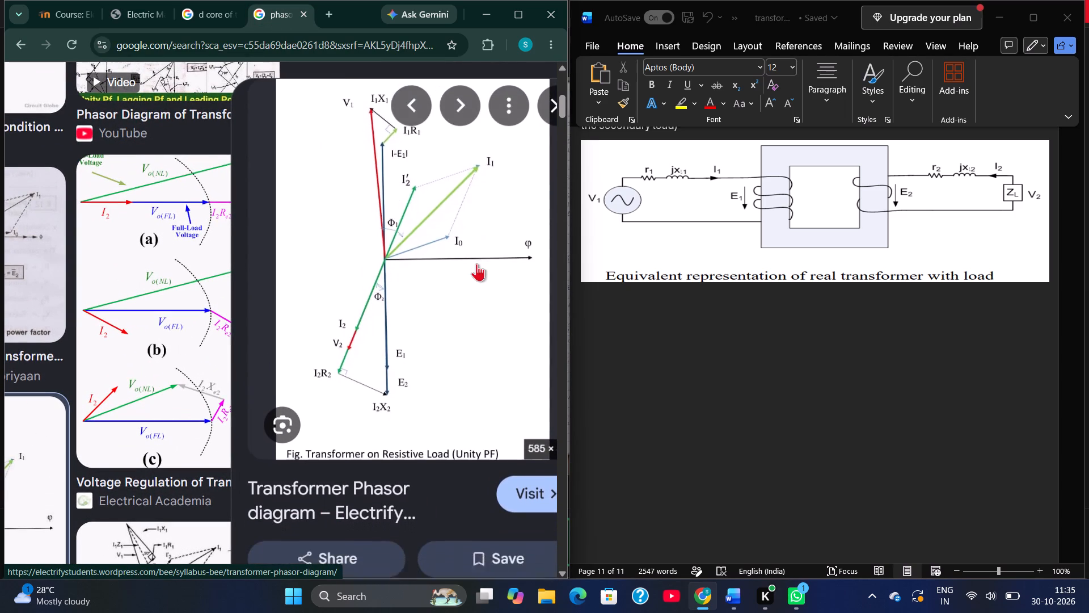
{"action": "scroll", "coordinate": [476, 263], "scroll_direction": "down", "scroll_amount": 4}
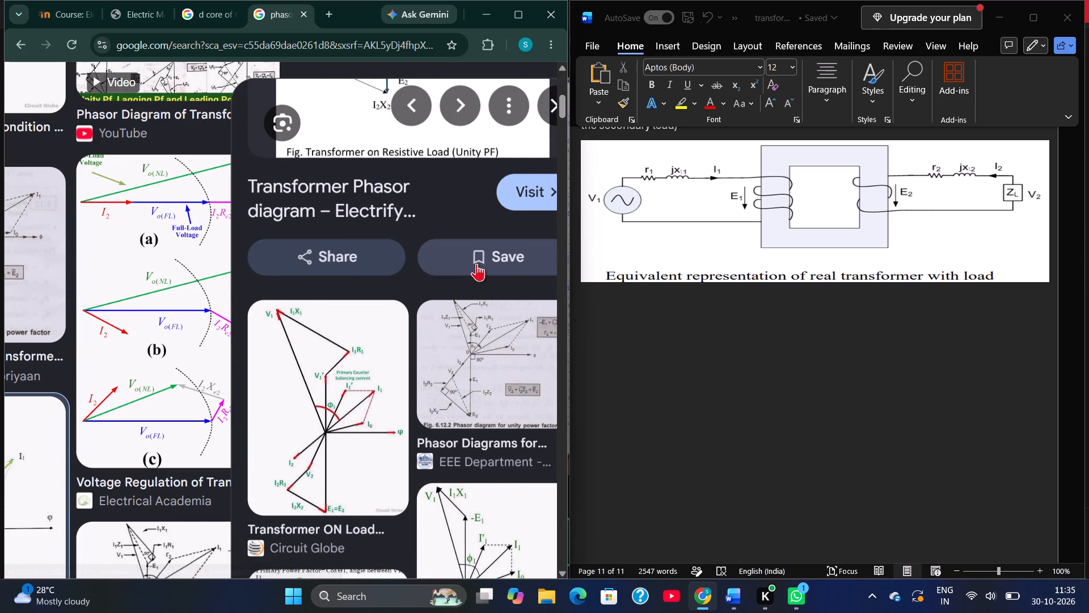
{"action": "scroll", "coordinate": [469, 374], "scroll_direction": "up", "scroll_amount": 1}
{"action": "left_click", "coordinate": [469, 374]}
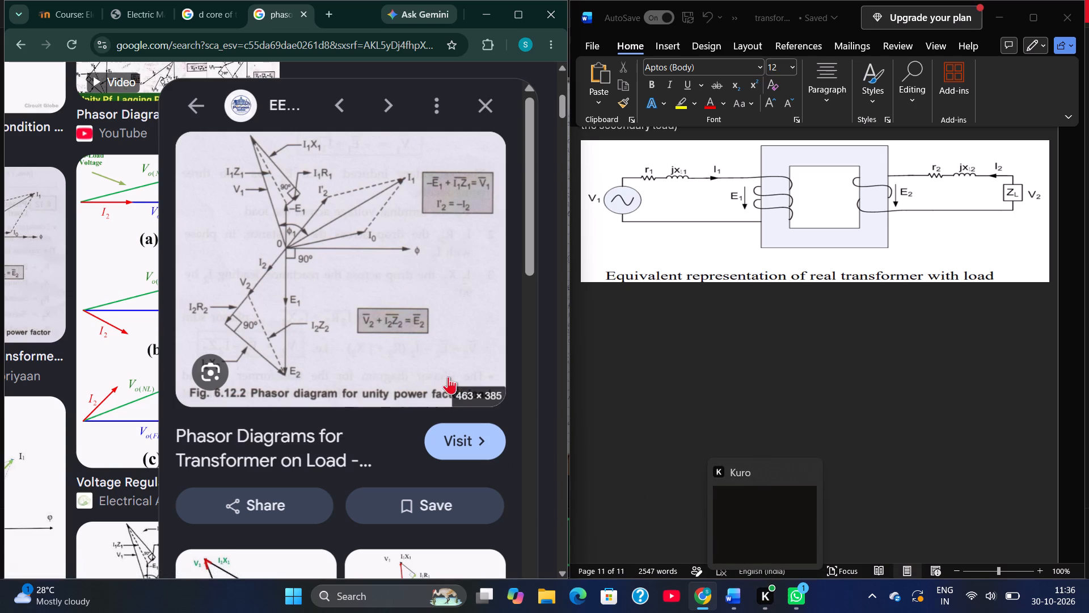
Switch to the Word notes and place the insertion point on the empty line below the equivalent circuit picture.
{"action": "left_click", "coordinate": [596, 309]}
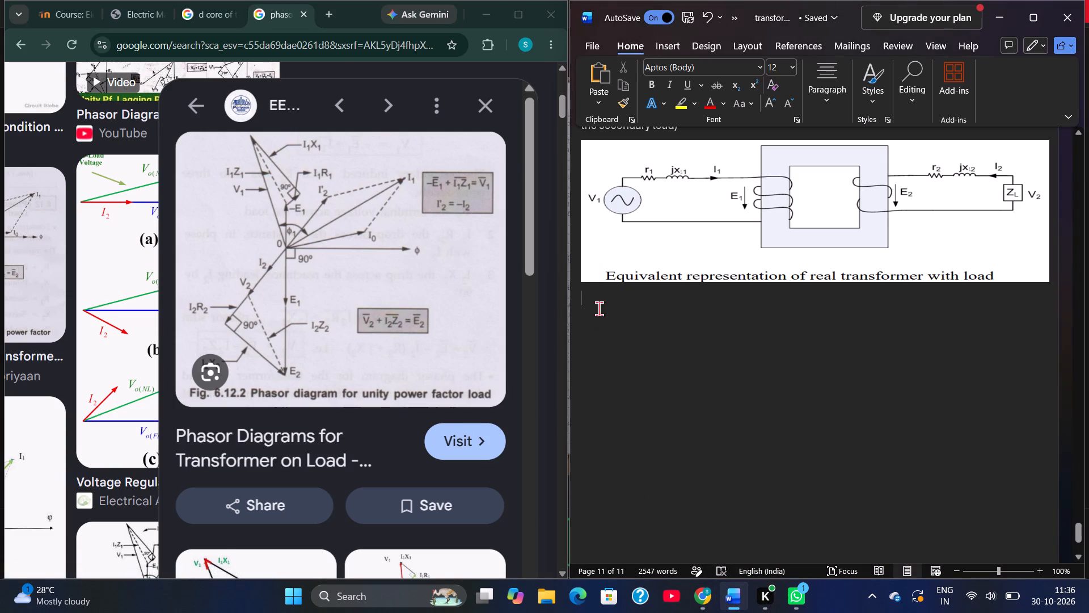
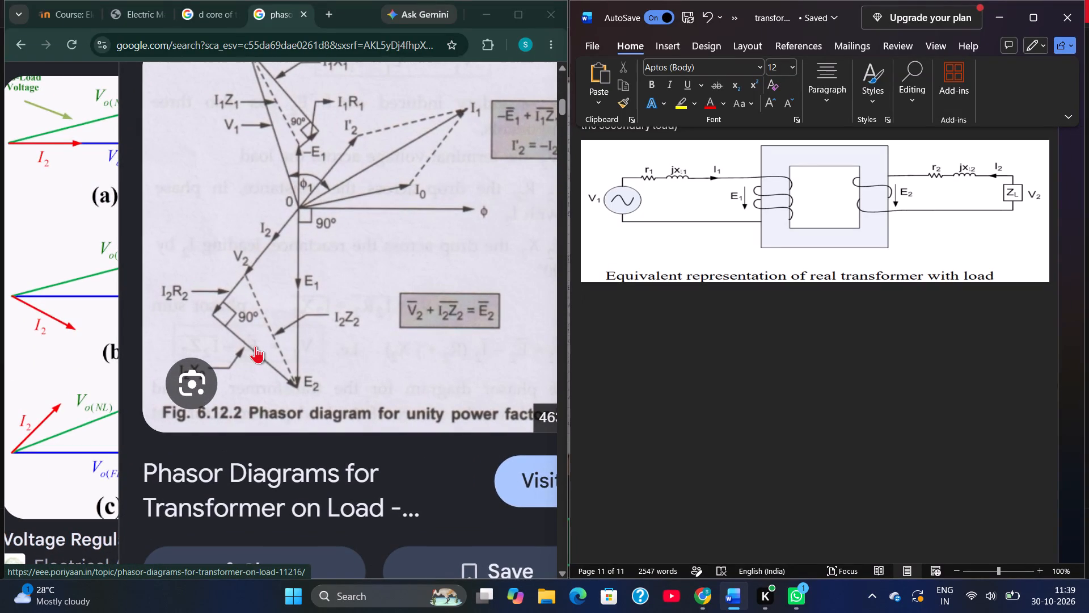
Compare the found unity power factor phasor diagram with the resistive-load phasor diagram on page 32 of the lecture PDF.
{"action": "scroll", "coordinate": [320, 332], "scroll_direction": "left", "scroll_amount": 1}
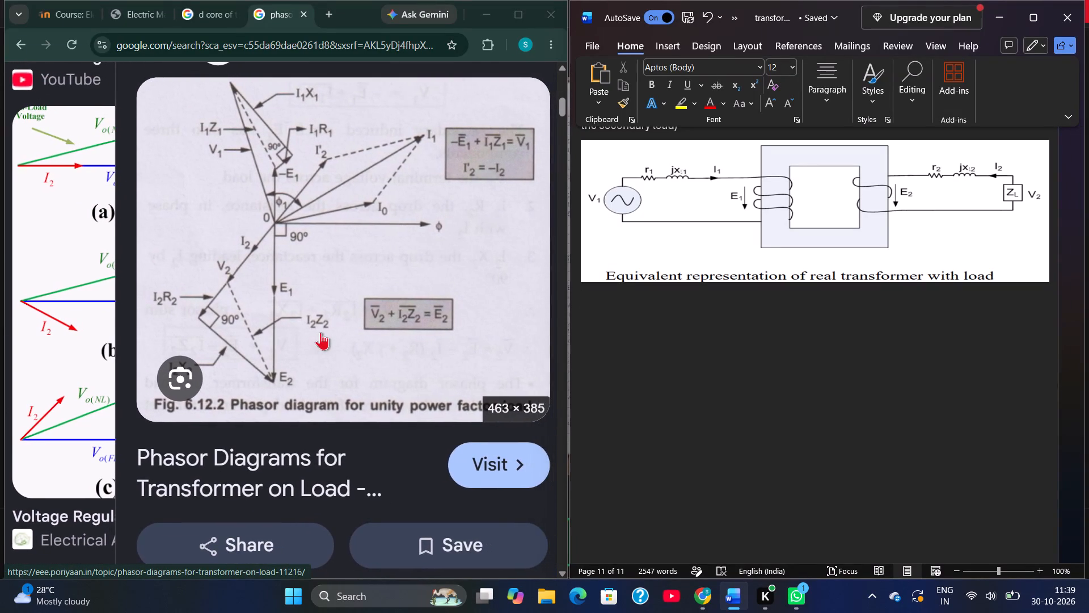
{"action": "scroll", "coordinate": [320, 332], "scroll_direction": "left", "scroll_amount": 1}
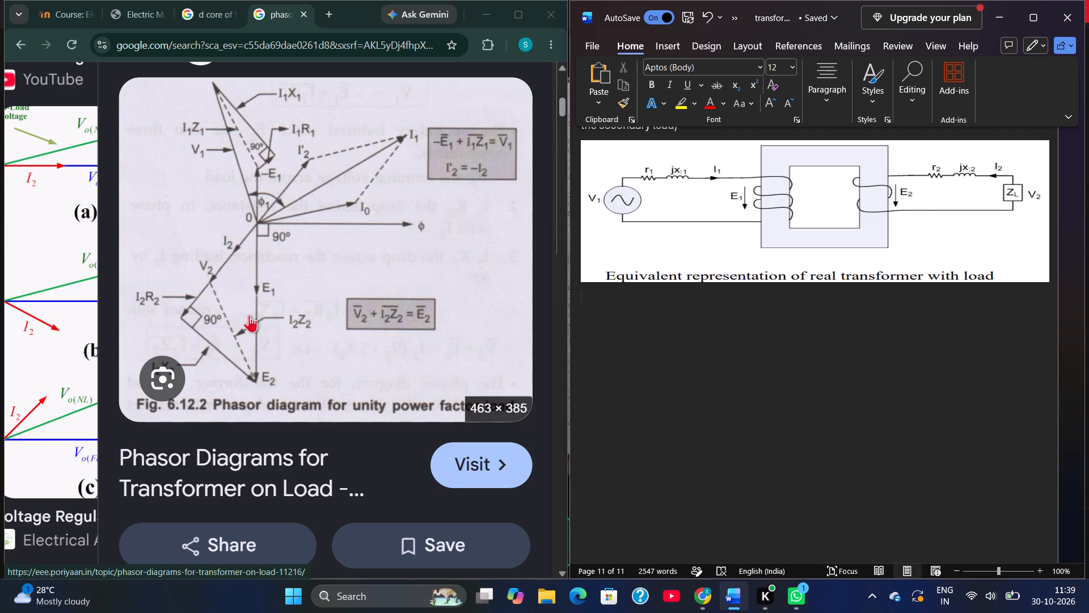
{"action": "left_click", "coordinate": [147, 18]}
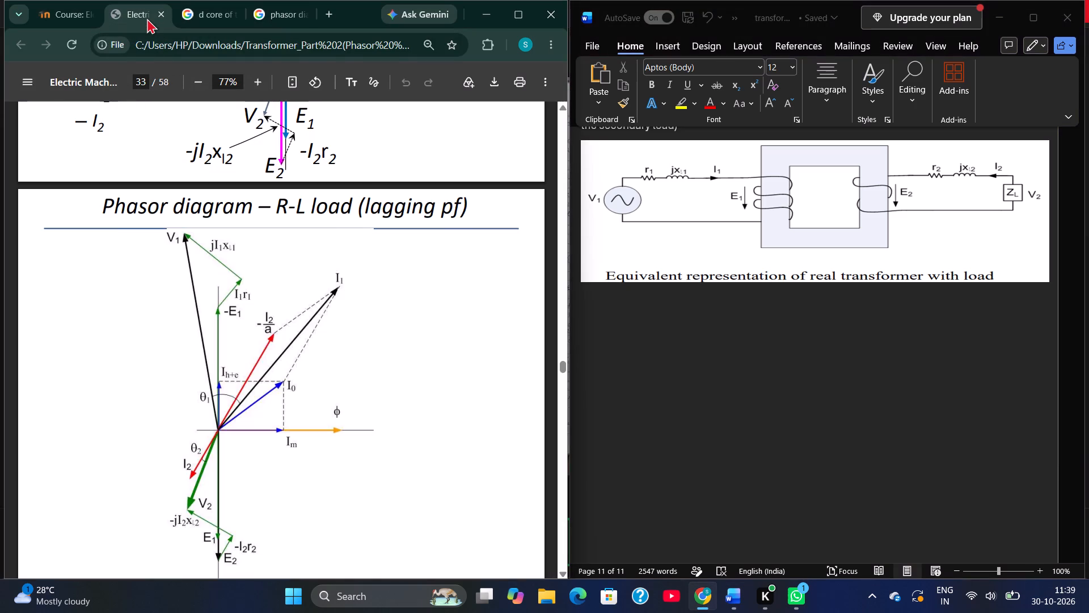
{"action": "scroll", "coordinate": [221, 246], "scroll_direction": "up", "scroll_amount": 4}
{"action": "scroll", "coordinate": [221, 246], "scroll_direction": "right", "scroll_amount": 1}
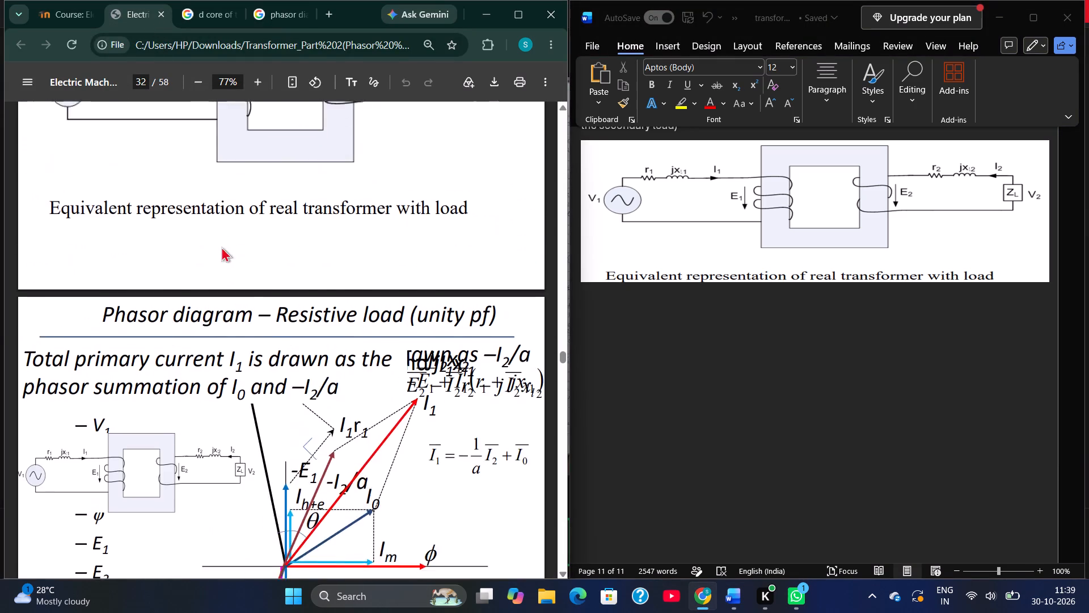
{"action": "scroll", "coordinate": [221, 246], "scroll_direction": "right", "scroll_amount": 1}
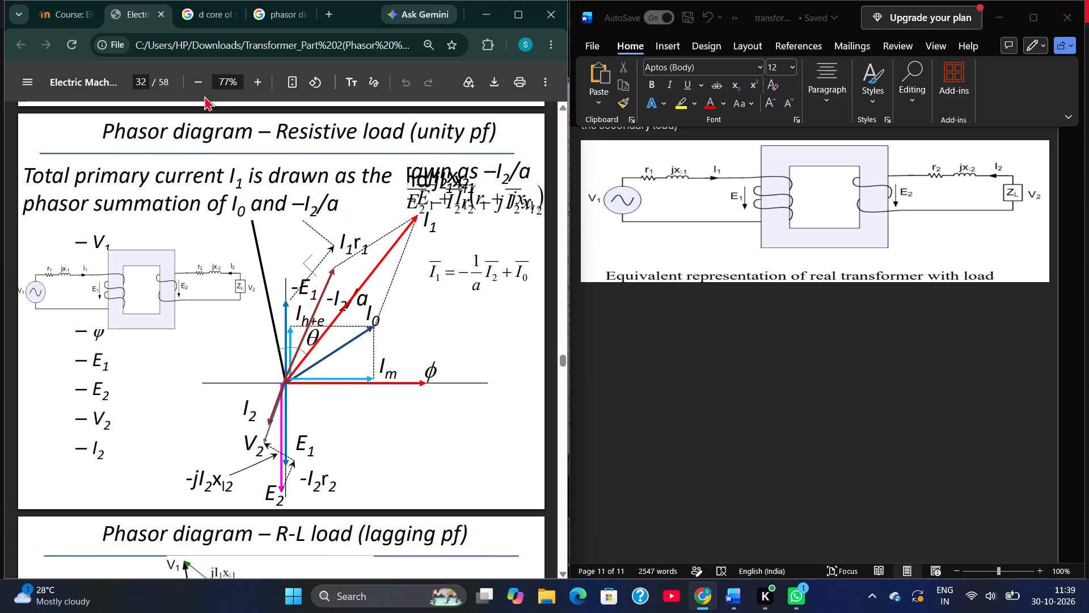
{"action": "left_click", "coordinate": [274, 20]}
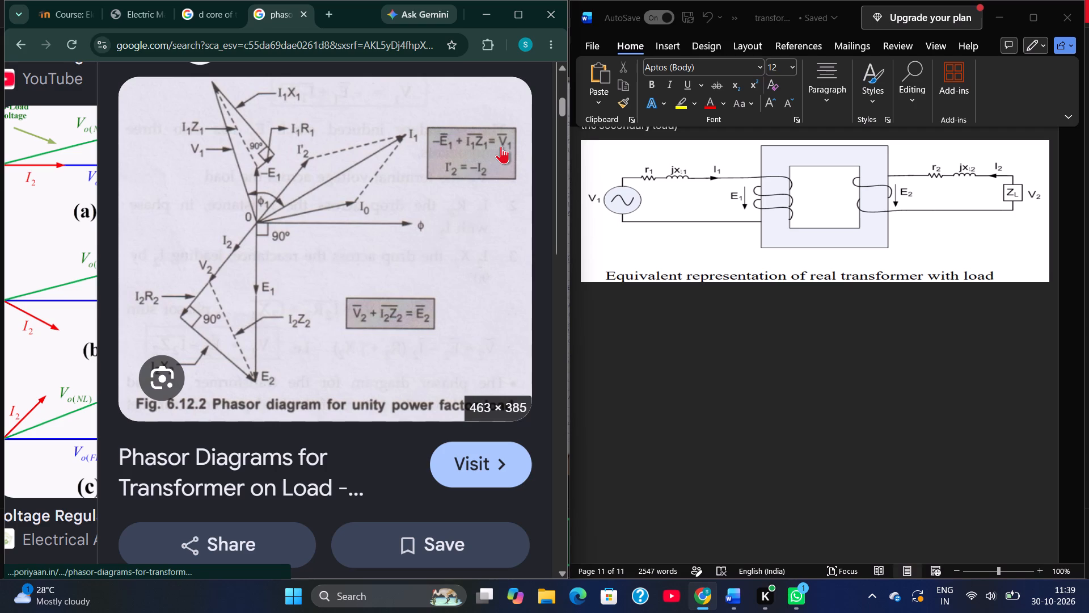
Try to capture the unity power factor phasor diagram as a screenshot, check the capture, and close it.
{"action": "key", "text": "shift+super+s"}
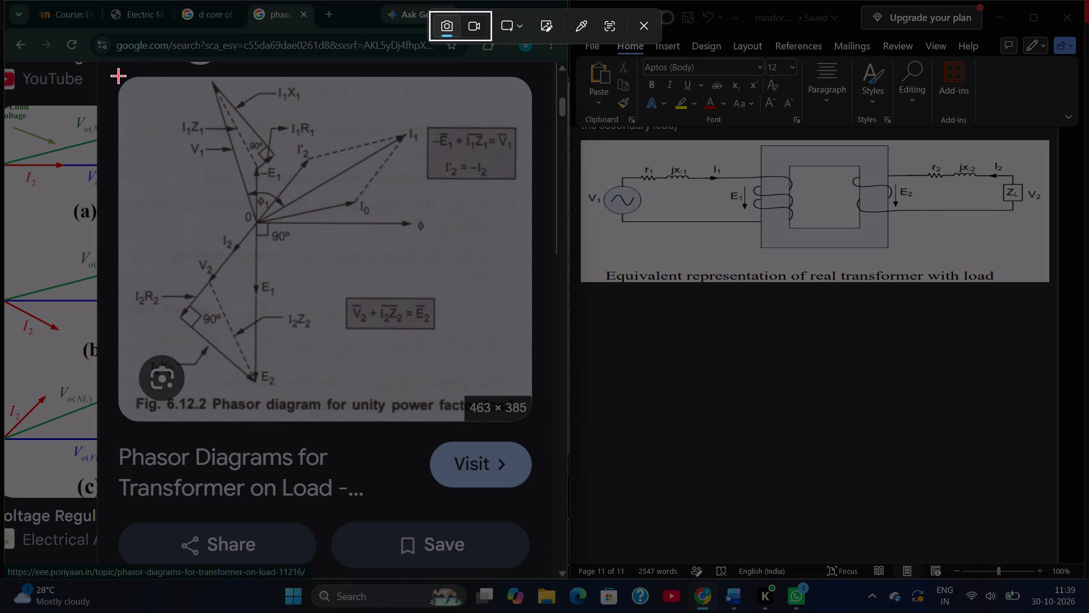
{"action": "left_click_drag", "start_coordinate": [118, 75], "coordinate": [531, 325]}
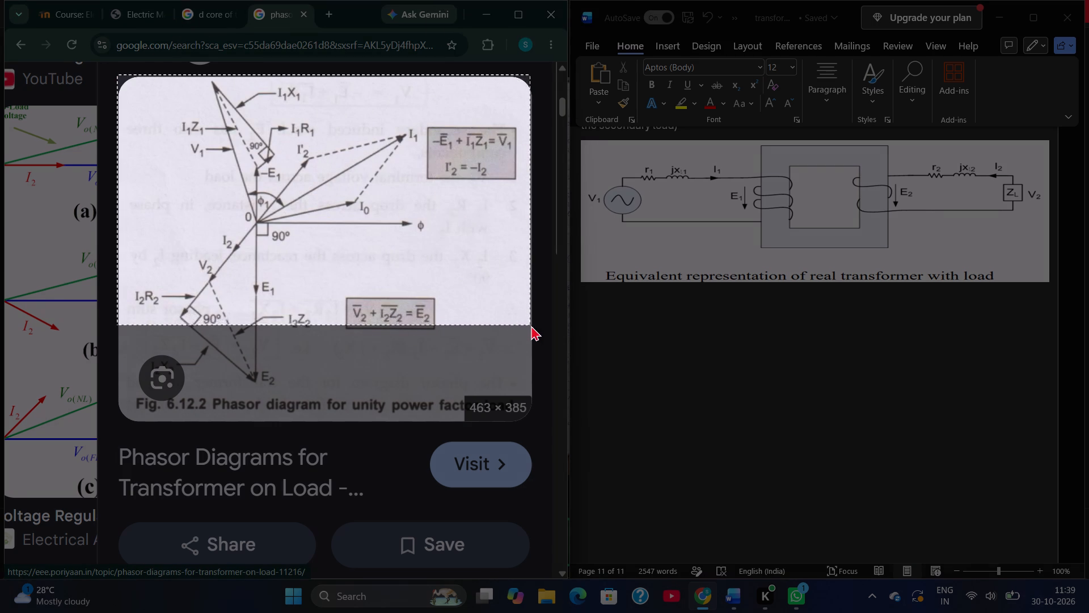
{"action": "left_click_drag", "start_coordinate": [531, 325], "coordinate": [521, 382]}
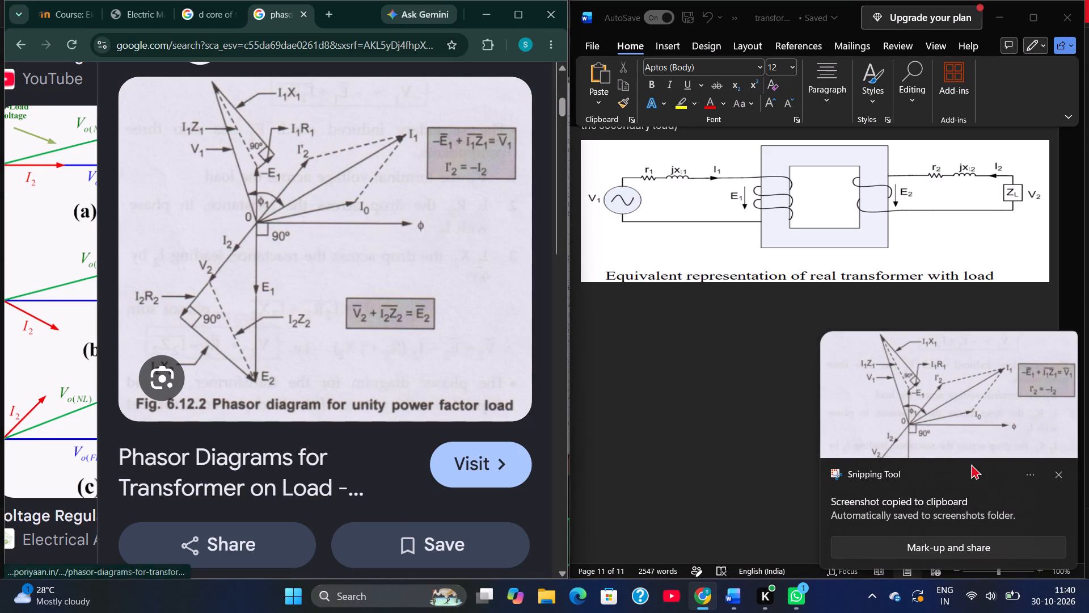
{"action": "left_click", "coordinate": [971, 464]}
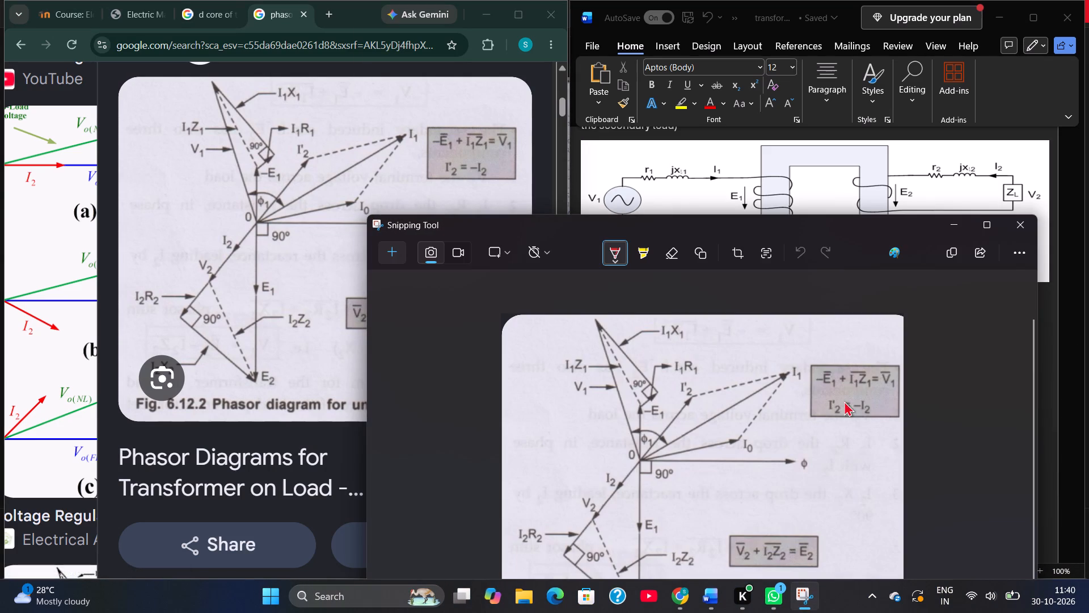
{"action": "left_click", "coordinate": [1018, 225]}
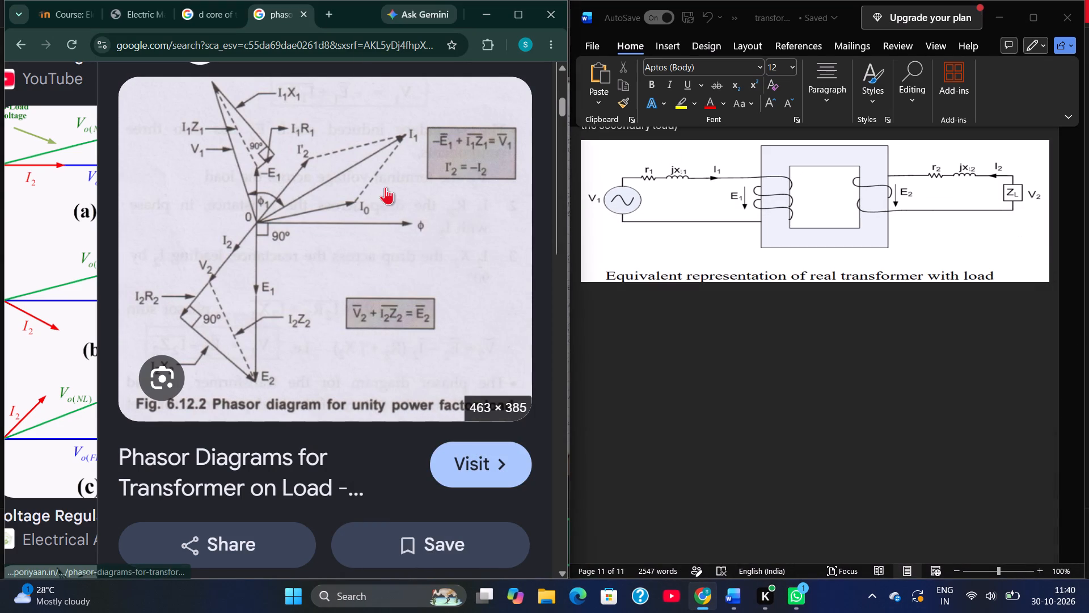
Capture a screenshot of the whole unity power factor phasor diagram, including its Fig. 6.12.2 caption line.
{"action": "key", "text": "shift+super+s"}
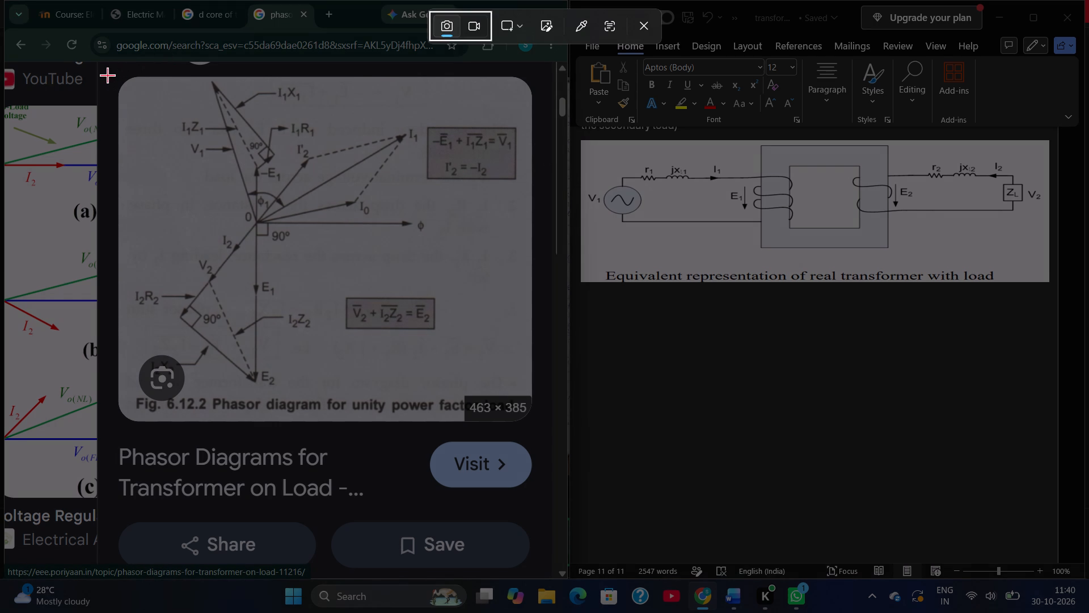
{"action": "left_click_drag", "start_coordinate": [115, 75], "coordinate": [353, 276]}
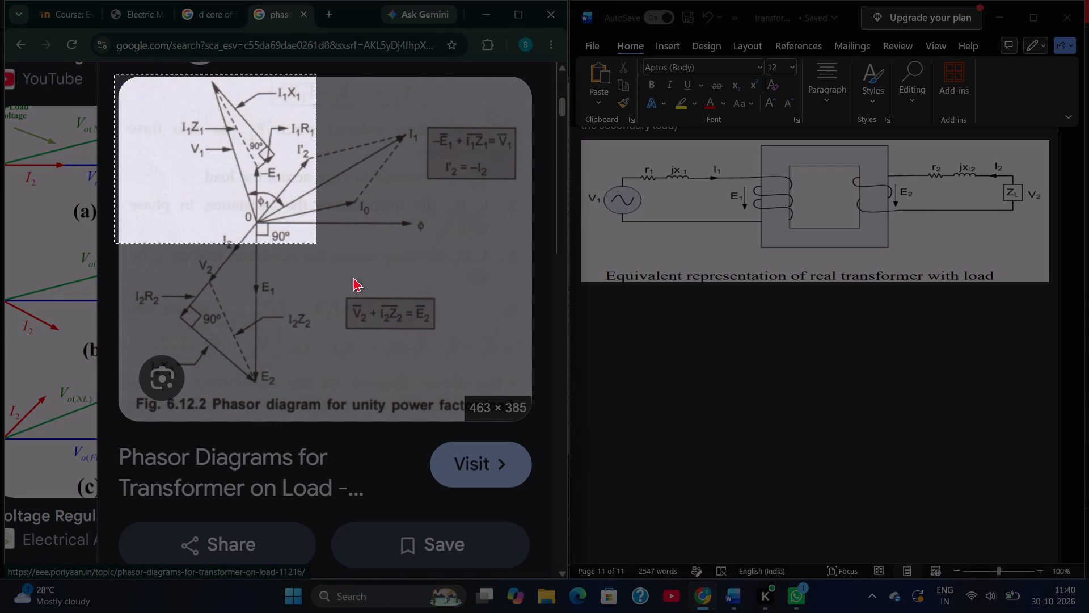
{"action": "left_click_drag", "start_coordinate": [353, 276], "coordinate": [539, 419]}
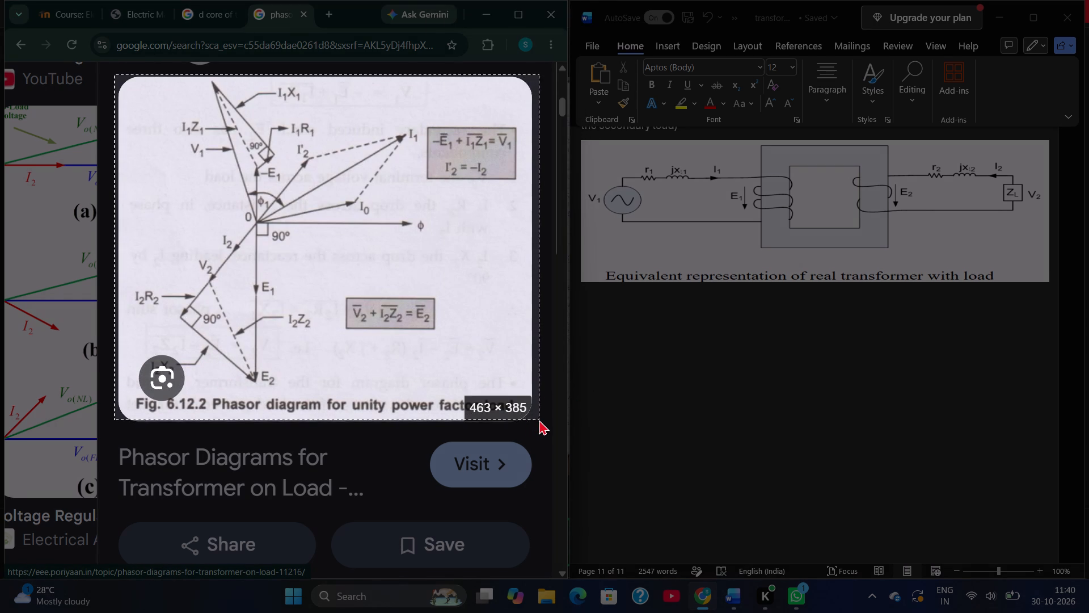
{"action": "left_click_drag", "start_coordinate": [539, 419], "coordinate": [532, 423]}
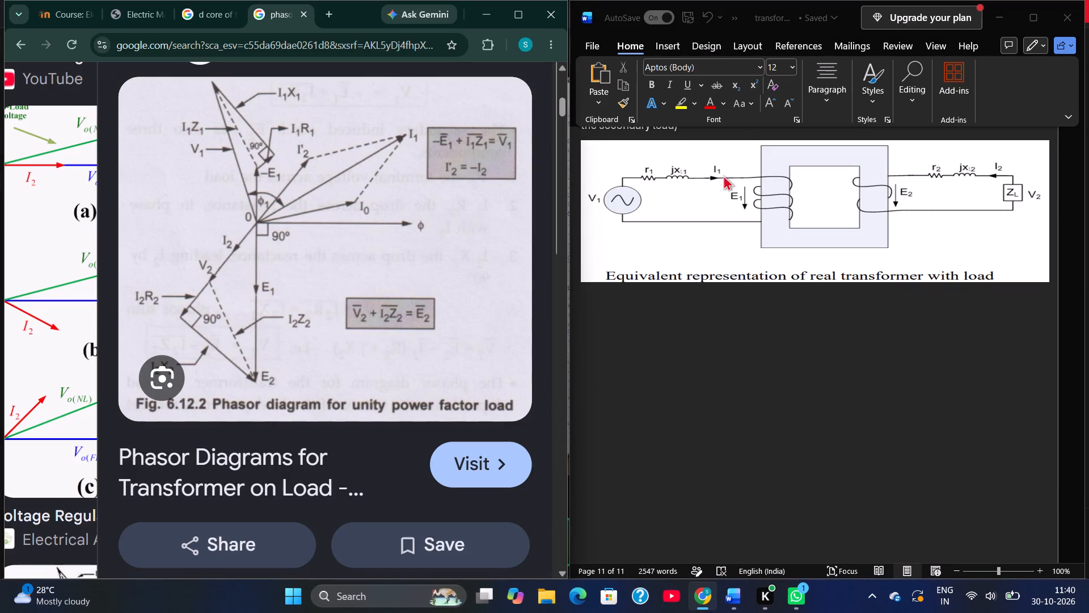
{"action": "left_click", "coordinate": [673, 44]}
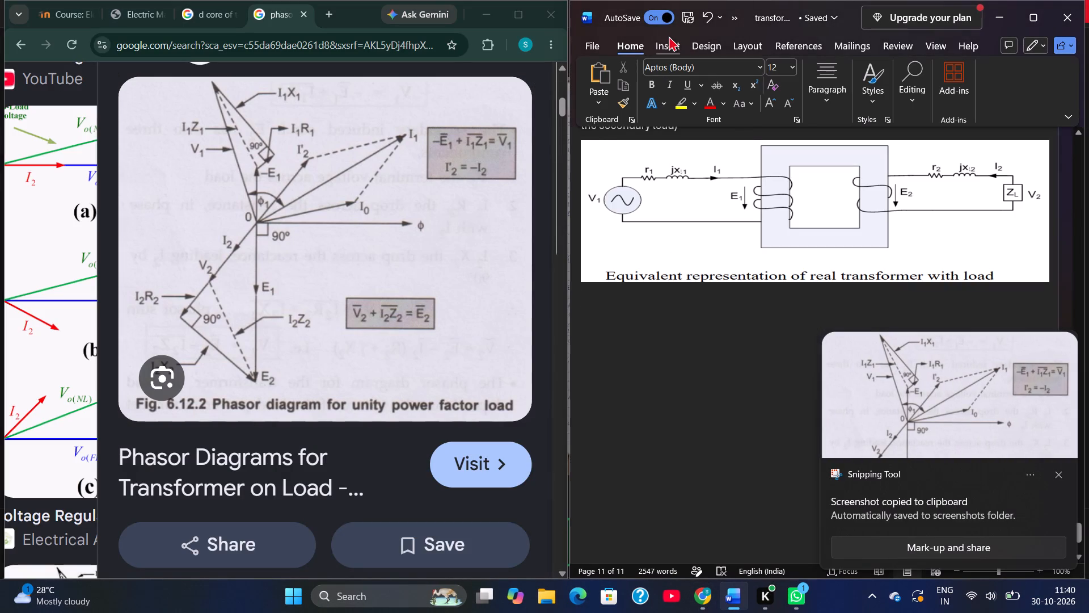
{"action": "left_click", "coordinate": [669, 36]}
{"action": "left_click", "coordinate": [678, 100]}
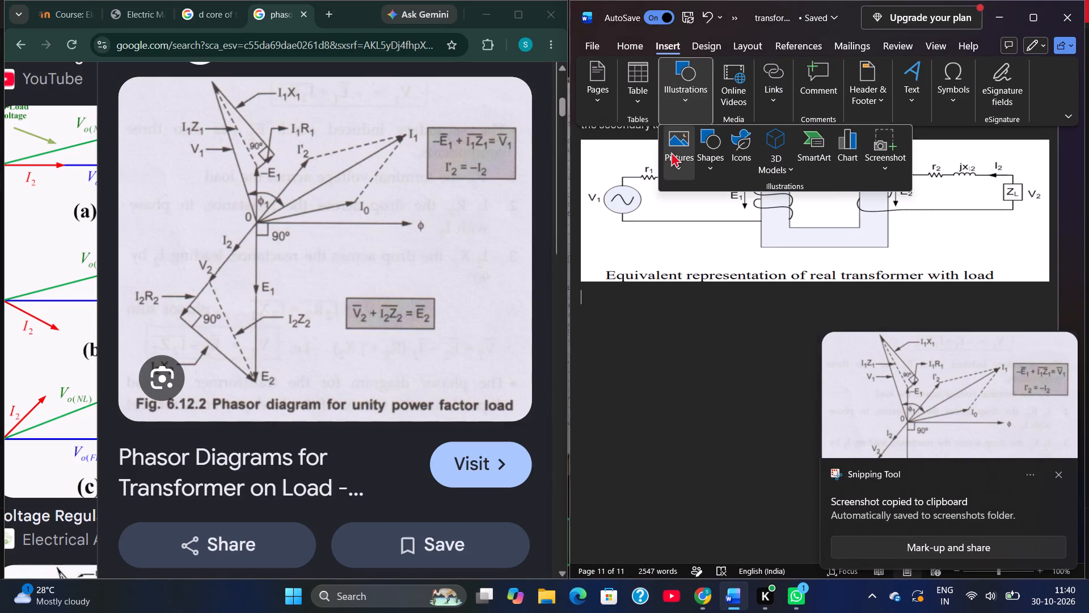
{"action": "left_click", "coordinate": [671, 152]}
{"action": "left_click", "coordinate": [688, 211]}
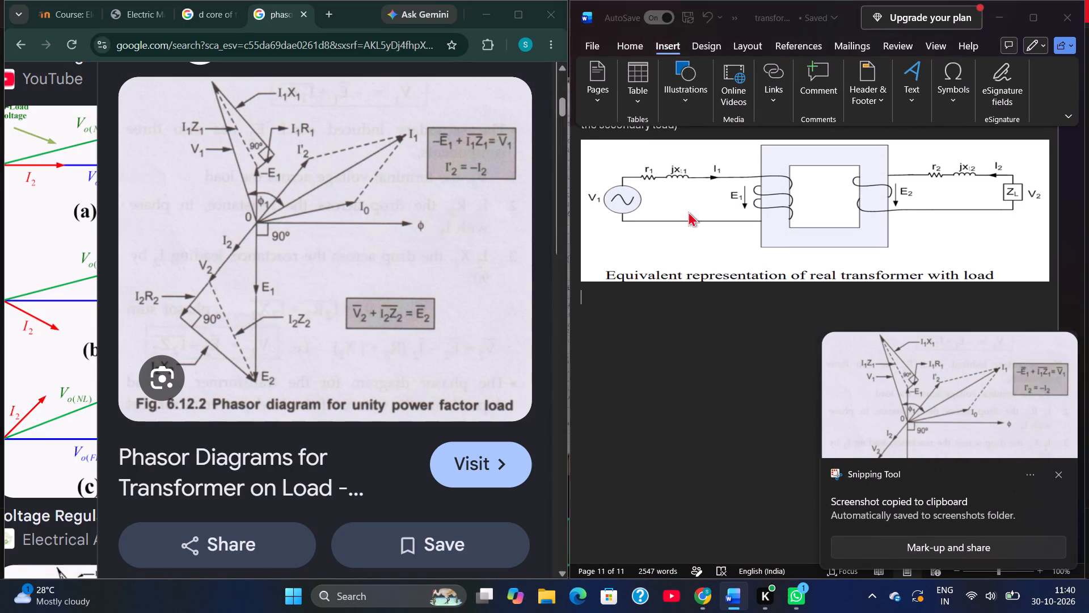
{"action": "left_click", "coordinate": [611, 109]}
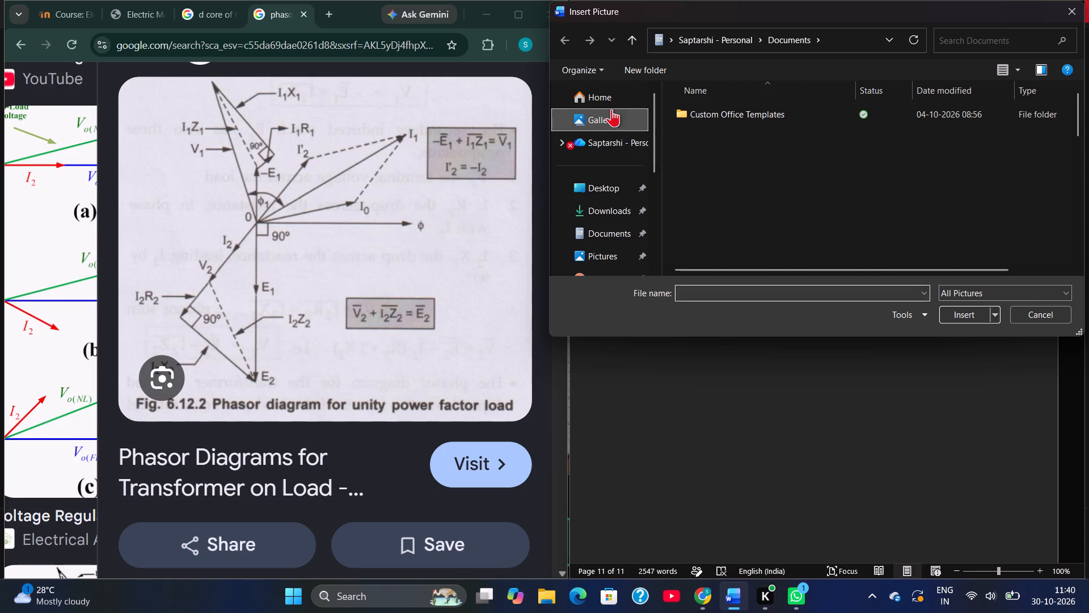
{"action": "left_click", "coordinate": [728, 132]}
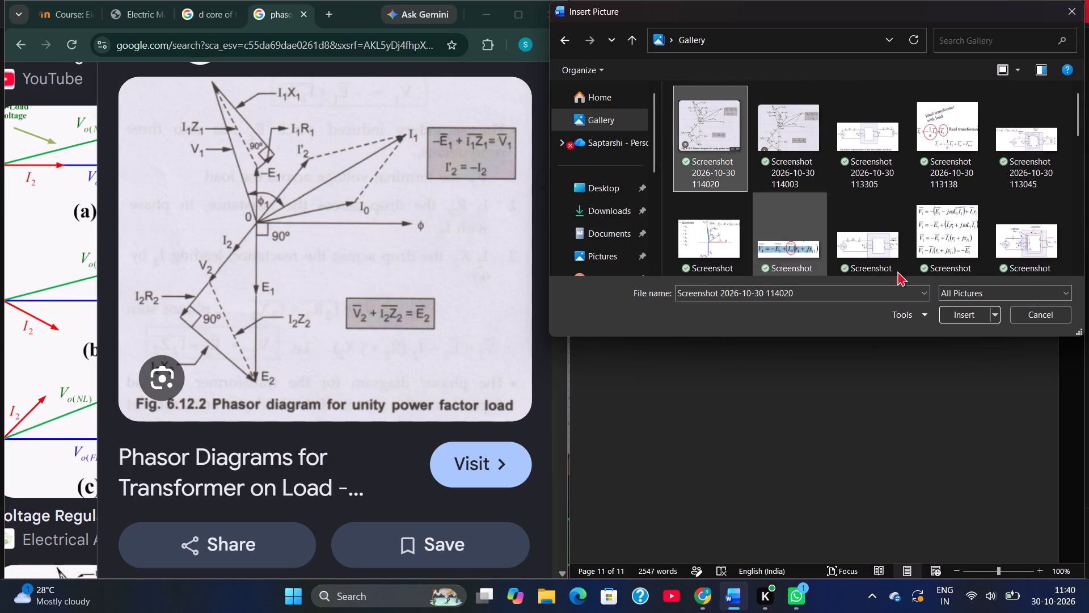
{"action": "left_click", "coordinate": [956, 312]}
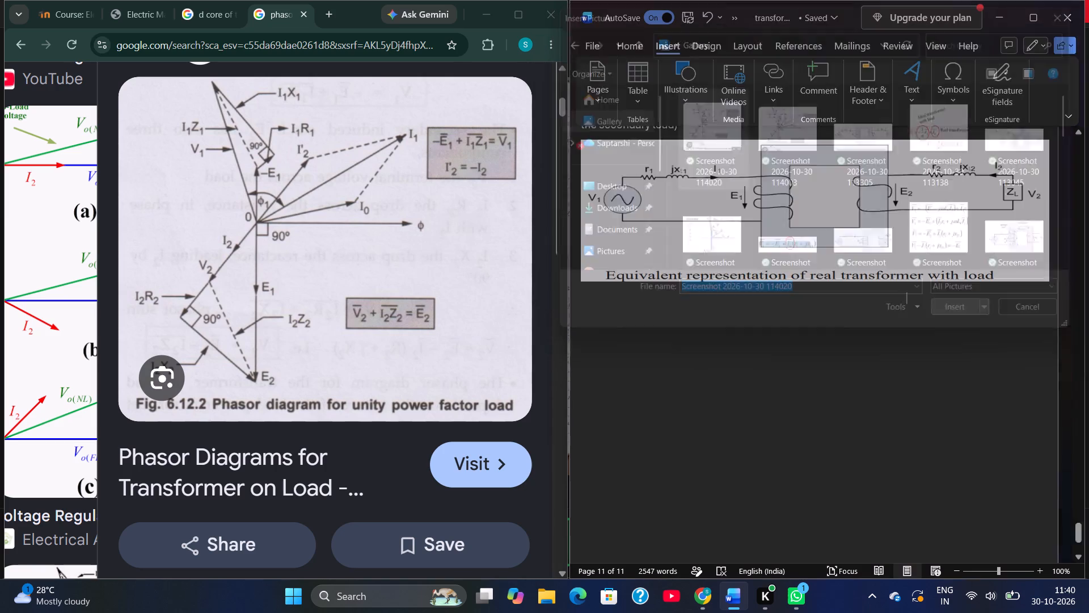
Examine the inserted phasor diagram together with the equivalent circuit above it in the notes.
{"action": "scroll", "coordinate": [844, 398], "scroll_direction": "down", "scroll_amount": 1}
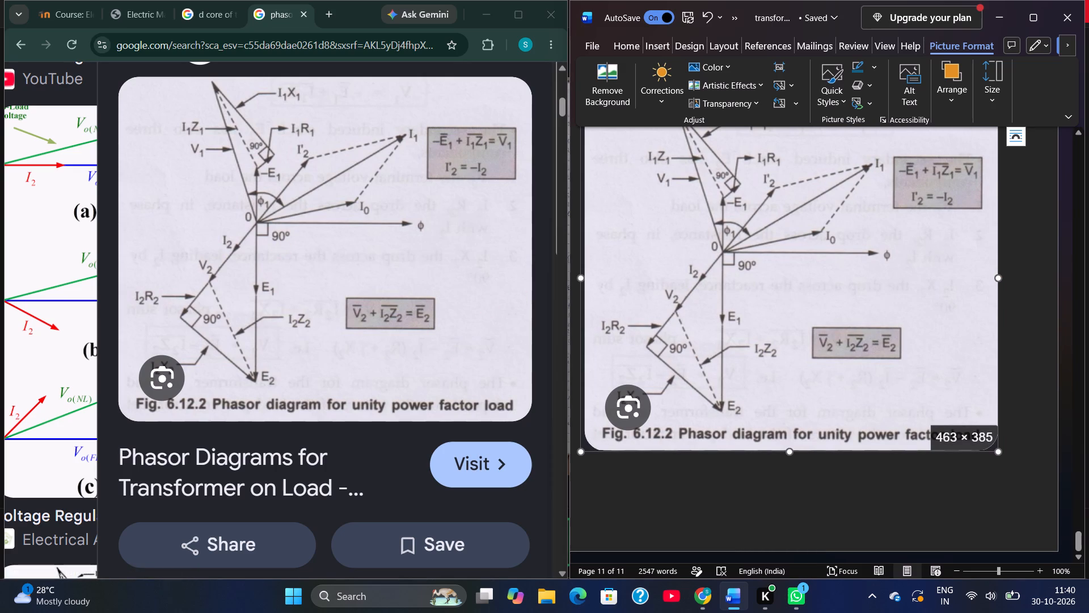
{"action": "scroll", "coordinate": [825, 280], "scroll_direction": "up", "scroll_amount": 1}
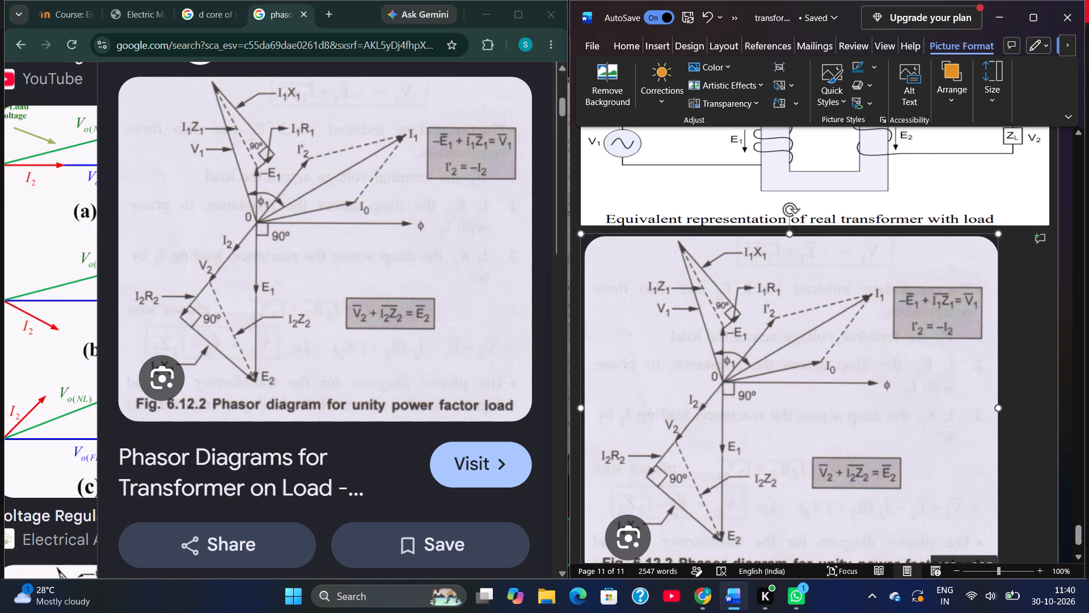
{"action": "scroll", "coordinate": [825, 280], "scroll_direction": "up", "scroll_amount": 1}
{"action": "scroll", "coordinate": [825, 280], "scroll_direction": "down", "scroll_amount": 2}
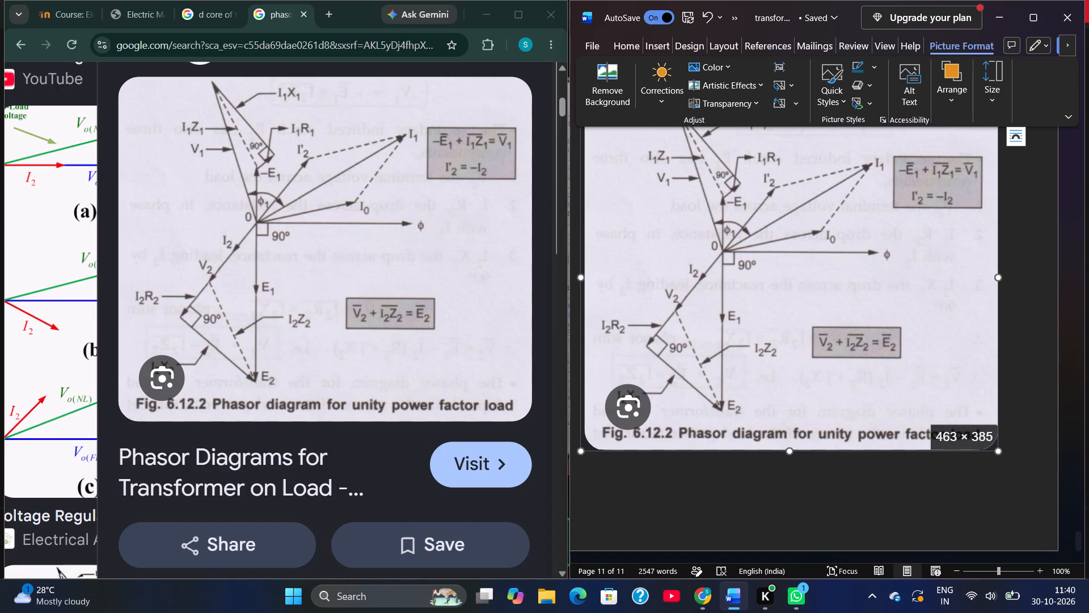
{"action": "scroll", "coordinate": [825, 280], "scroll_direction": "up", "scroll_amount": 1}
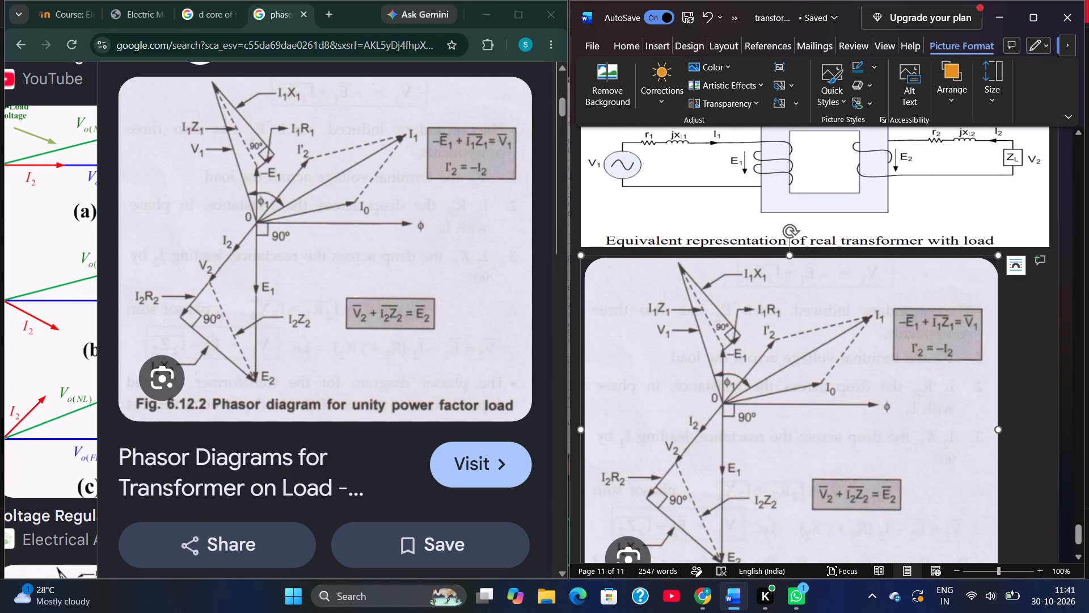
{"action": "scroll", "coordinate": [825, 280], "scroll_direction": "down", "scroll_amount": 1}
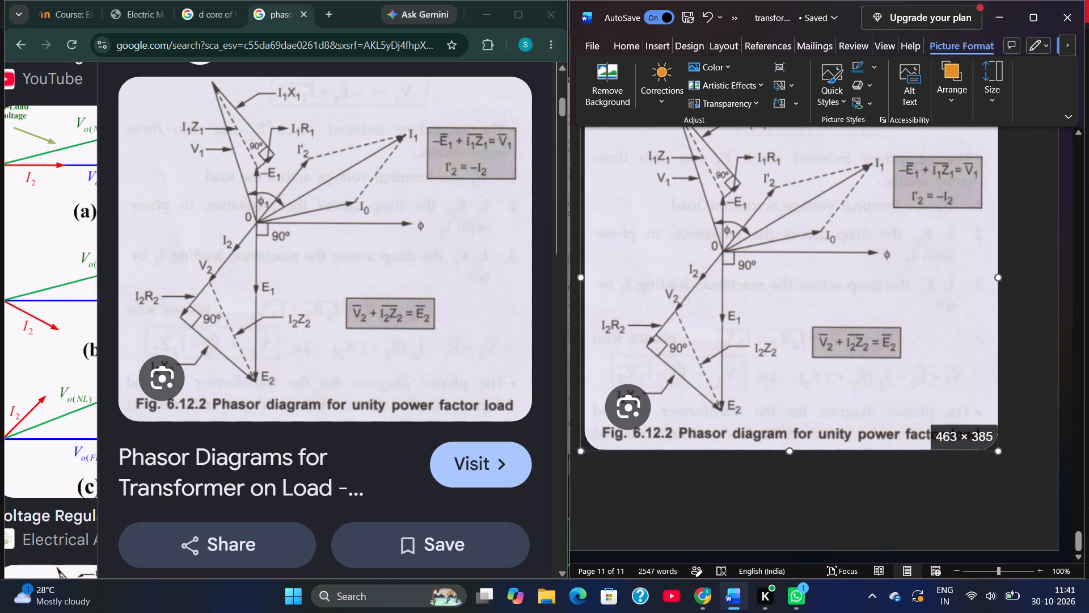
{"action": "scroll", "coordinate": [825, 280], "scroll_direction": "up", "scroll_amount": 1}
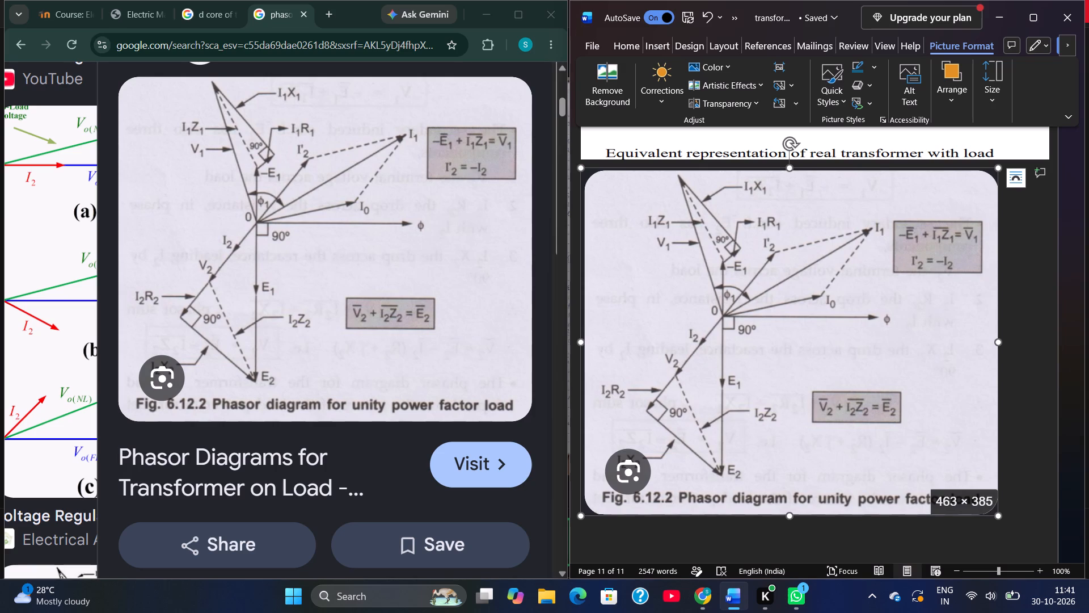
{"action": "left_click", "coordinate": [427, 16]}
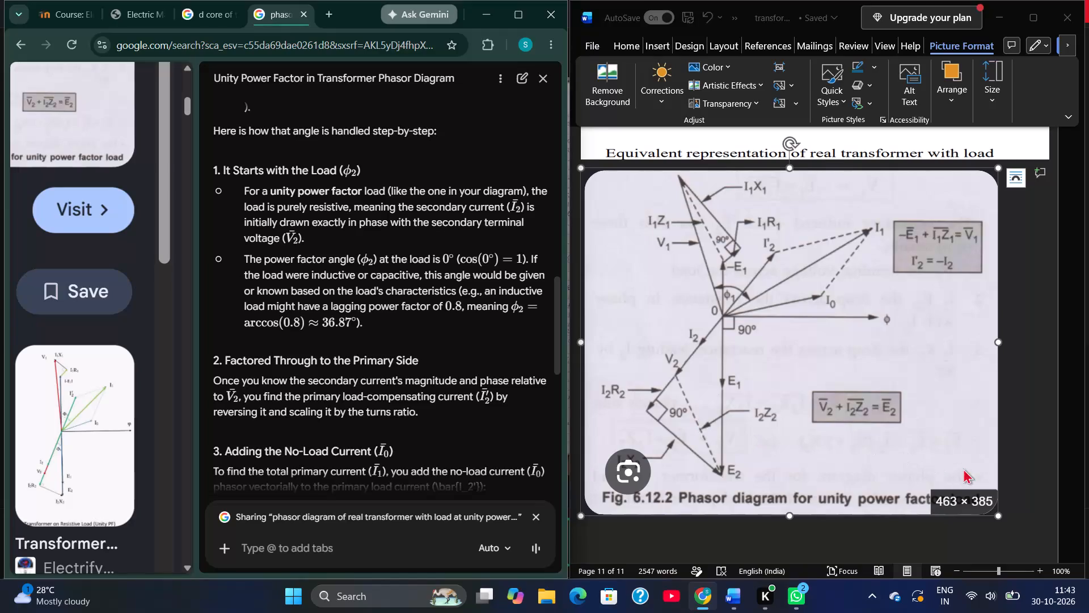
Write "here the load is purely resistive" in the Word notes directly below the unity power factor phasor diagram.
{"action": "left_click", "coordinate": [1018, 503]}
{"action": "left_click", "coordinate": [1018, 503]}
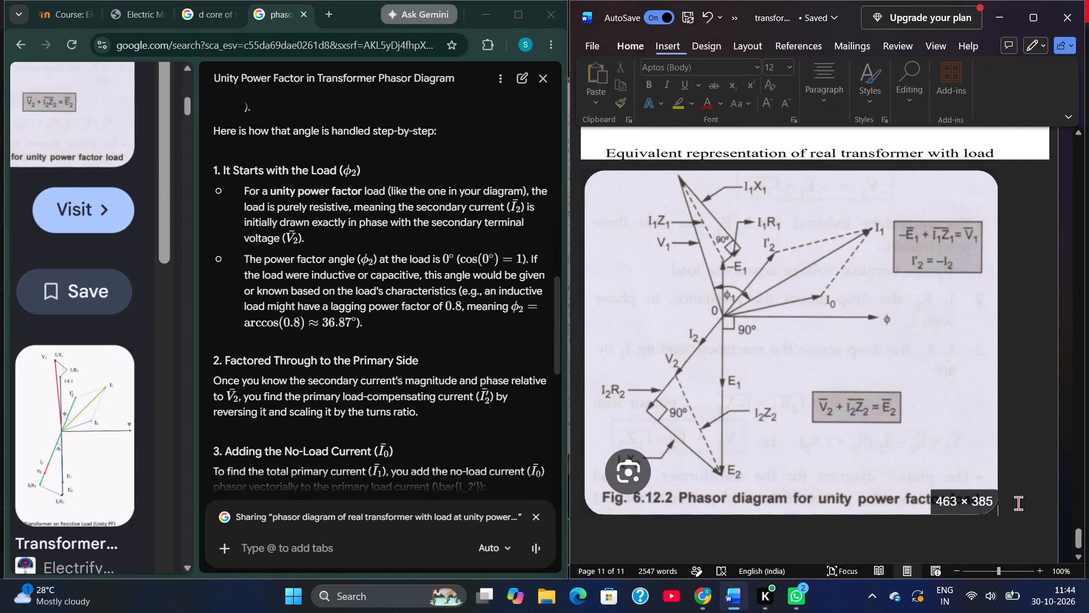
{"action": "left_click", "coordinate": [1018, 503]}
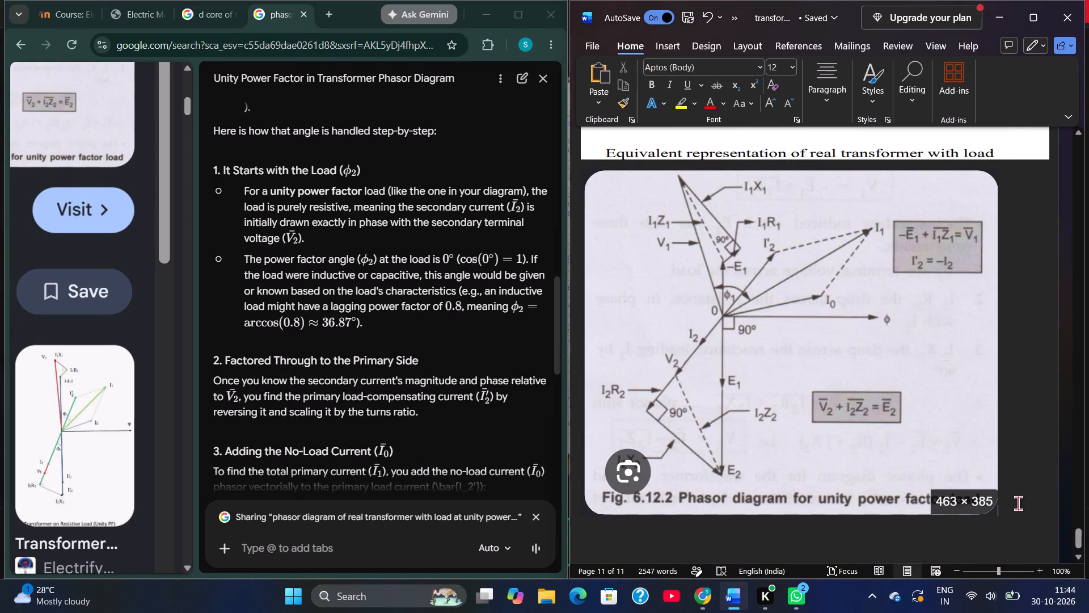
{"action": "type", "text": "here the load is purely resis"}
{"action": "type", "text": "tive"}
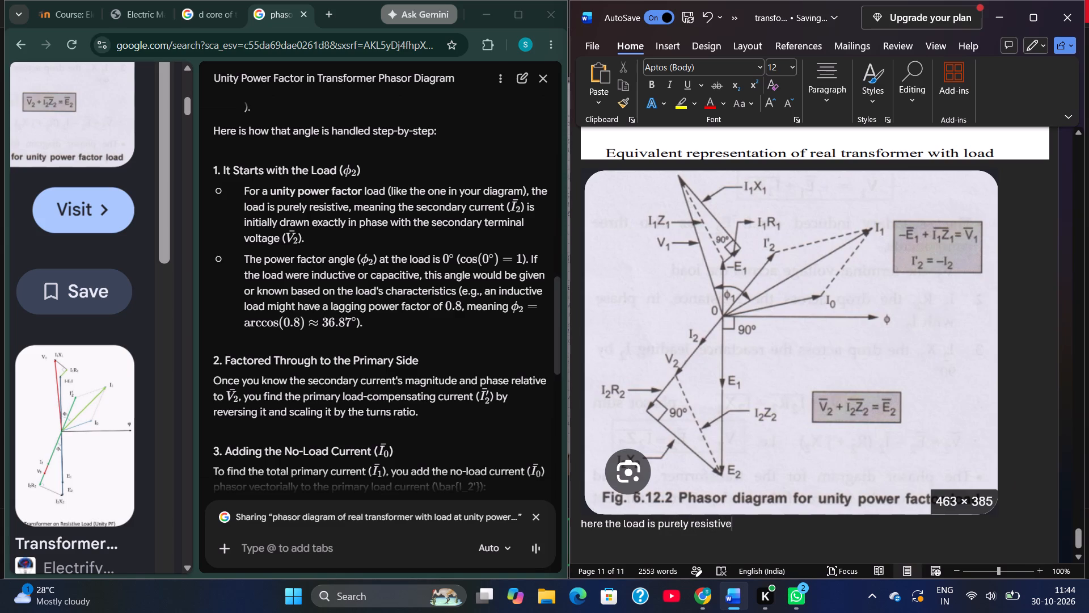
Examine the primary current equations, the equivalent circuit and the phasor diagram in the notes above the new line.
{"action": "scroll", "coordinate": [917, 397], "scroll_direction": "up", "scroll_amount": 4}
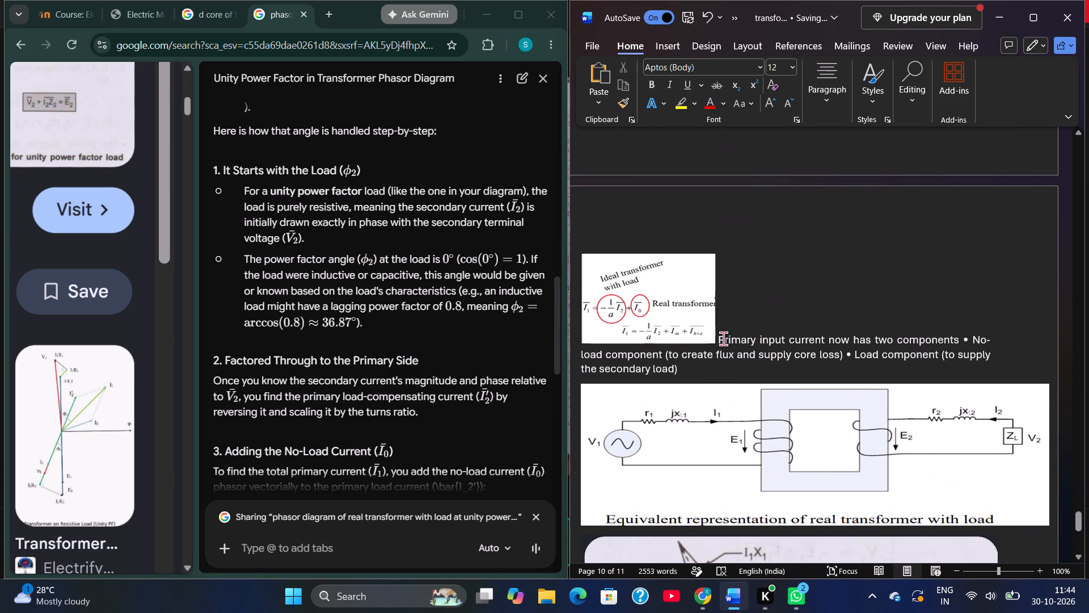
{"action": "scroll", "coordinate": [723, 338], "scroll_direction": "down", "scroll_amount": 3}
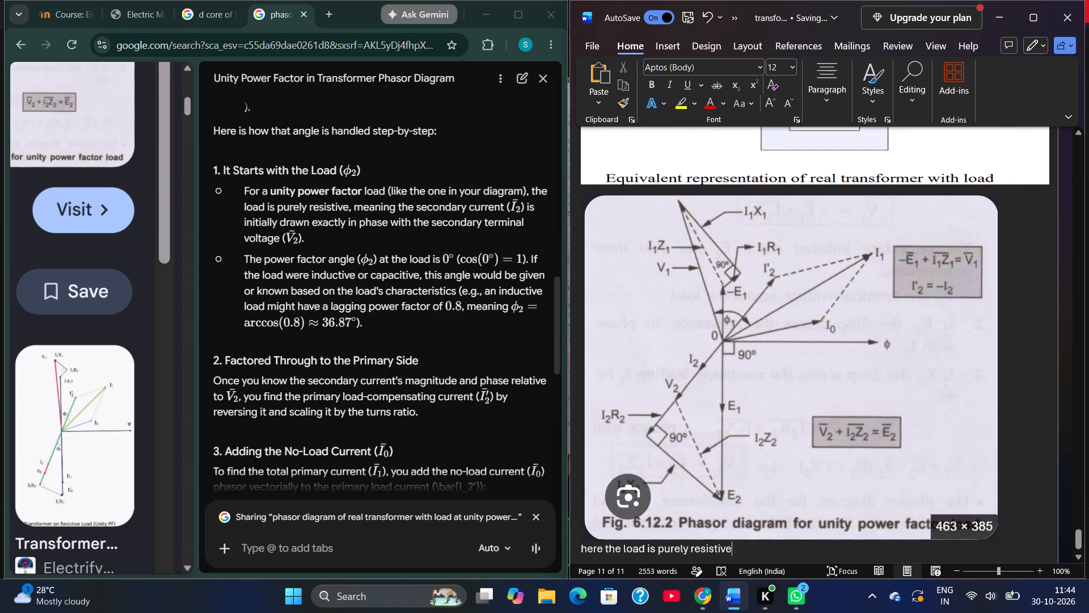
{"action": "scroll", "coordinate": [723, 338], "scroll_direction": "down", "scroll_amount": 1}
{"action": "scroll", "coordinate": [723, 338], "scroll_direction": "up", "scroll_amount": 4}
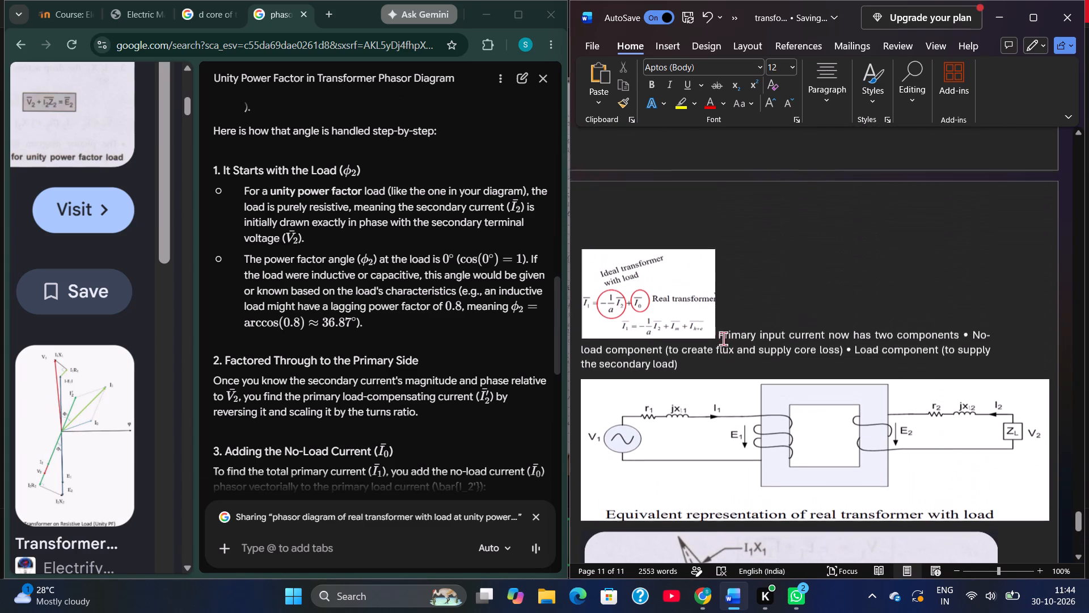
{"action": "scroll", "coordinate": [723, 338], "scroll_direction": "up", "scroll_amount": 1}
{"action": "scroll", "coordinate": [731, 386], "scroll_direction": "down", "scroll_amount": 2}
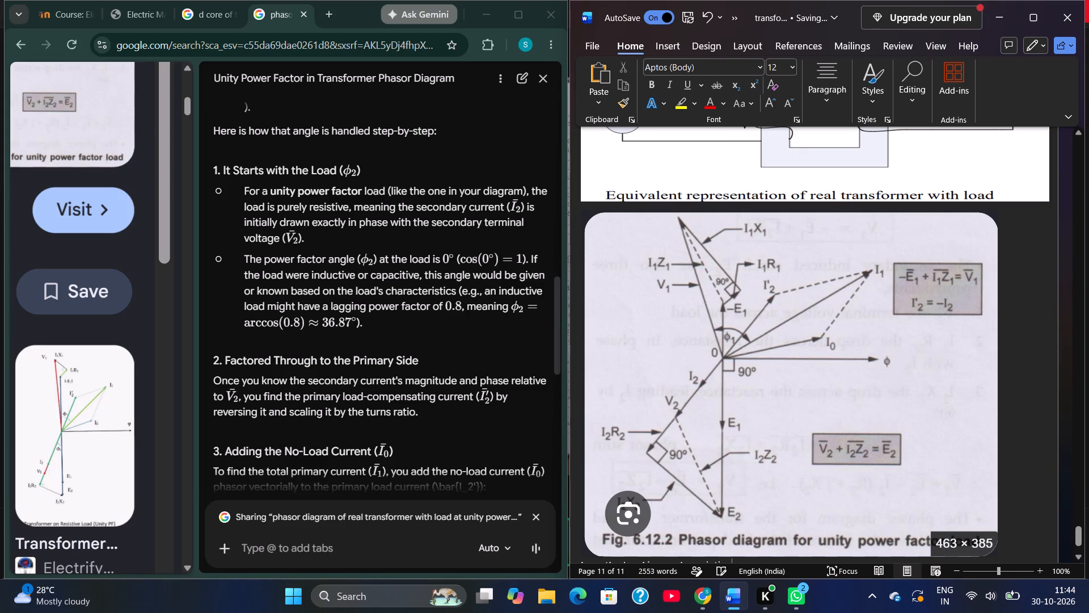
{"action": "scroll", "coordinate": [731, 386], "scroll_direction": "down", "scroll_amount": 1}
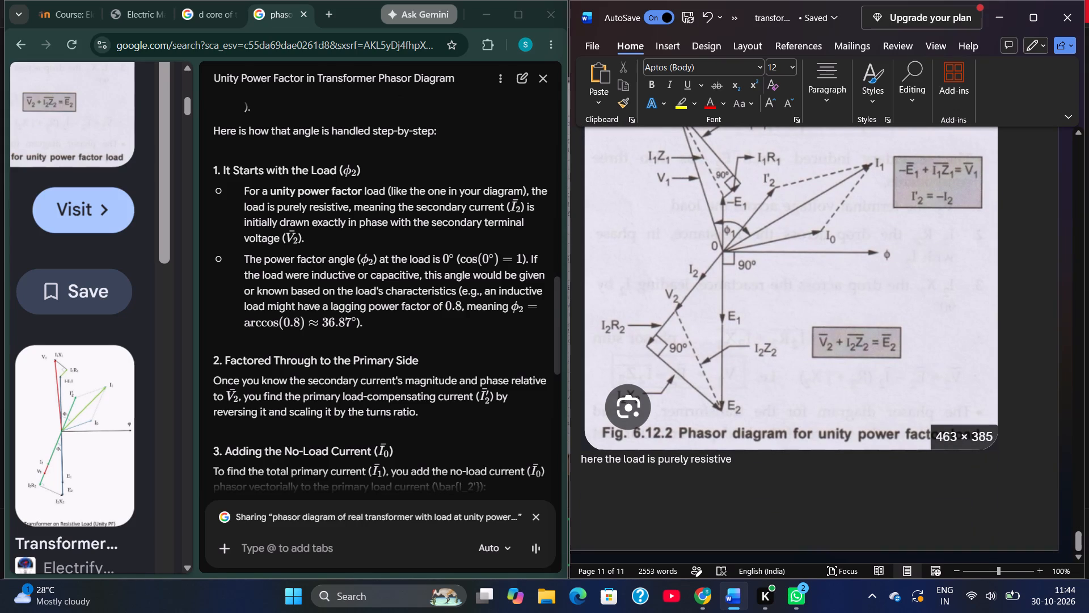
{"action": "scroll", "coordinate": [731, 386], "scroll_direction": "down", "scroll_amount": 1}
Continue the note about the resistive load with ", so V2 and I2 are along." and start a new sentence with "The".
{"action": "type", "text": ", so"}
{"action": "key", "text": "space"}
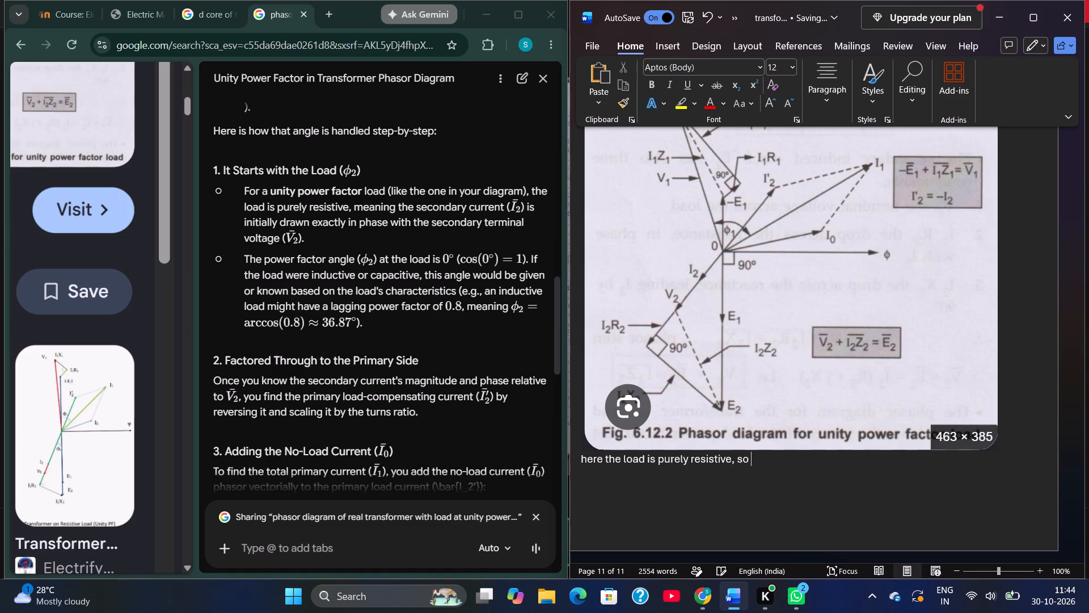
{"action": "type", "text": "2 and"}
{"action": "key", "text": "space"}
{"action": "type", "text": "2 ae"}
{"action": "key", "text": "BackSpace"}
{"action": "type", "text": "re along. the"}
Complete the sentence's statement on primary current with "I1 is basically vector sum of I0 and -I2/a as we saw earlier,".
{"action": "key", "text": "space"}
{"action": "key", "text": "i"}
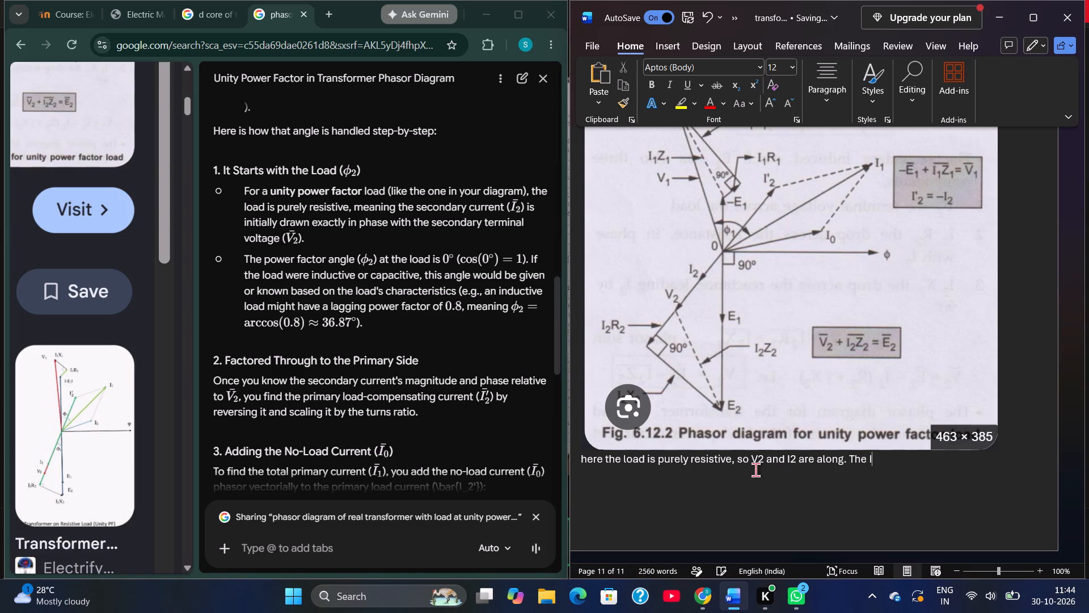
{"action": "type", "text": "1 is basc"}
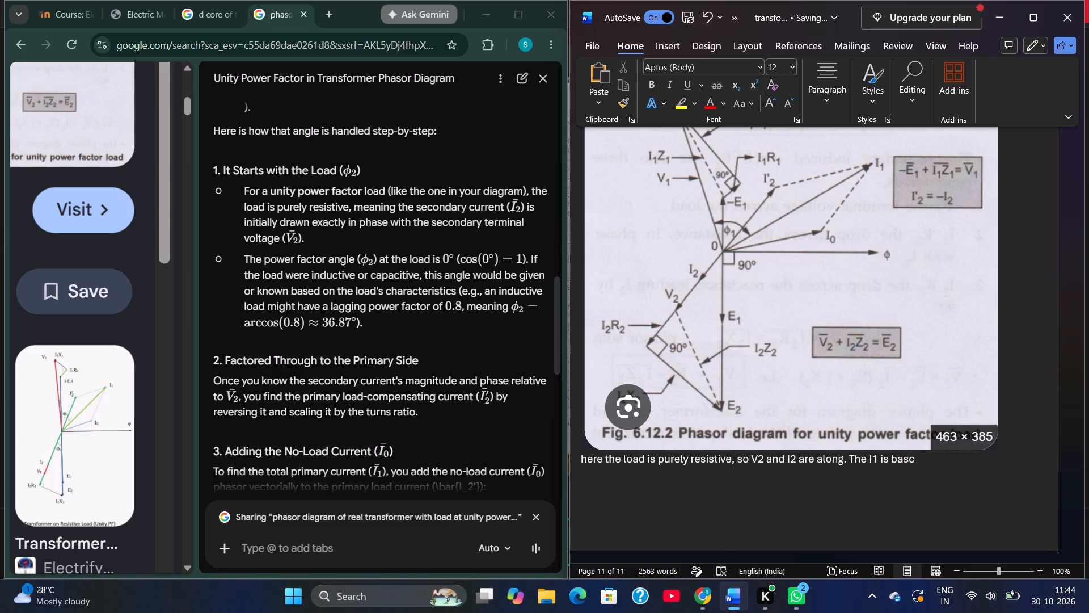
{"action": "key", "text": "BackSpace"}
{"action": "type", "text": "ically vector sum"}
{"action": "key", "text": "space"}
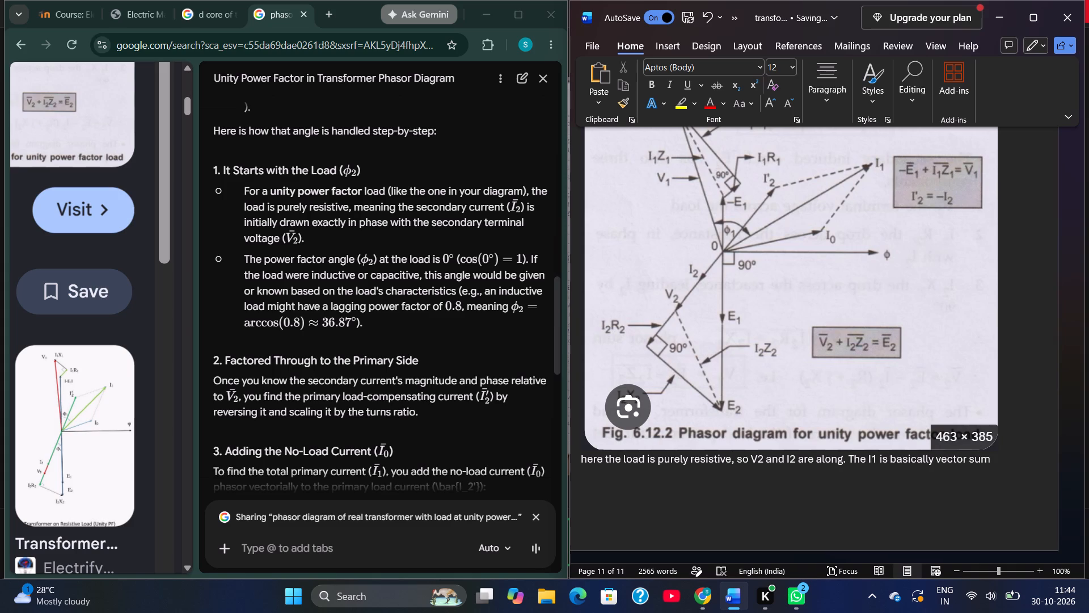
{"action": "type", "text": "of"}
{"action": "key", "text": "space"}
{"action": "type", "text": "0 and"}
{"action": "key", "text": "space"}
{"action": "key", "text": "minus"}
{"action": "key", "text": "i"}
{"action": "key", "text": "2"}
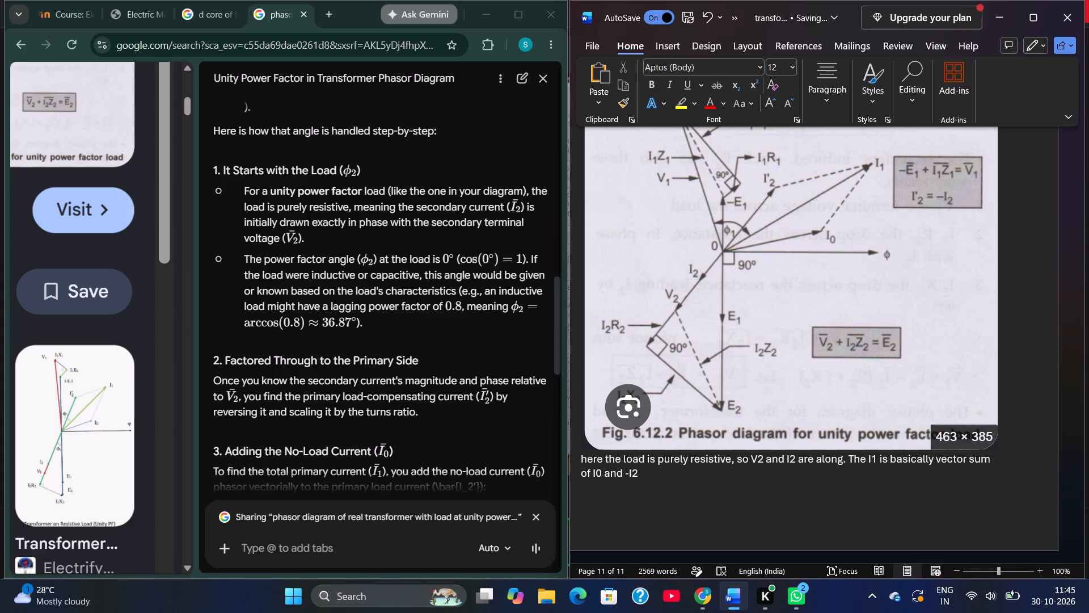
{"action": "key", "text": "slash"}
{"action": "type", "text": "a as we"}
{"action": "key", "text": "space"}
{"action": "type", "text": "saw earlier"}
{"action": "key", "text": "comma"}
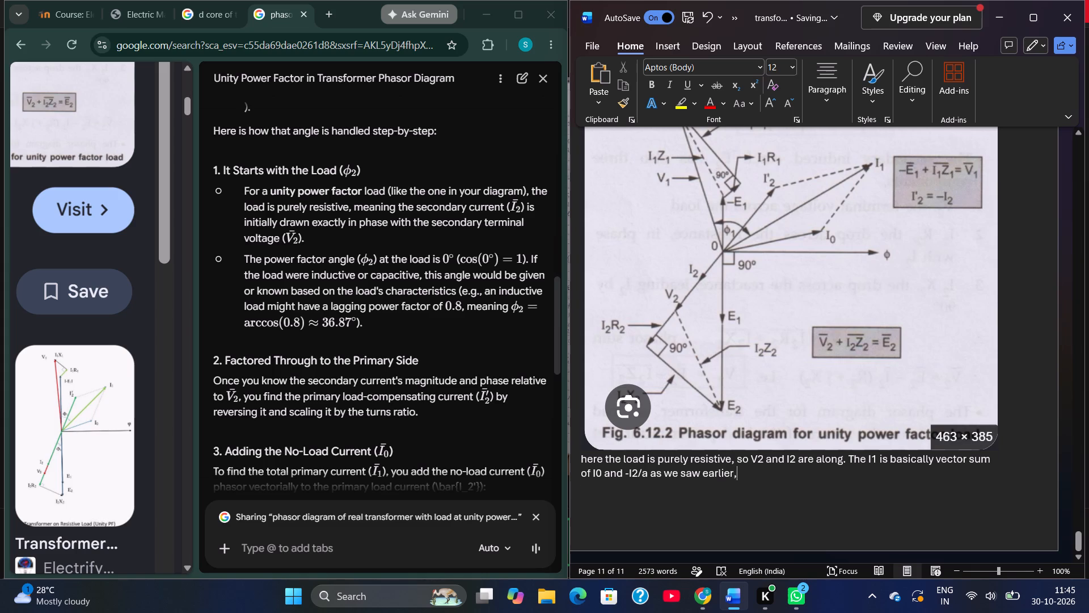
{"action": "scroll", "coordinate": [745, 344], "scroll_direction": "up", "scroll_amount": 1}
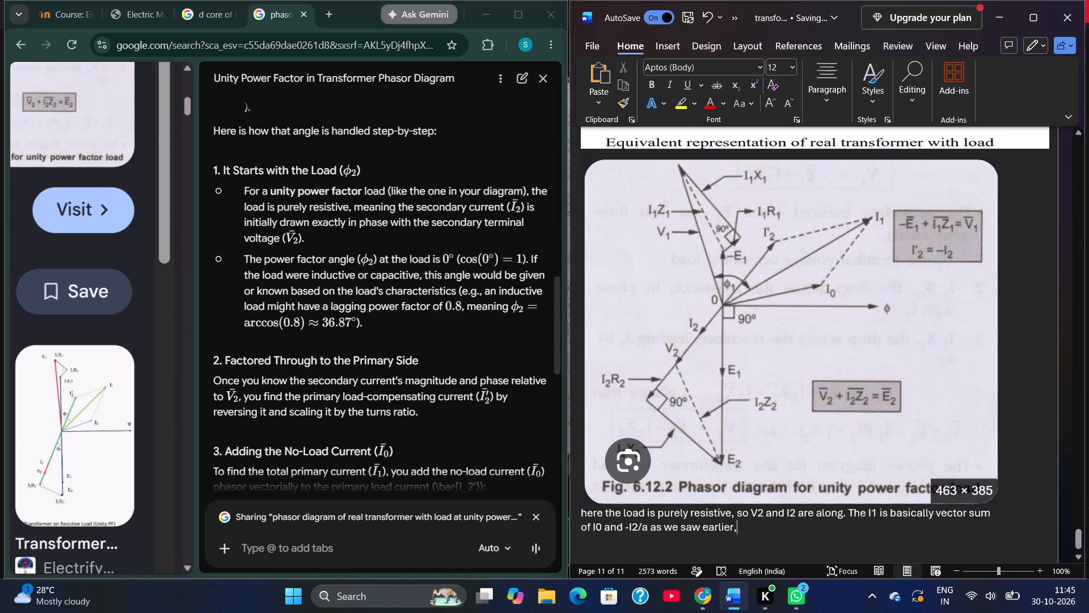
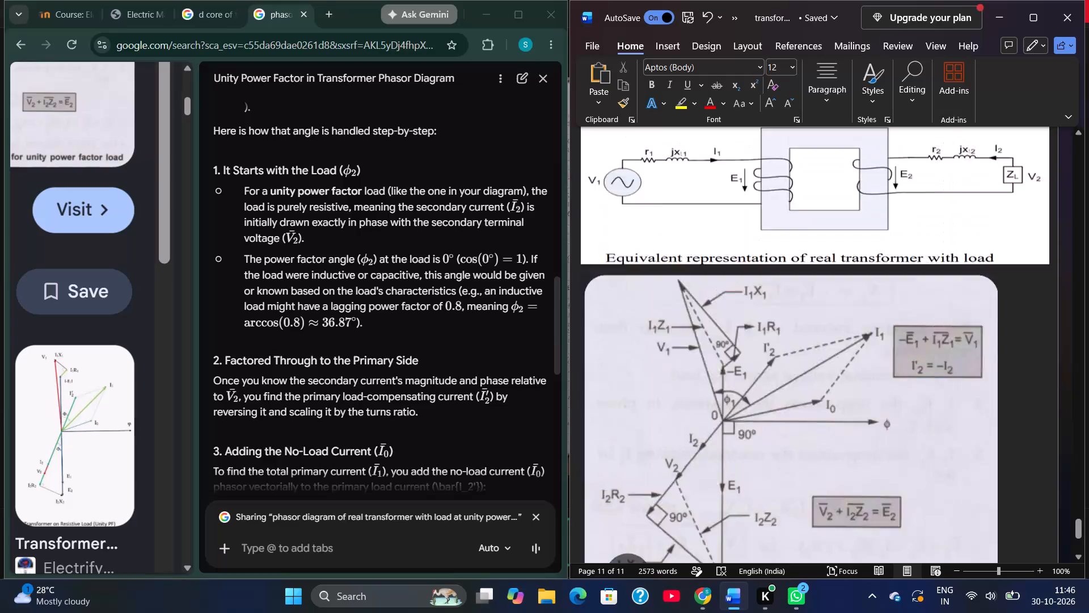
Examine the no-load phasor explanation and the real-transformer-with-load section in the notes, back down to the unfinished sentence on I1.
{"action": "scroll", "coordinate": [871, 354], "scroll_direction": "up", "scroll_amount": 2}
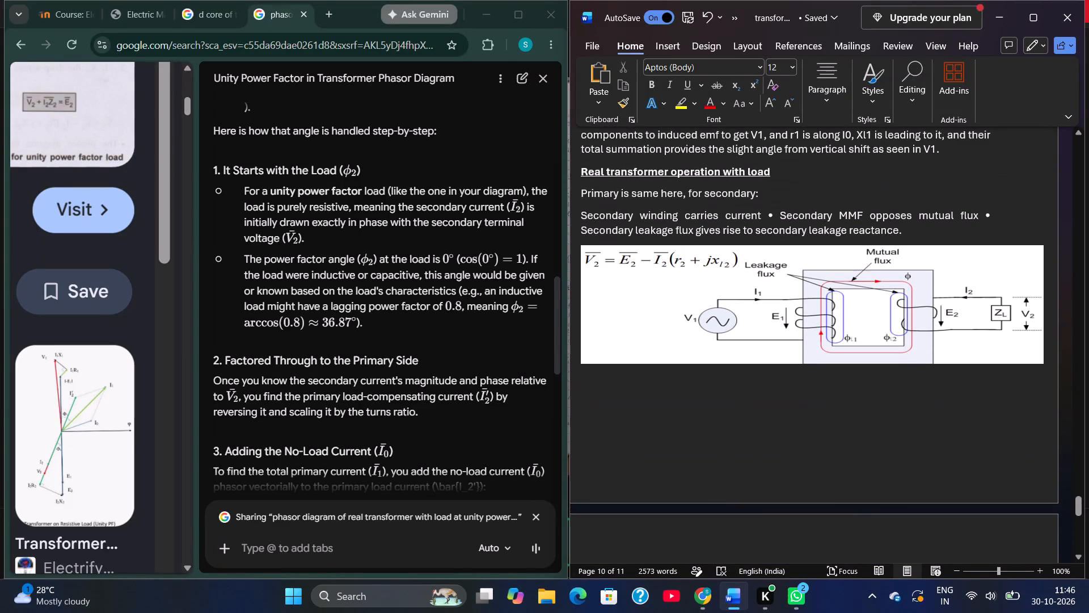
{"action": "scroll", "coordinate": [789, 347], "scroll_direction": "down", "scroll_amount": 1}
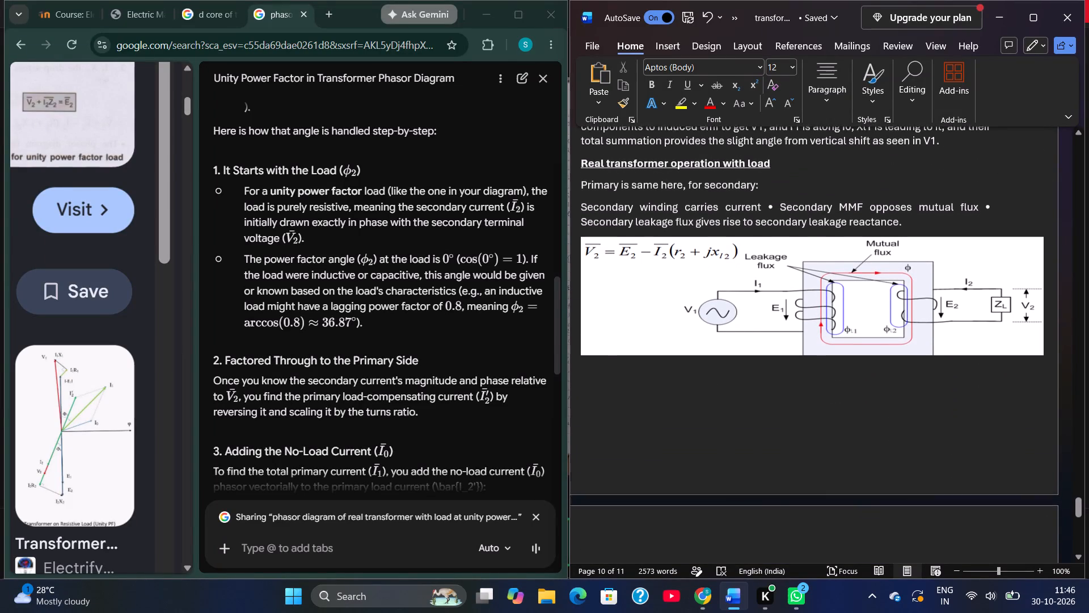
{"action": "scroll", "coordinate": [789, 347], "scroll_direction": "down", "scroll_amount": 1}
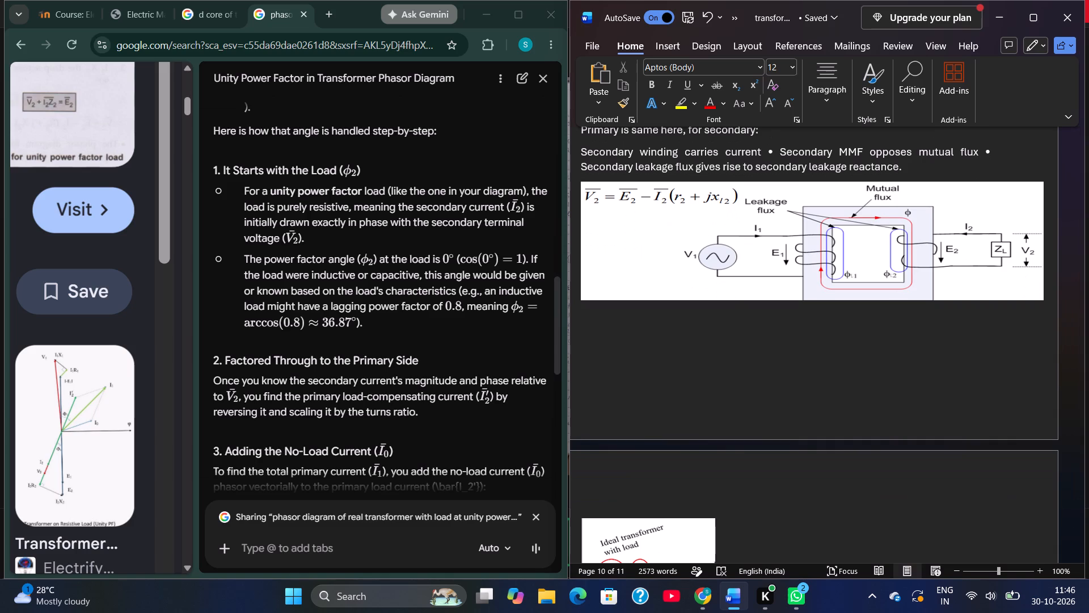
{"action": "scroll", "coordinate": [789, 347], "scroll_direction": "up", "scroll_amount": 1}
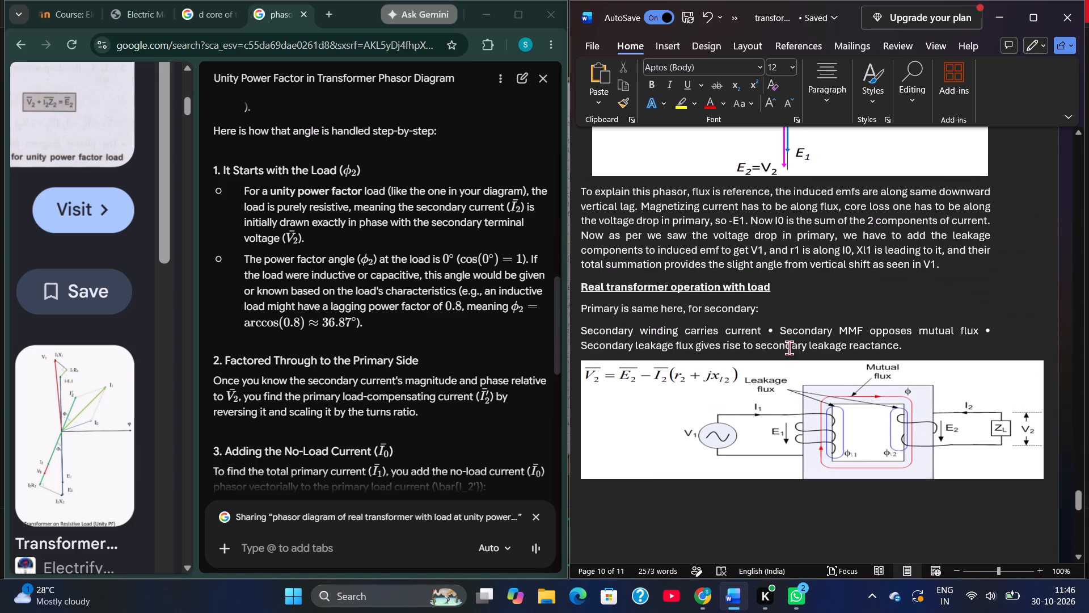
{"action": "scroll", "coordinate": [789, 347], "scroll_direction": "right", "scroll_amount": 2}
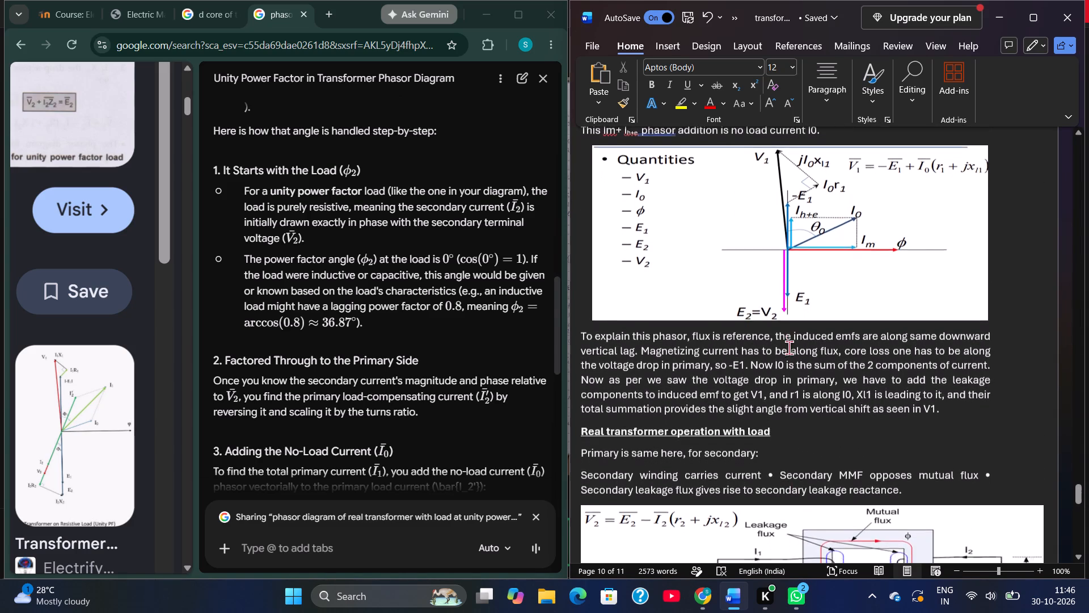
{"action": "scroll", "coordinate": [789, 347], "scroll_direction": "right", "scroll_amount": 1}
{"action": "scroll", "coordinate": [789, 347], "scroll_direction": "left", "scroll_amount": 3}
{"action": "scroll", "coordinate": [789, 347], "scroll_direction": "down", "scroll_amount": 4}
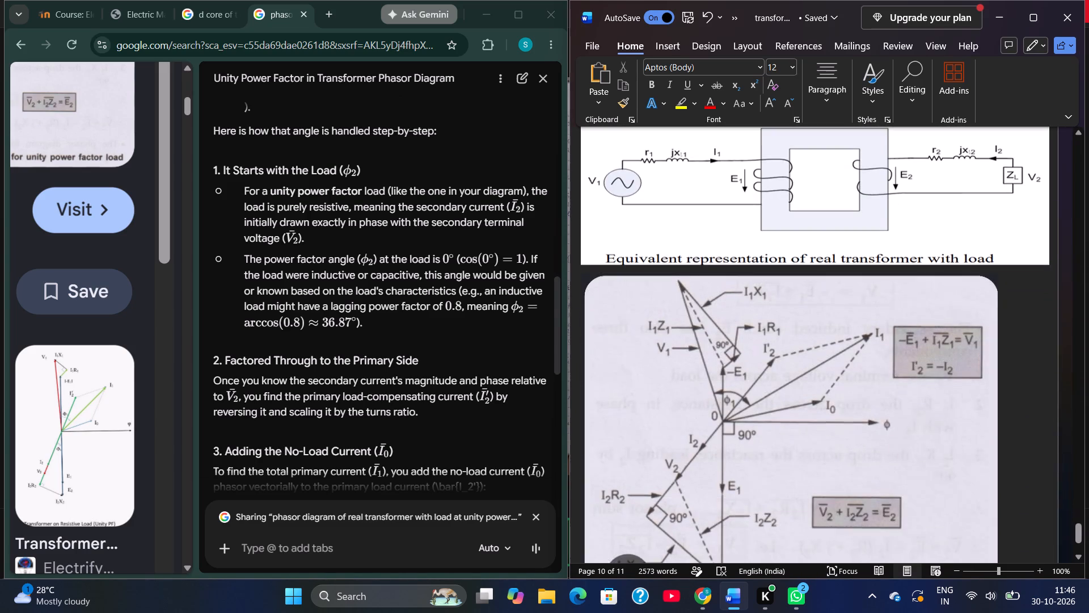
{"action": "scroll", "coordinate": [789, 347], "scroll_direction": "down", "scroll_amount": 3}
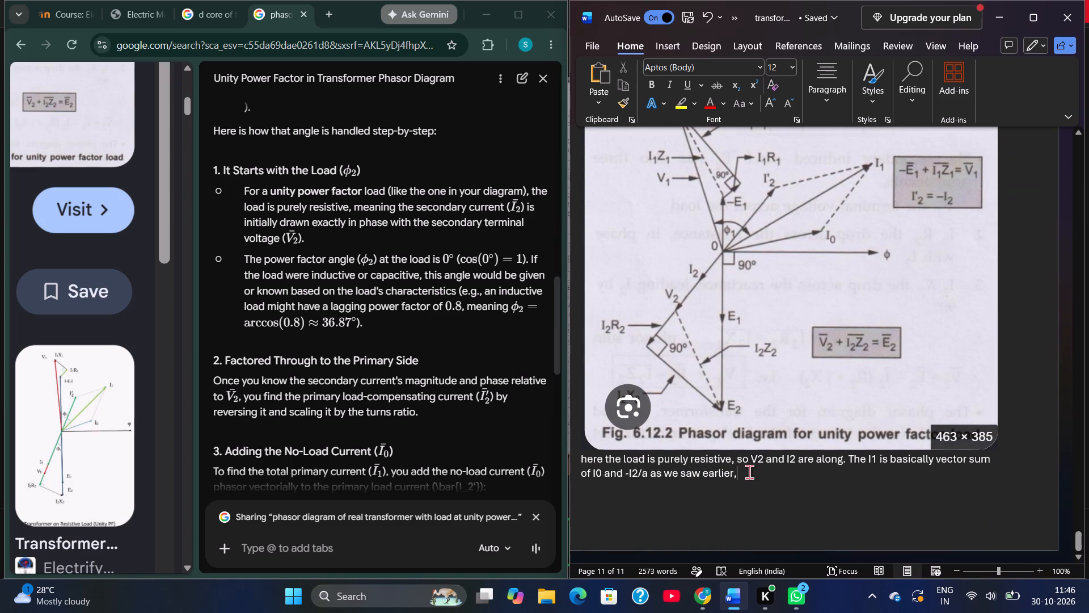
Start a new line in the notes and capture the "Phasor diagram – R-L load (lagging pf)" slide from the lecture PDF.
{"action": "key", "text": "Return"}
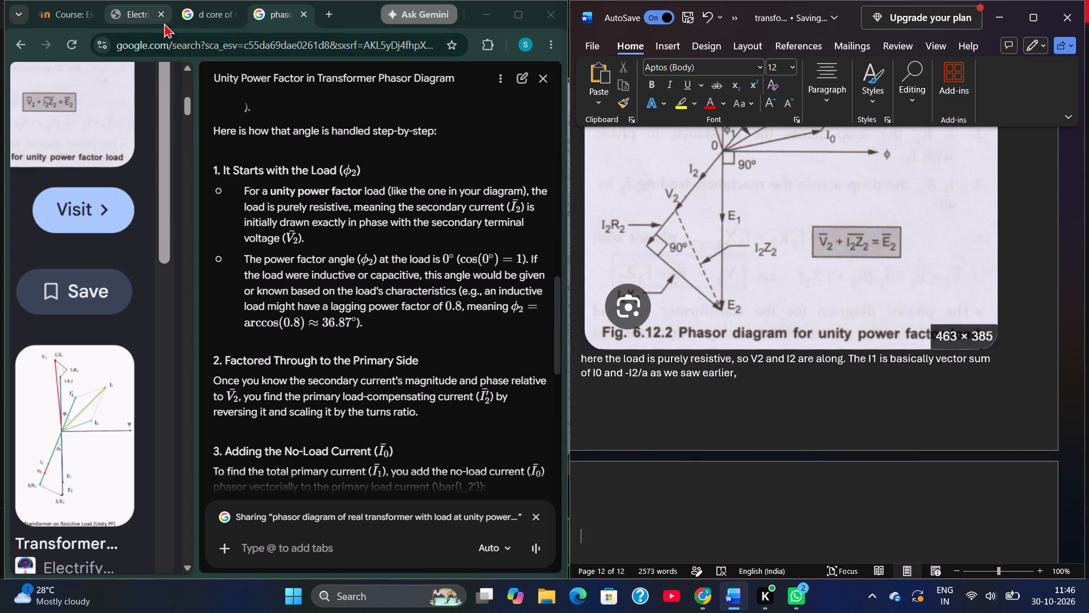
{"action": "left_click", "coordinate": [114, 15]}
{"action": "scroll", "coordinate": [216, 163], "scroll_direction": "down", "scroll_amount": 1}
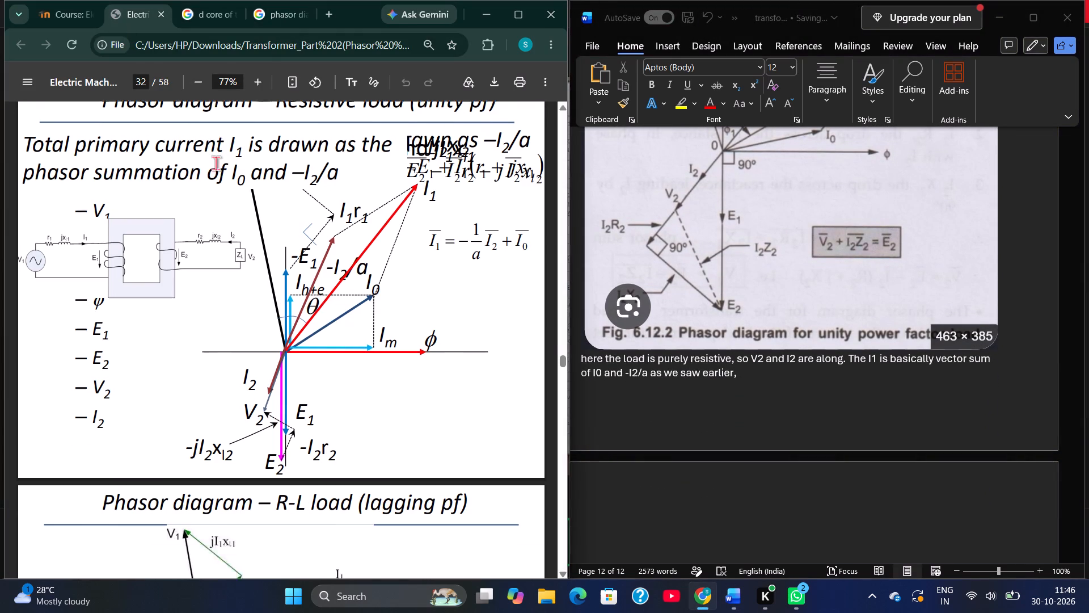
{"action": "scroll", "coordinate": [216, 163], "scroll_direction": "down", "scroll_amount": 3}
{"action": "scroll", "coordinate": [216, 163], "scroll_direction": "up", "scroll_amount": 1}
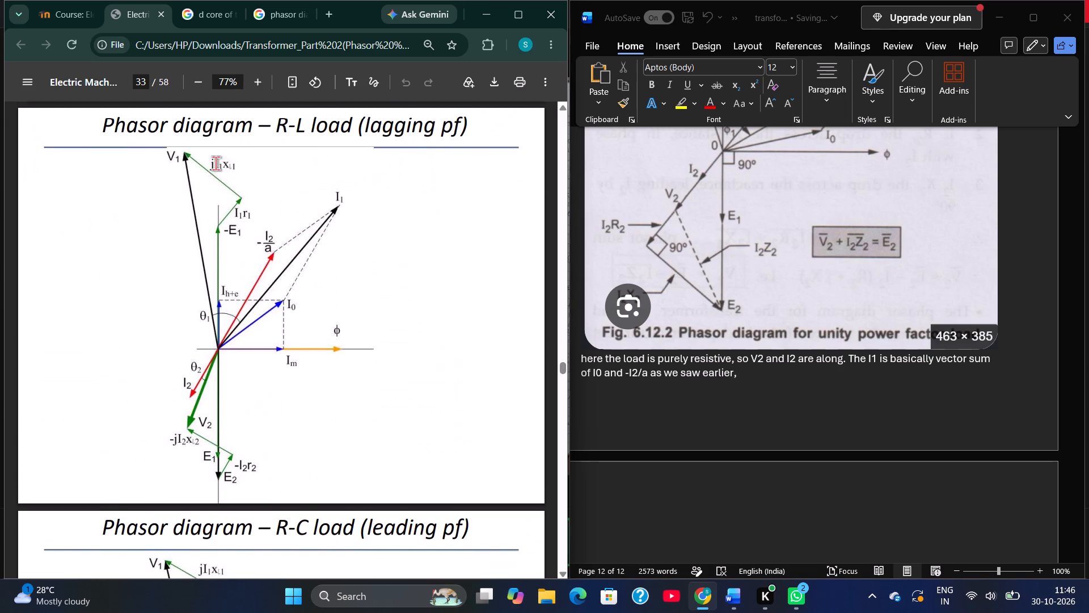
{"action": "scroll", "coordinate": [216, 163], "scroll_direction": "up", "scroll_amount": 1}
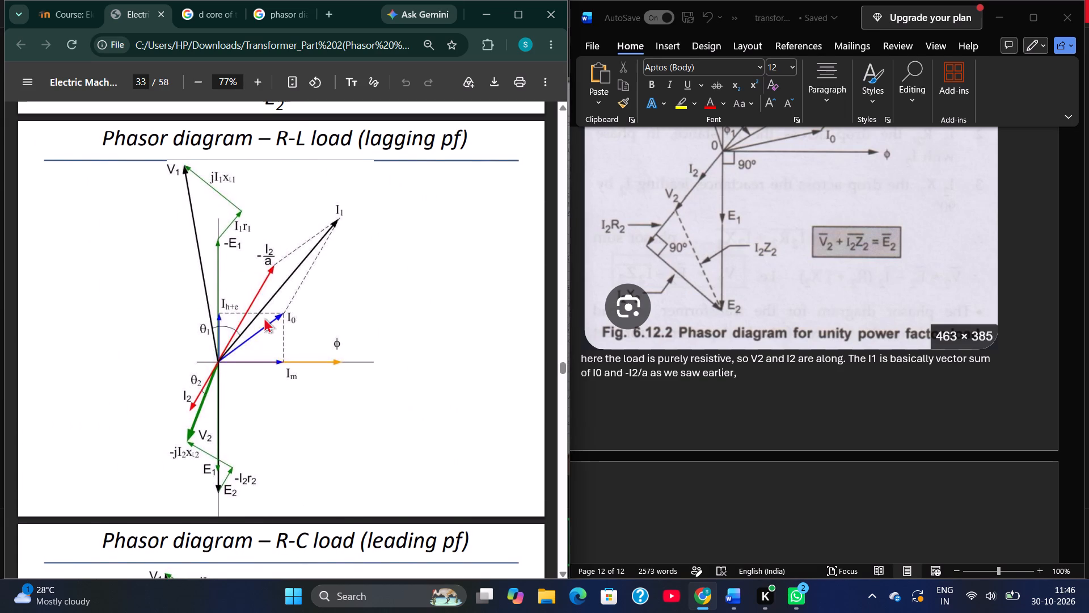
{"action": "key", "text": "shift+super+s"}
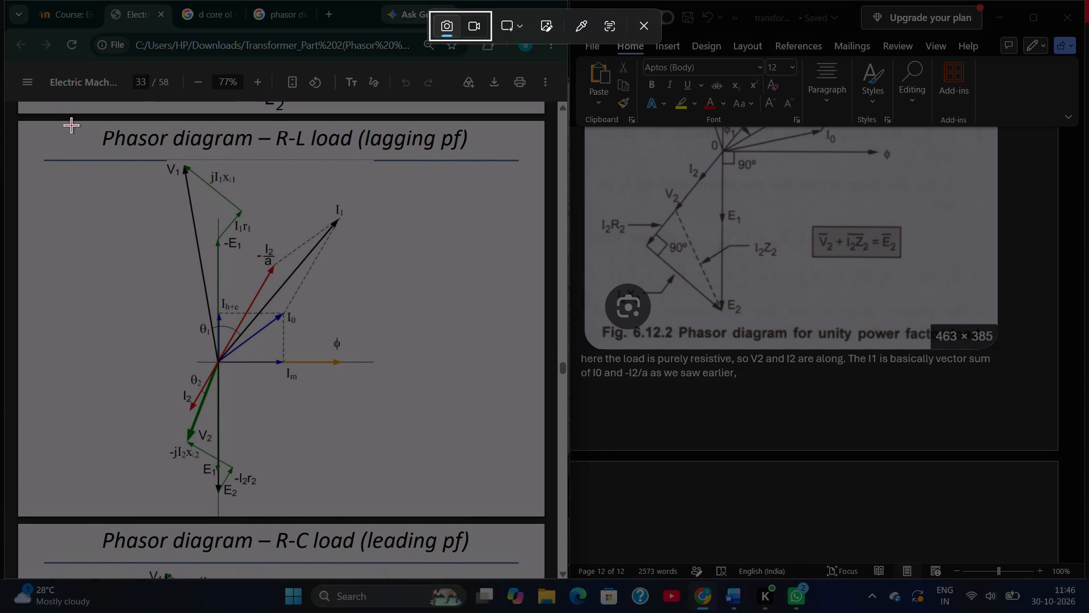
{"action": "left_click_drag", "start_coordinate": [73, 124], "coordinate": [483, 475]}
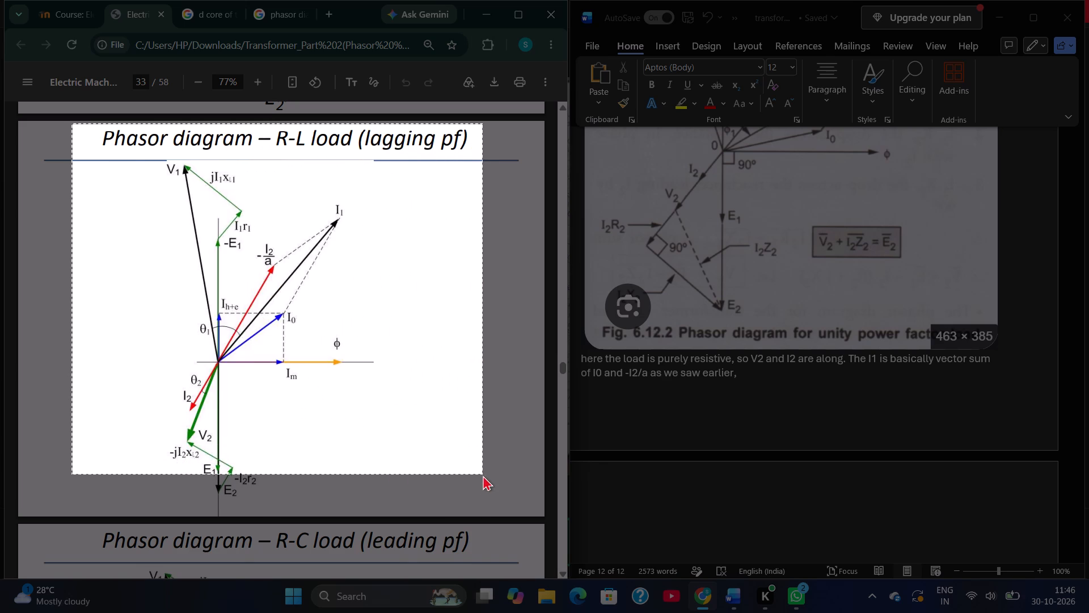
{"action": "left_click_drag", "start_coordinate": [483, 475], "coordinate": [473, 499]}
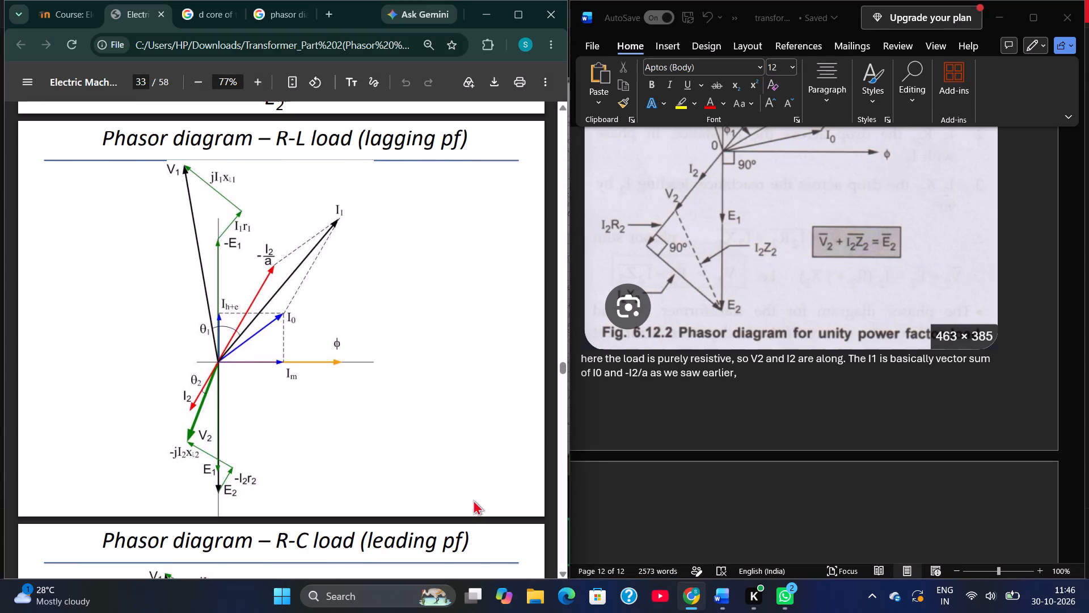
Insert the newly captured R-L load phasor diagram screenshot as a picture on the notes' empty last page.
{"action": "scroll", "coordinate": [473, 499], "scroll_direction": "down", "scroll_amount": 1}
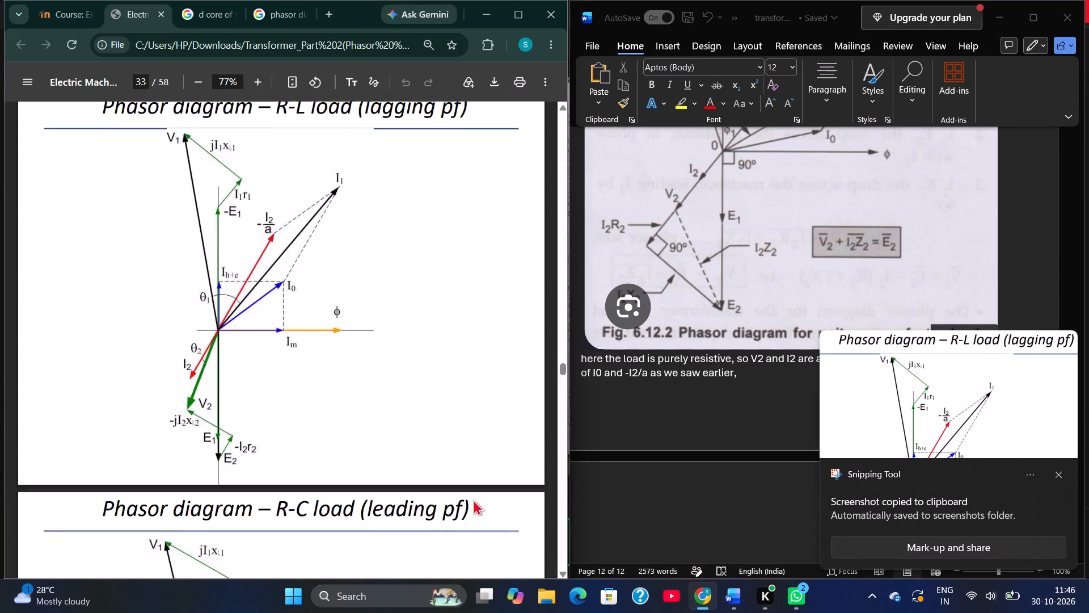
{"action": "scroll", "coordinate": [473, 499], "scroll_direction": "down", "scroll_amount": 2}
{"action": "left_click", "coordinate": [619, 500]}
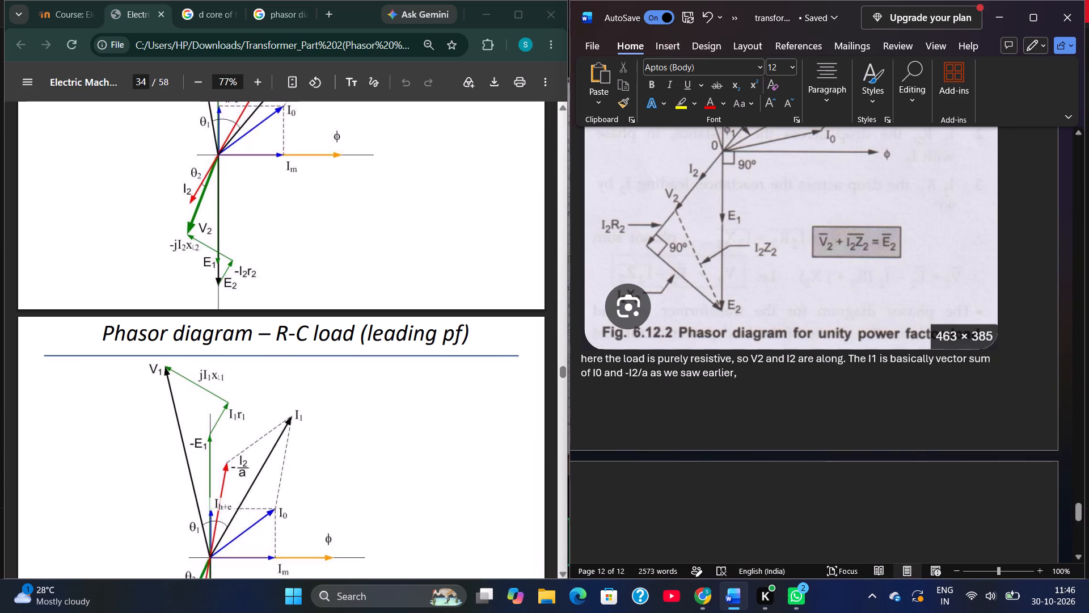
{"action": "left_click", "coordinate": [676, 50]}
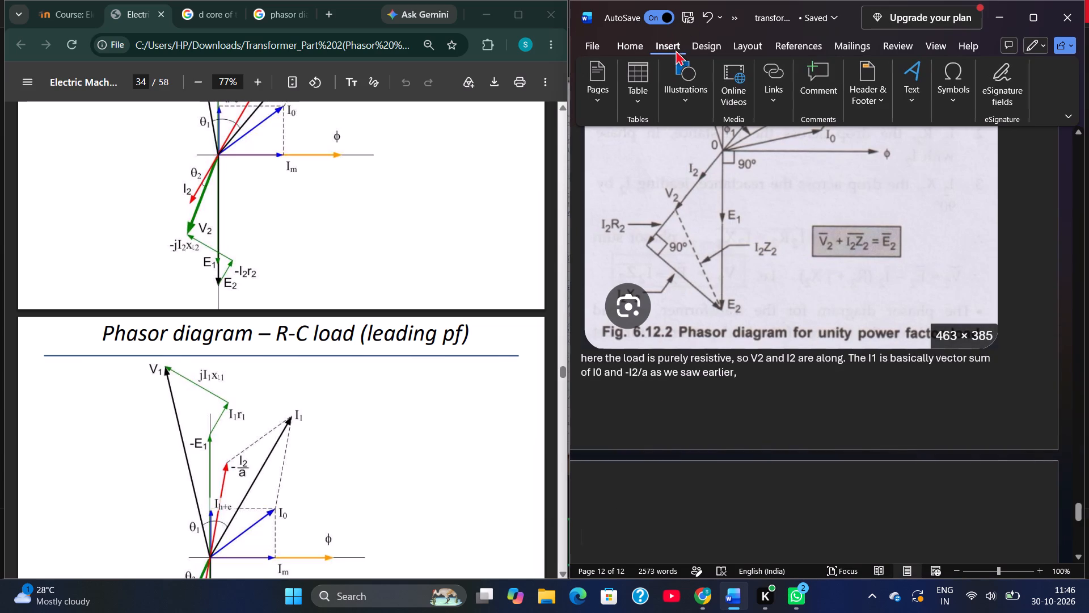
{"action": "left_click", "coordinate": [690, 117]}
{"action": "left_click", "coordinate": [679, 139]}
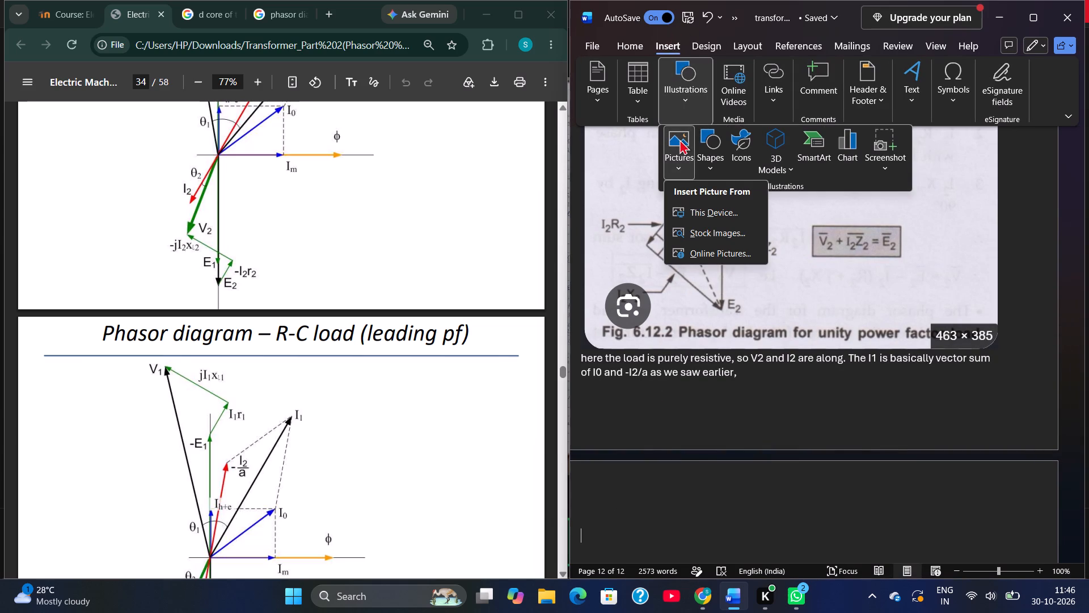
{"action": "left_click", "coordinate": [694, 218]}
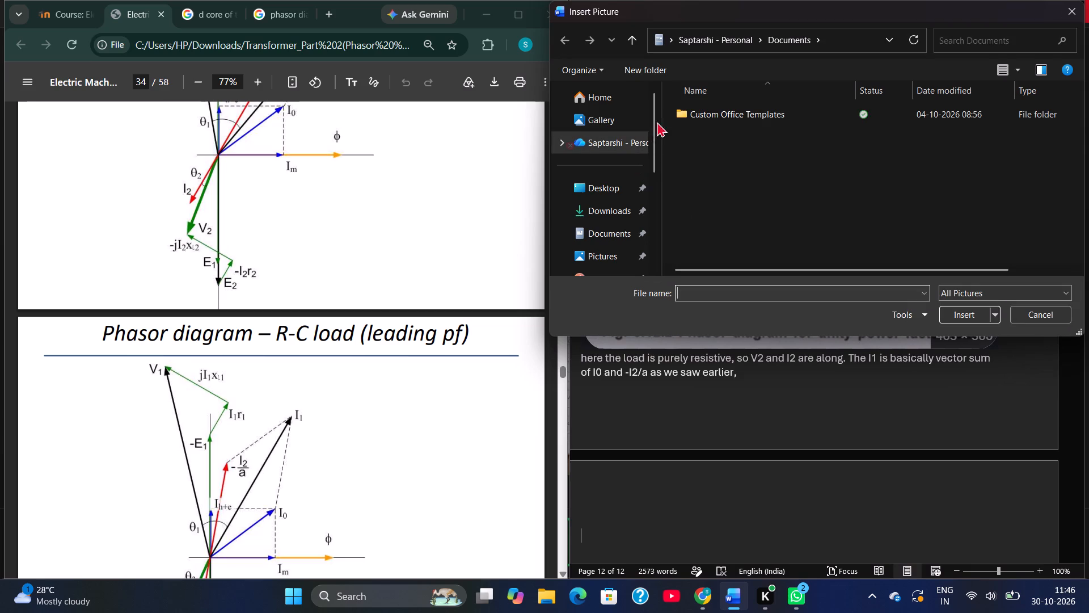
{"action": "left_click", "coordinate": [638, 115]}
{"action": "left_click", "coordinate": [707, 126]}
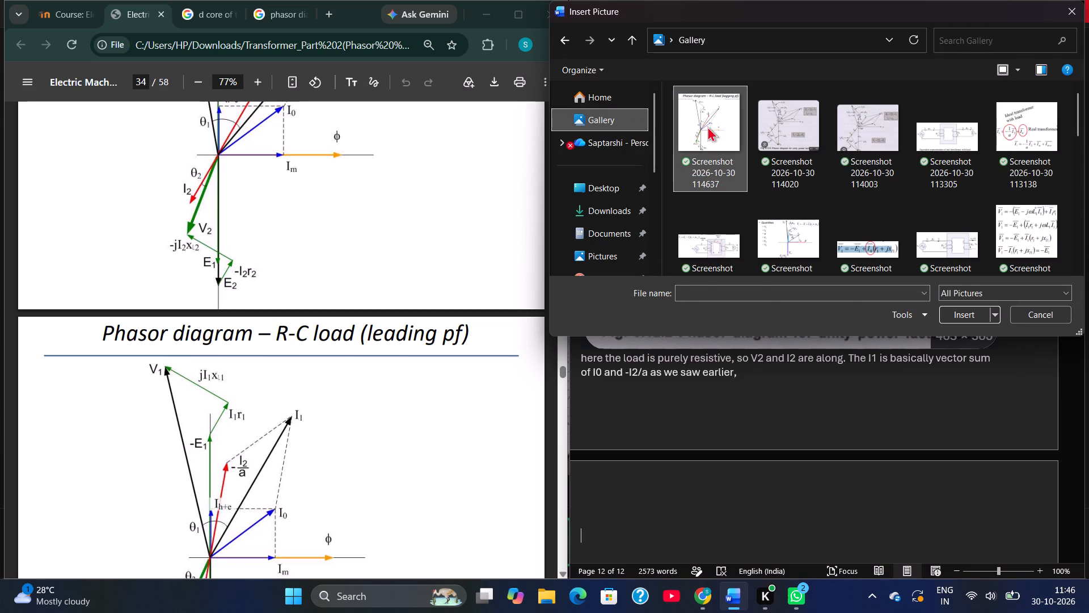
{"action": "left_click", "coordinate": [957, 317]}
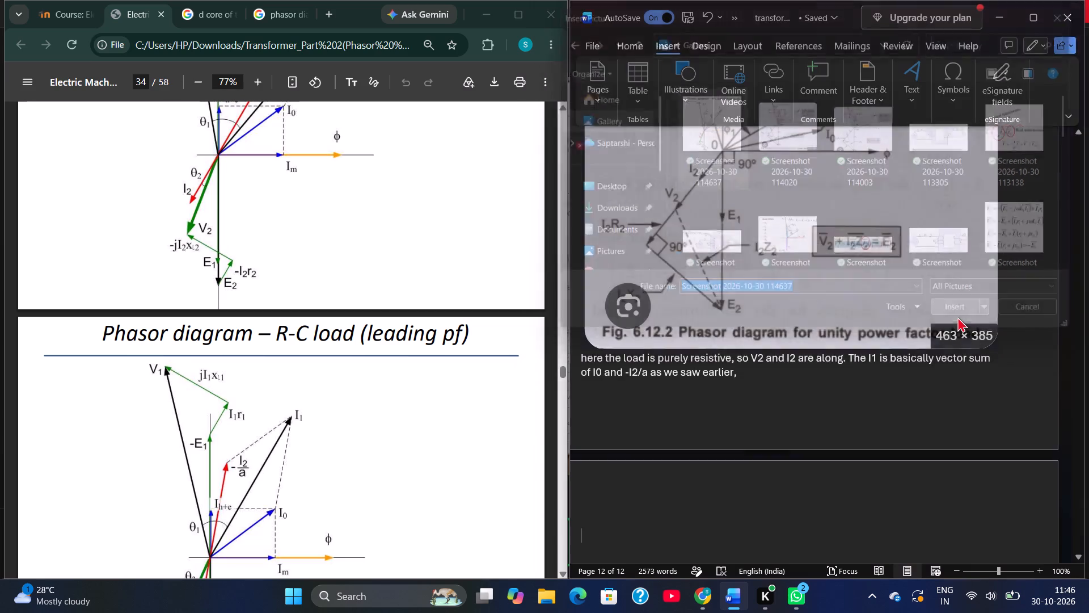
Shrink the R-L load phasor picture to slightly over half its inserted width and about two-thirds of its height.
{"action": "scroll", "coordinate": [801, 460], "scroll_direction": "down", "scroll_amount": 1}
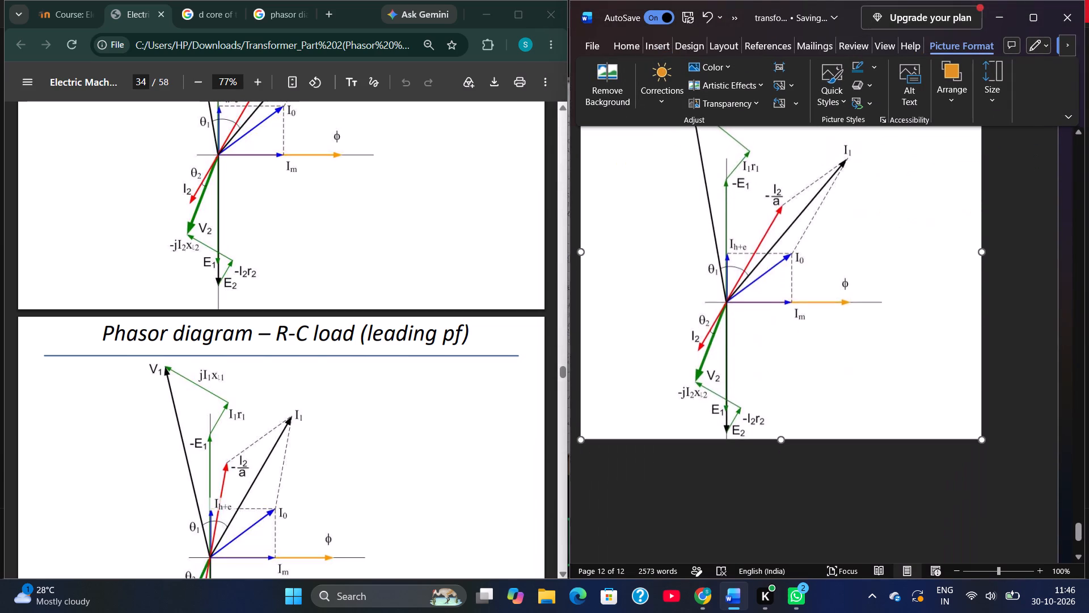
{"action": "left_click_drag", "start_coordinate": [985, 247], "coordinate": [933, 245]}
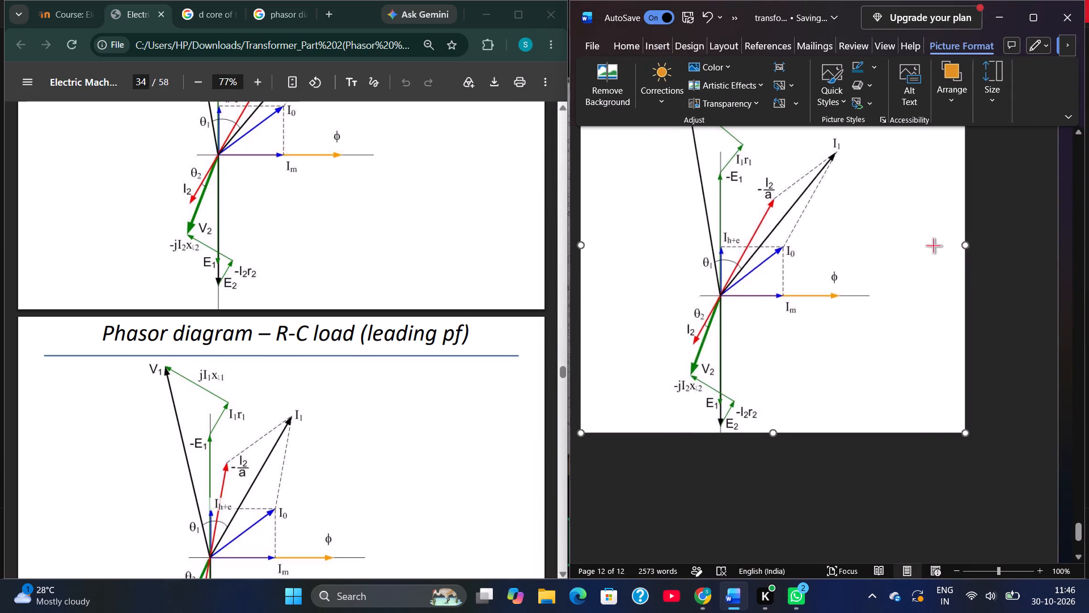
{"action": "left_click_drag", "start_coordinate": [933, 245], "coordinate": [826, 267]}
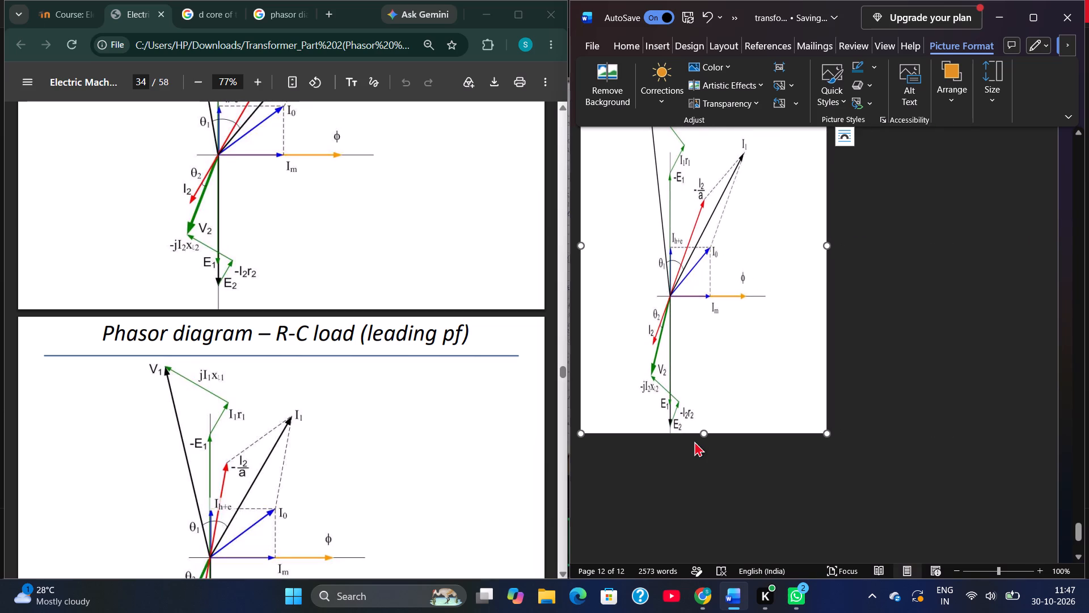
{"action": "left_click_drag", "start_coordinate": [706, 433], "coordinate": [709, 351]}
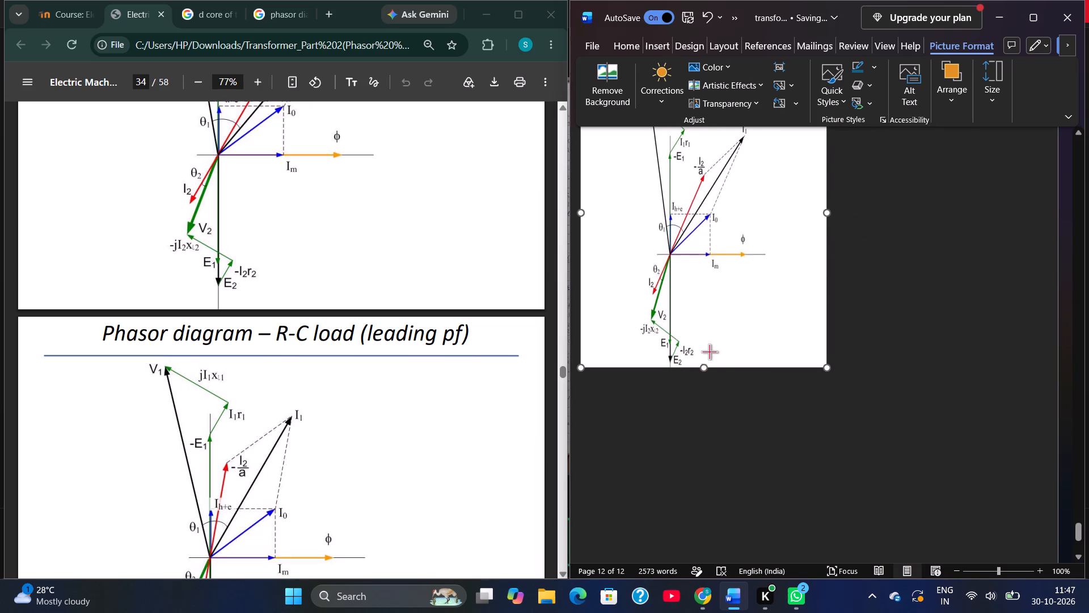
{"action": "left_click_drag", "start_coordinate": [709, 351], "coordinate": [712, 324]}
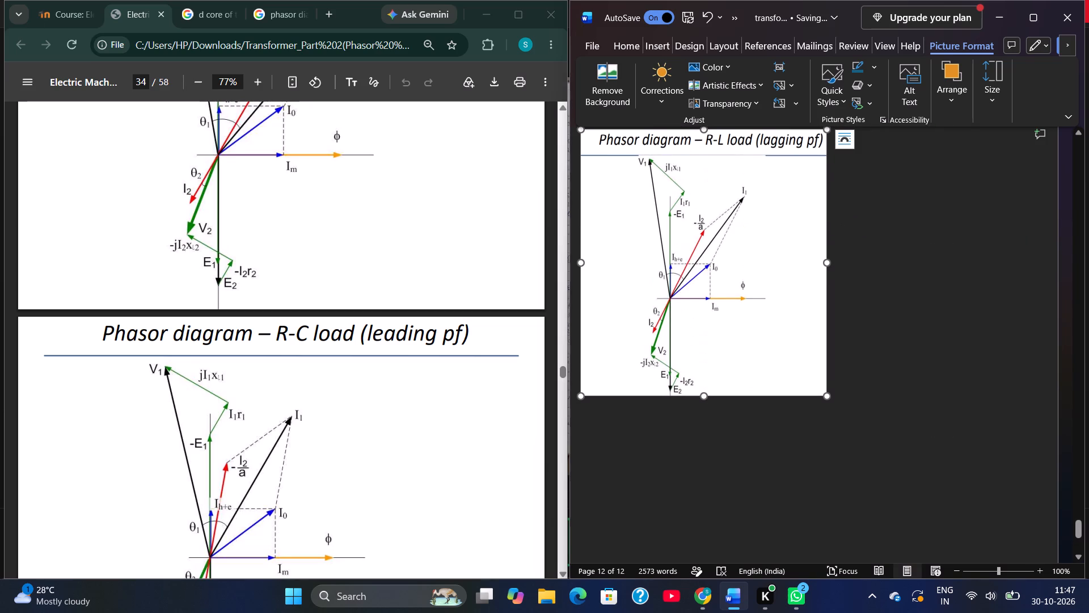
{"action": "left_click_drag", "start_coordinate": [830, 263], "coordinate": [788, 266]}
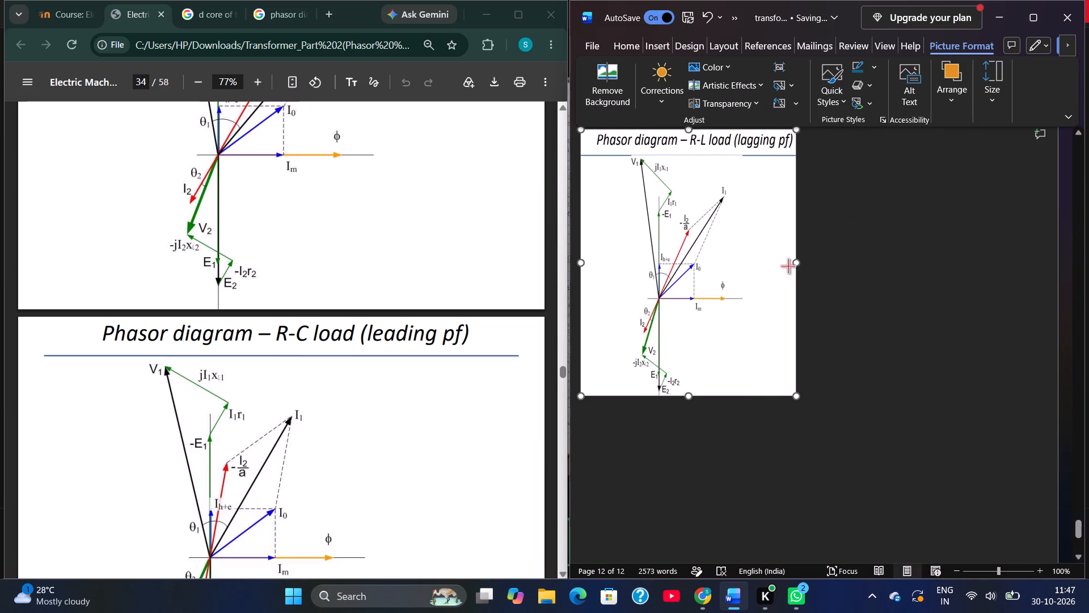
{"action": "left_click_drag", "start_coordinate": [788, 266], "coordinate": [802, 267]}
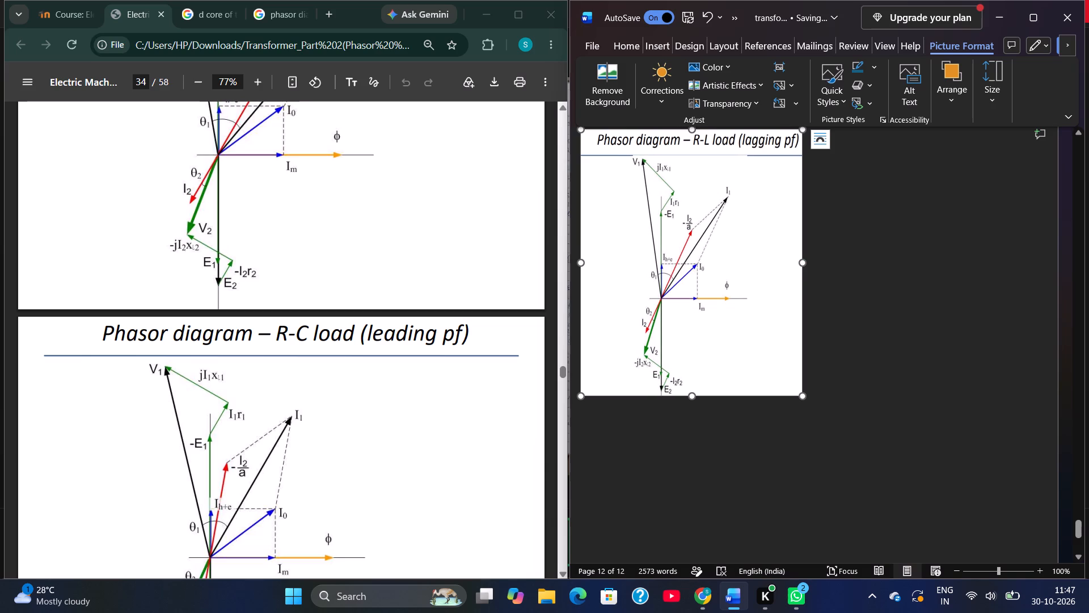
{"action": "left_click_drag", "start_coordinate": [690, 393], "coordinate": [700, 365]}
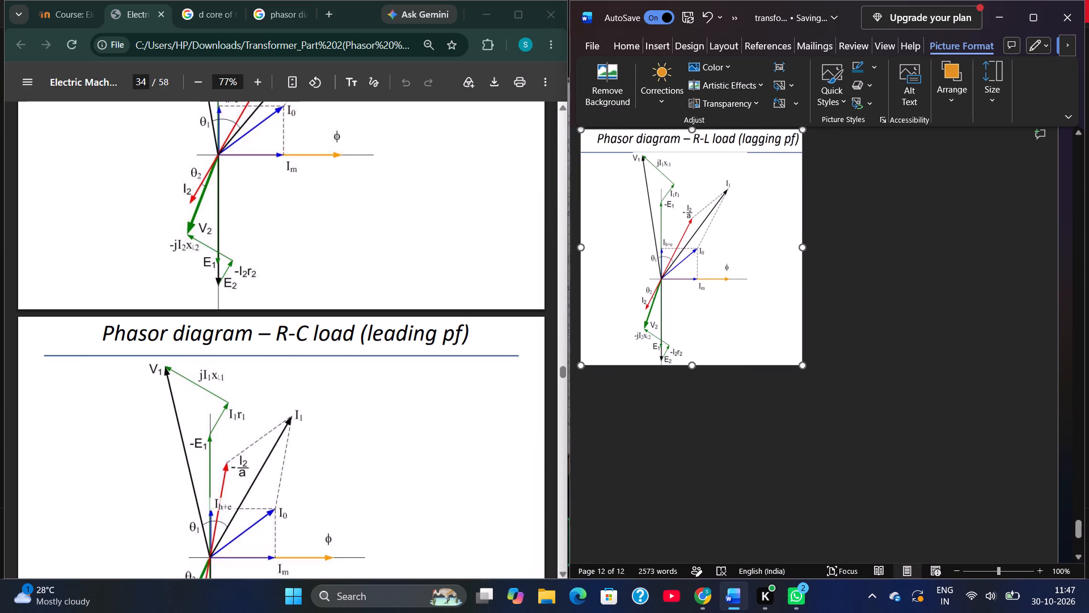
{"action": "left_click", "coordinate": [826, 325]}
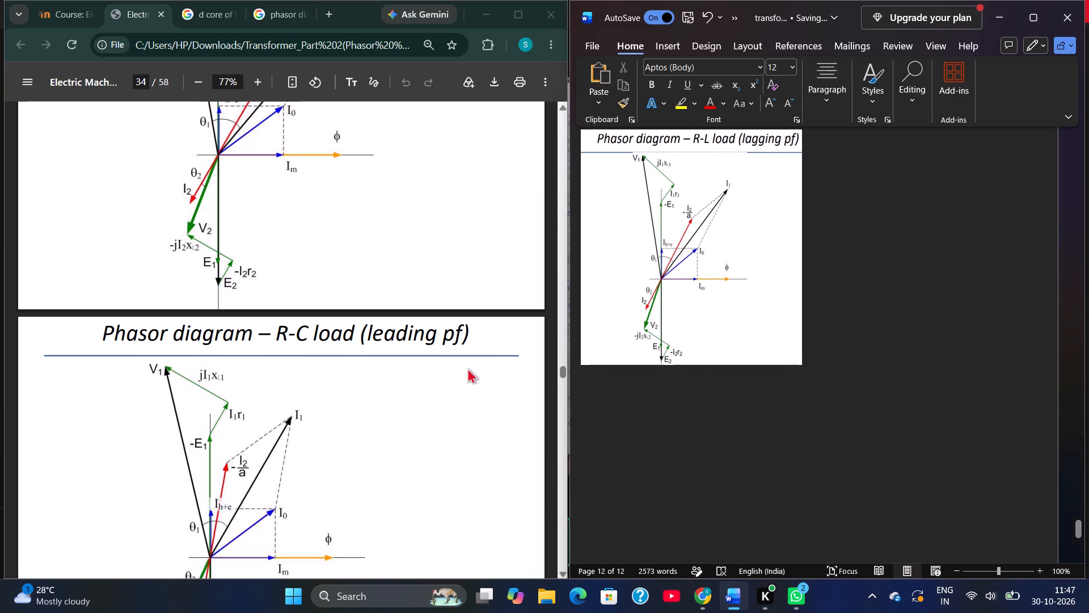
Capture the "Phasor diagram – R-C load (leading pf)" slide from the lecture PDF.
{"action": "scroll", "coordinate": [442, 418], "scroll_direction": "down", "scroll_amount": 2}
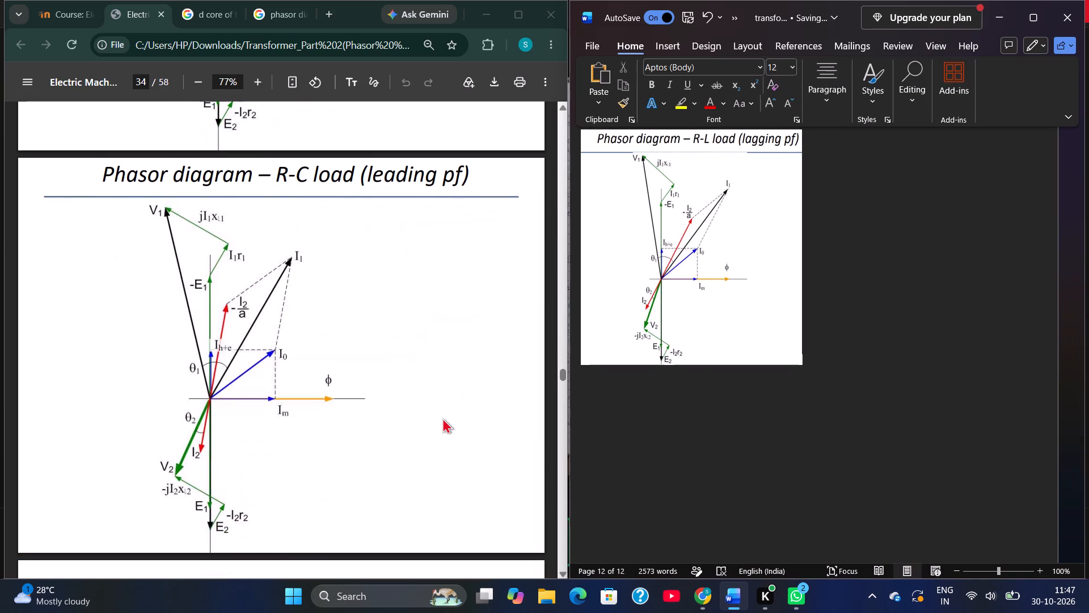
{"action": "key", "text": "shift+super+s"}
{"action": "left_click_drag", "start_coordinate": [88, 159], "coordinate": [97, 165]}
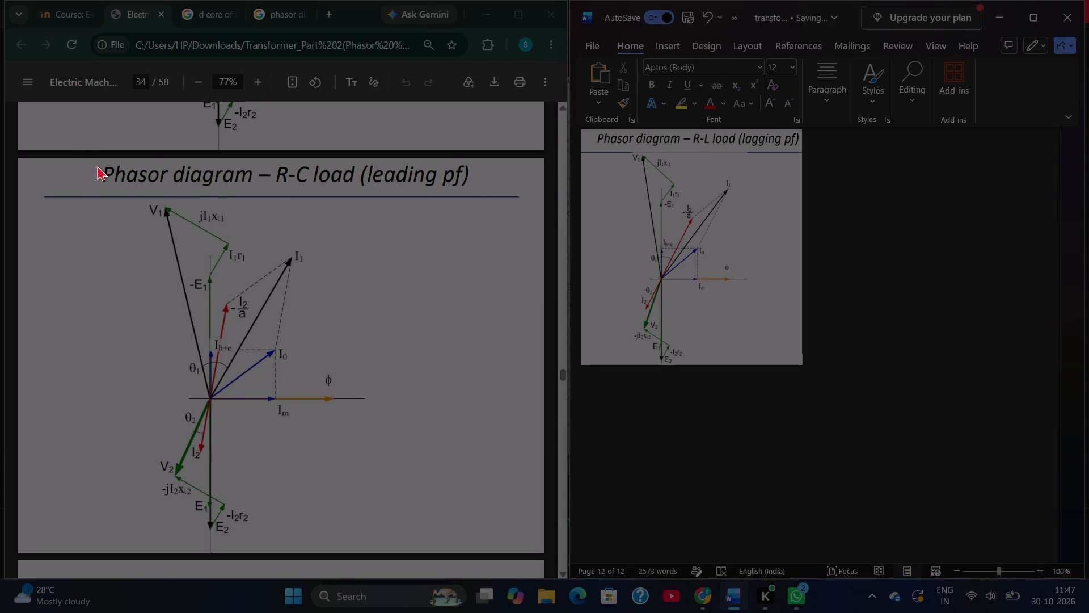
{"action": "left_click_drag", "start_coordinate": [97, 165], "coordinate": [470, 576]}
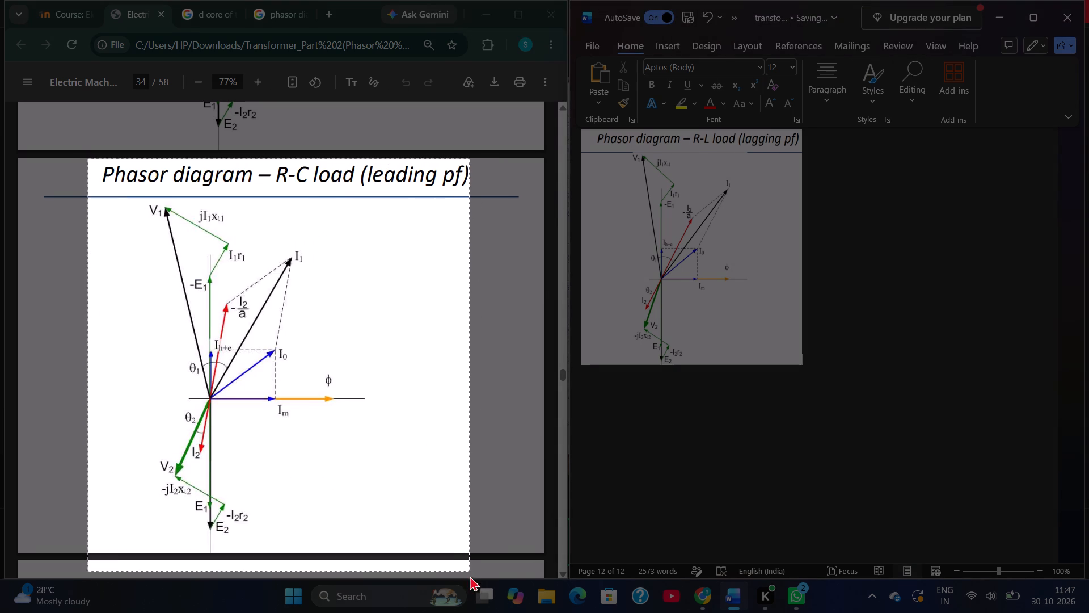
{"action": "left_click_drag", "start_coordinate": [470, 576], "coordinate": [475, 537]}
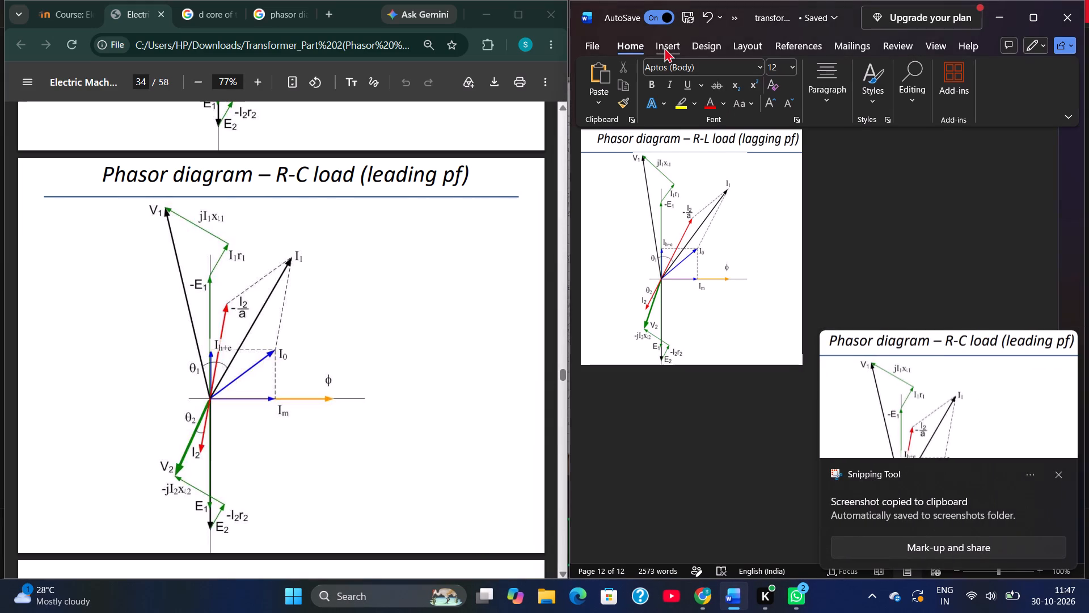
Insert the newly captured R-C load (leading pf) phasor diagram screenshot as a picture below the R-L load picture.
{"action": "left_click", "coordinate": [664, 47]}
{"action": "left_click", "coordinate": [672, 96]}
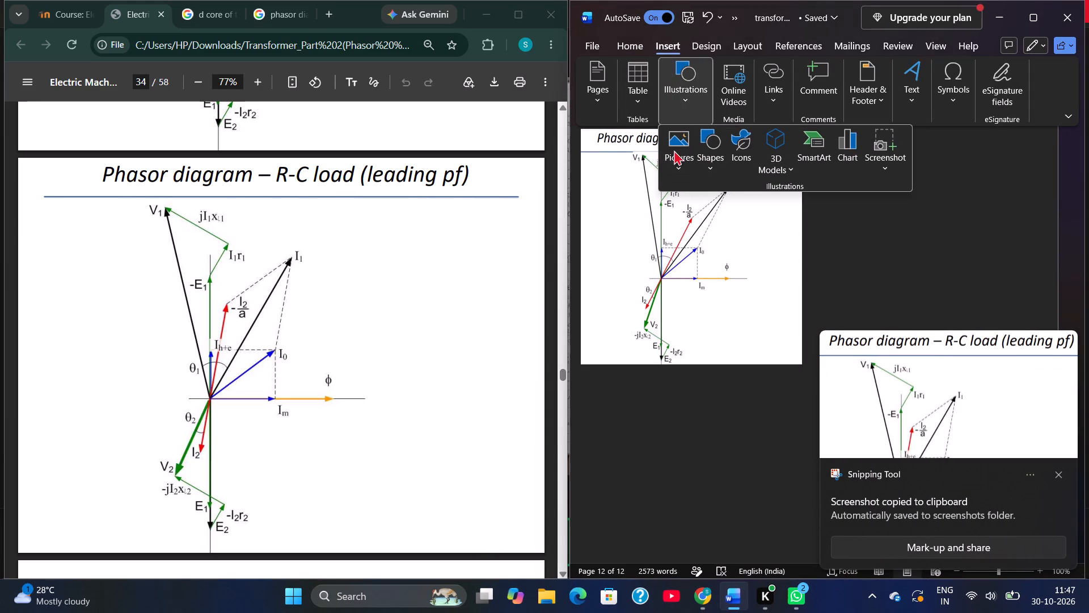
{"action": "left_click", "coordinate": [668, 151]}
{"action": "left_click", "coordinate": [714, 211]}
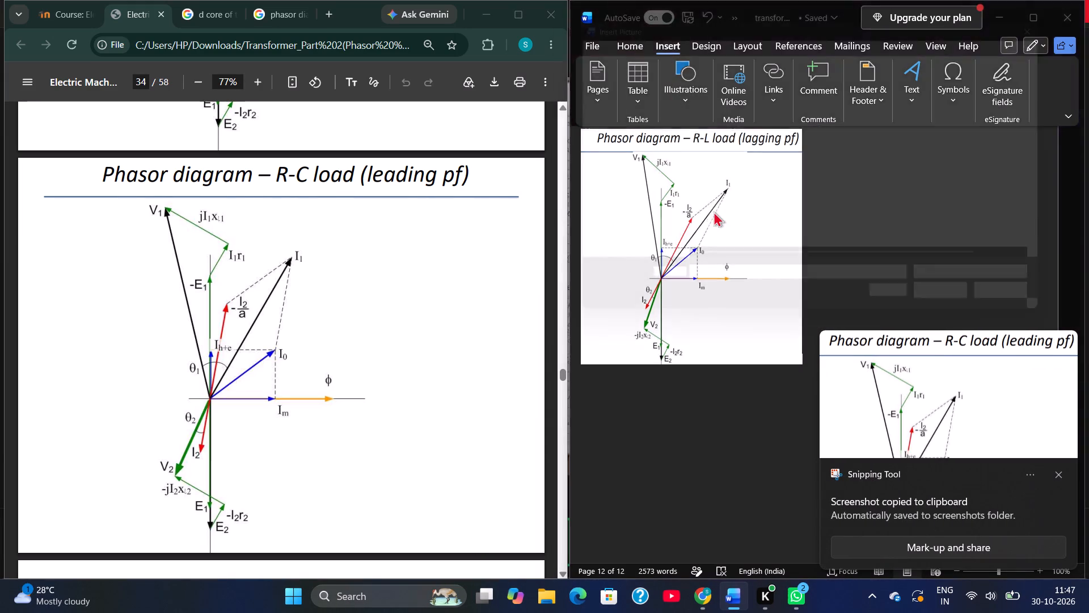
{"action": "left_click", "coordinate": [627, 119]}
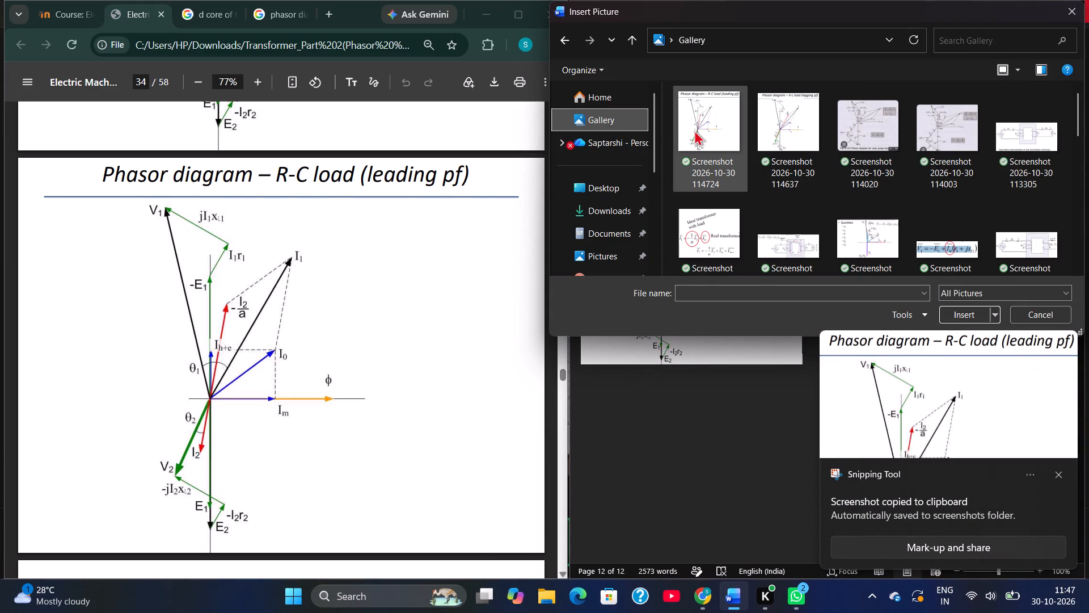
{"action": "left_click", "coordinate": [694, 130]}
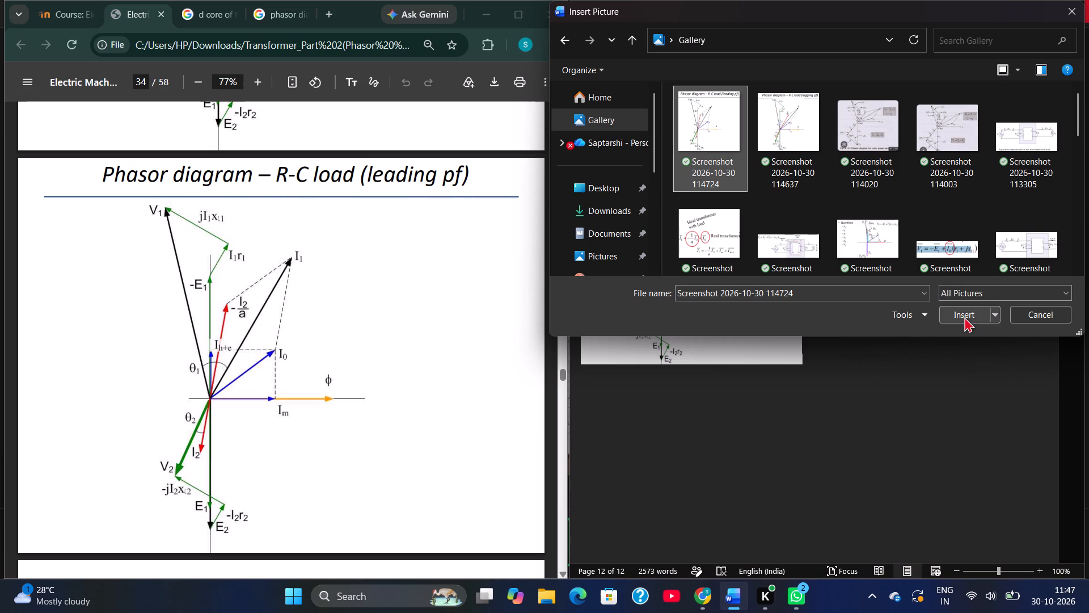
{"action": "left_click", "coordinate": [964, 317]}
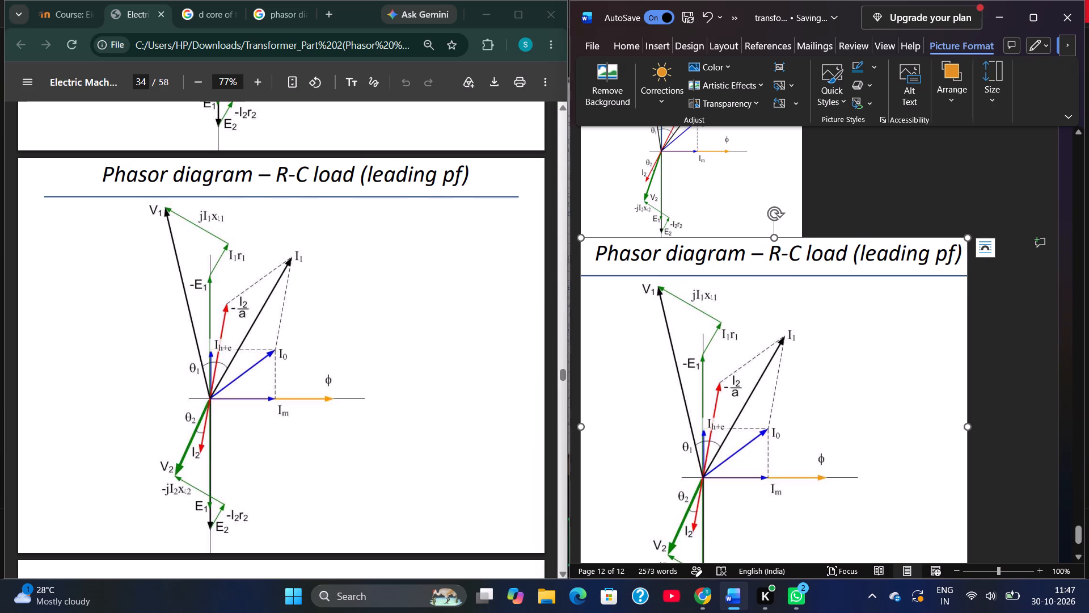
Shrink the R-C load phasor picture to about half its inserted width and slightly over half its height.
{"action": "left_click_drag", "start_coordinate": [967, 427], "coordinate": [802, 425]}
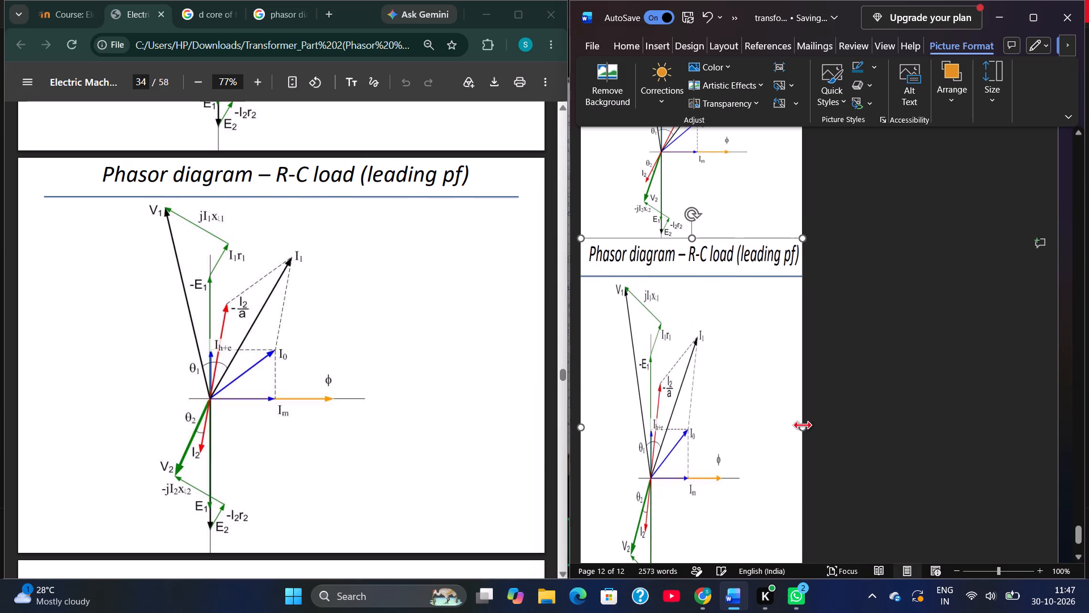
{"action": "scroll", "coordinate": [723, 520], "scroll_direction": "down", "scroll_amount": 1}
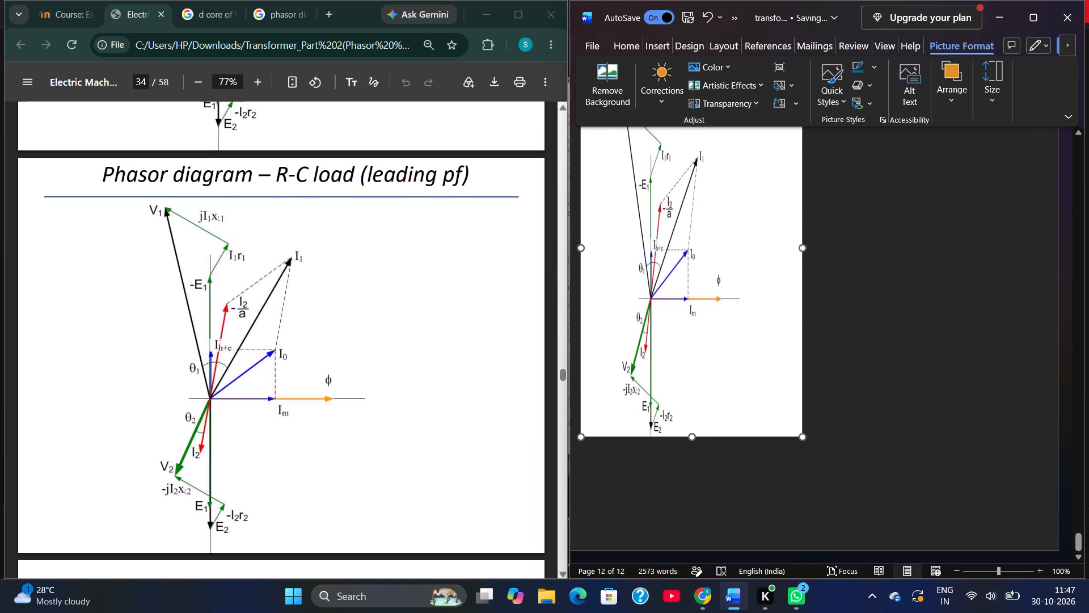
{"action": "left_click_drag", "start_coordinate": [693, 439], "coordinate": [732, 265]}
{"action": "scroll", "coordinate": [732, 265], "scroll_direction": "up", "scroll_amount": 1}
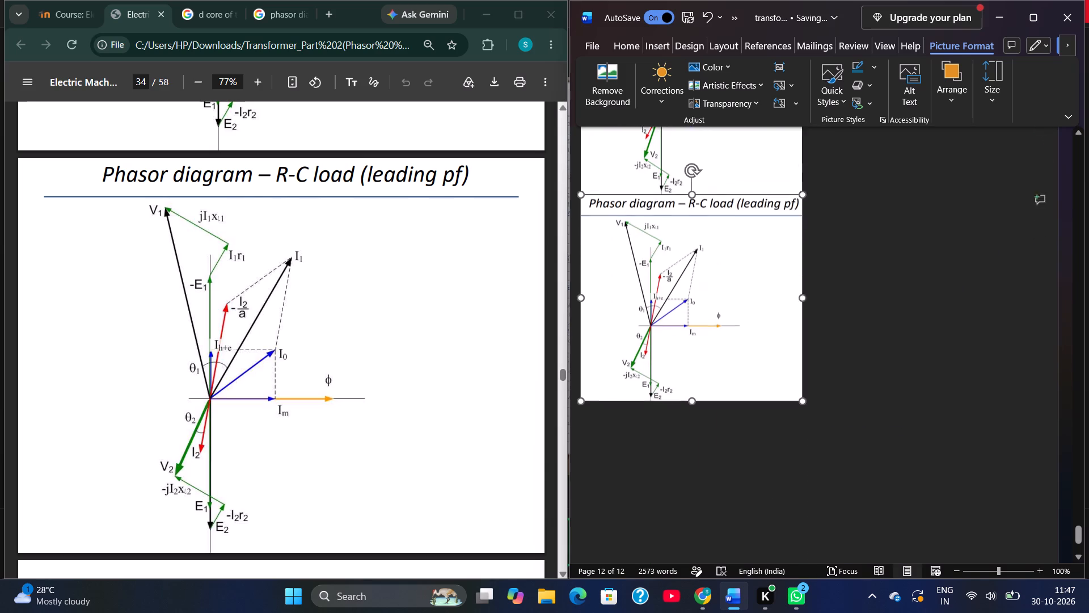
{"action": "scroll", "coordinate": [732, 265], "scroll_direction": "up", "scroll_amount": 1}
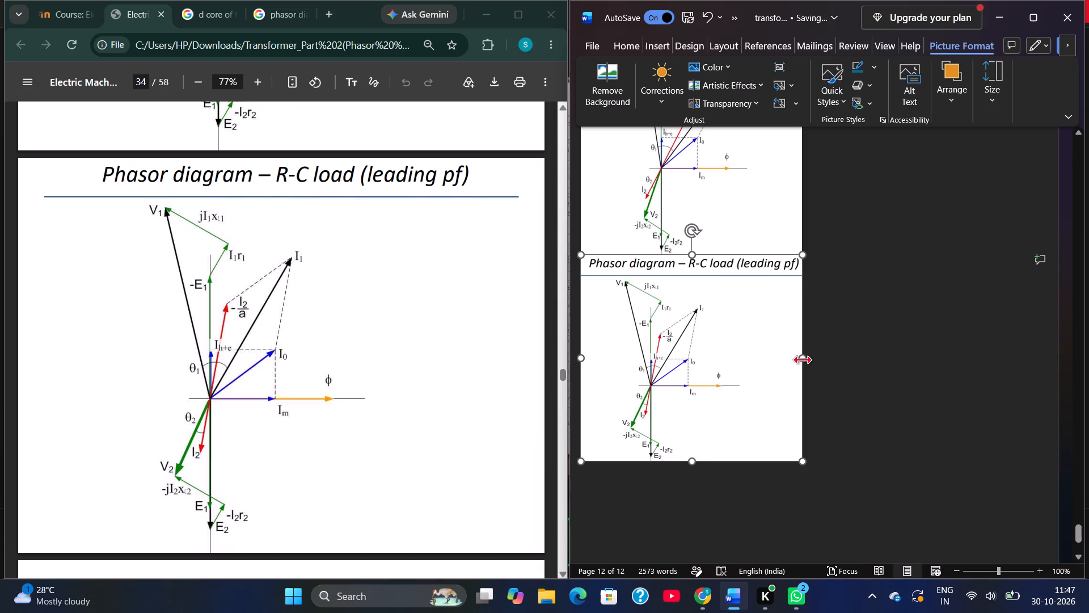
{"action": "left_click_drag", "start_coordinate": [802, 359], "coordinate": [774, 356]}
Narrow the R-L load phasor picture by about a tenth so the R-C load picture fits beside it on the same line.
{"action": "left_click", "coordinate": [731, 171]}
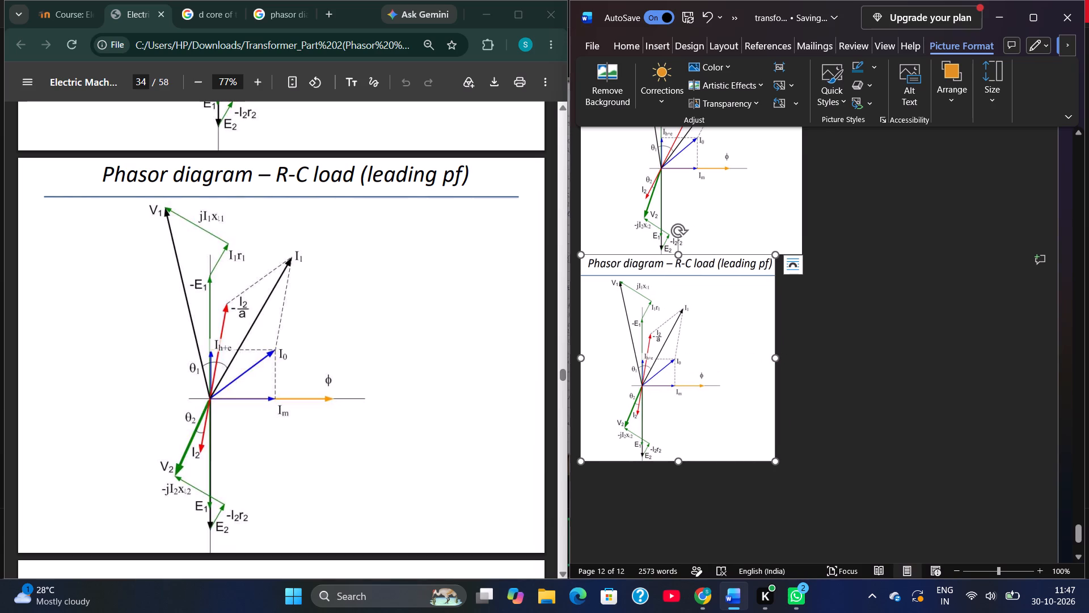
{"action": "left_click_drag", "start_coordinate": [807, 137], "coordinate": [783, 143]}
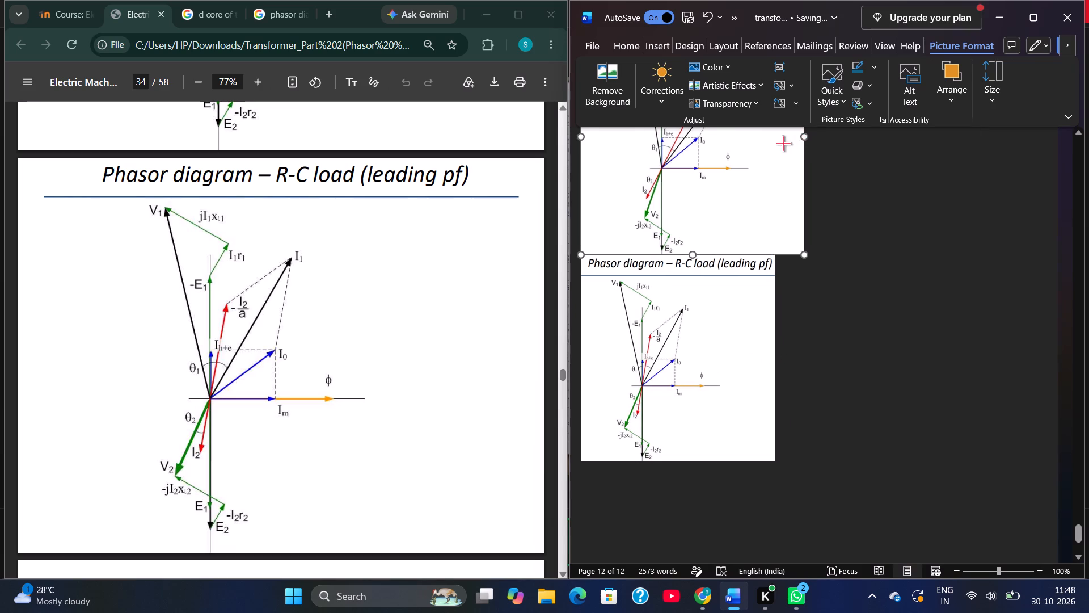
{"action": "left_click_drag", "start_coordinate": [783, 143], "coordinate": [780, 144]}
{"action": "left_click", "coordinate": [737, 243]}
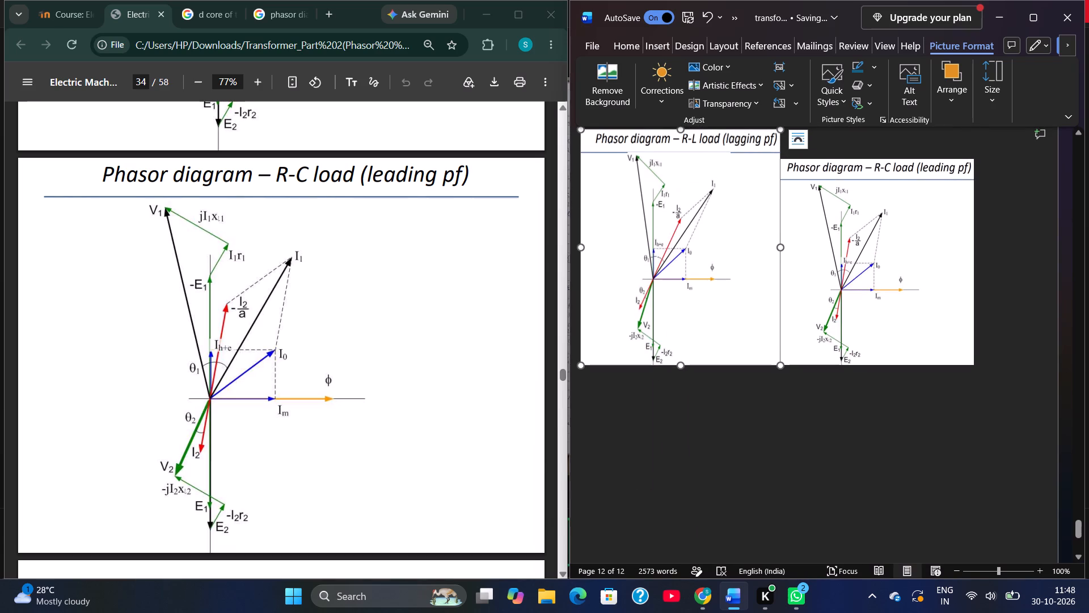
Stretch the R-C load phasor picture to the same height as the R-L load picture and widen it slightly.
{"action": "scroll", "coordinate": [749, 248], "scroll_direction": "up", "scroll_amount": 1}
{"action": "left_click", "coordinate": [841, 232]}
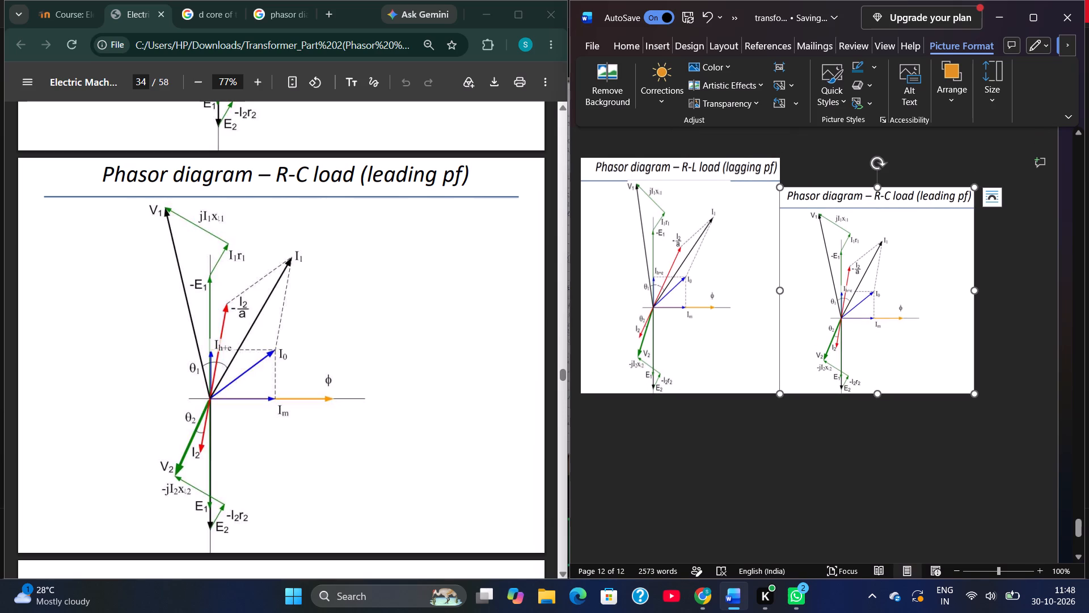
{"action": "left_click_drag", "start_coordinate": [881, 189], "coordinate": [884, 166]}
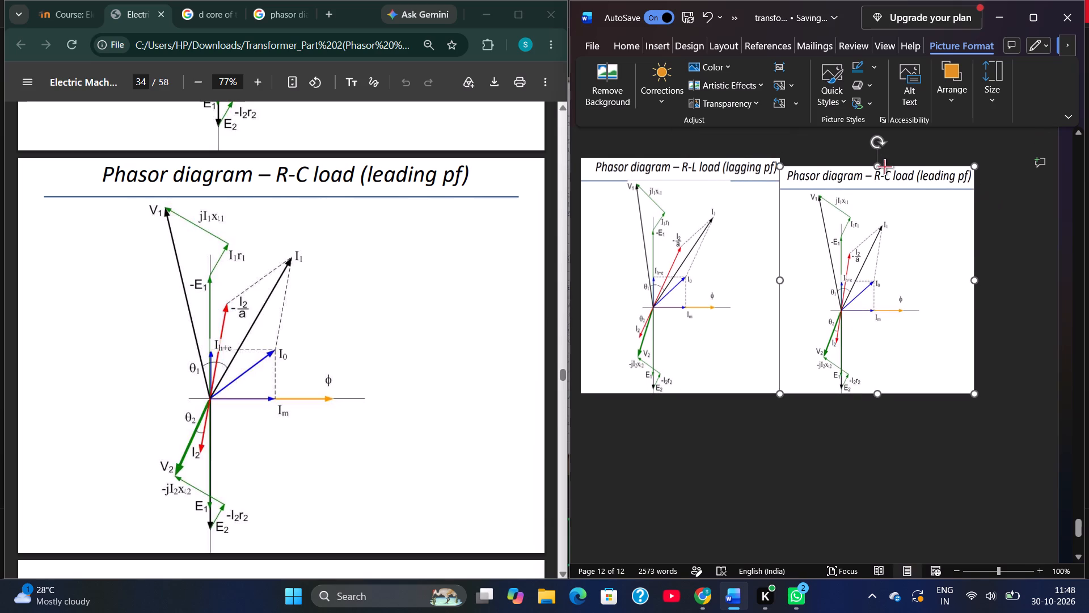
{"action": "left_click_drag", "start_coordinate": [884, 166], "coordinate": [891, 157]}
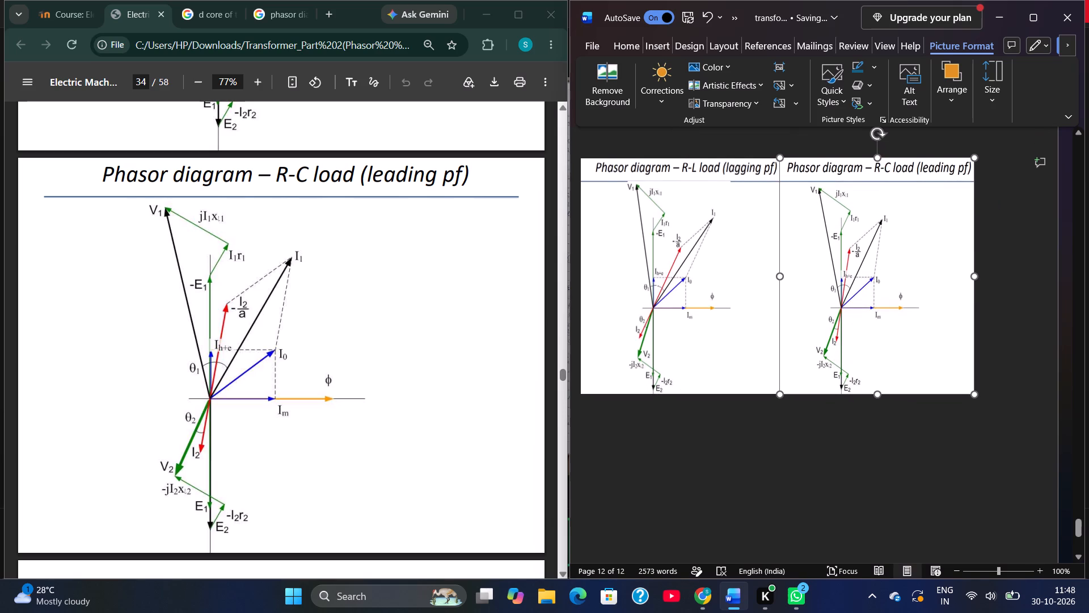
{"action": "left_click_drag", "start_coordinate": [782, 273], "coordinate": [794, 273]}
{"action": "left_click_drag", "start_coordinate": [794, 273], "coordinate": [768, 280]}
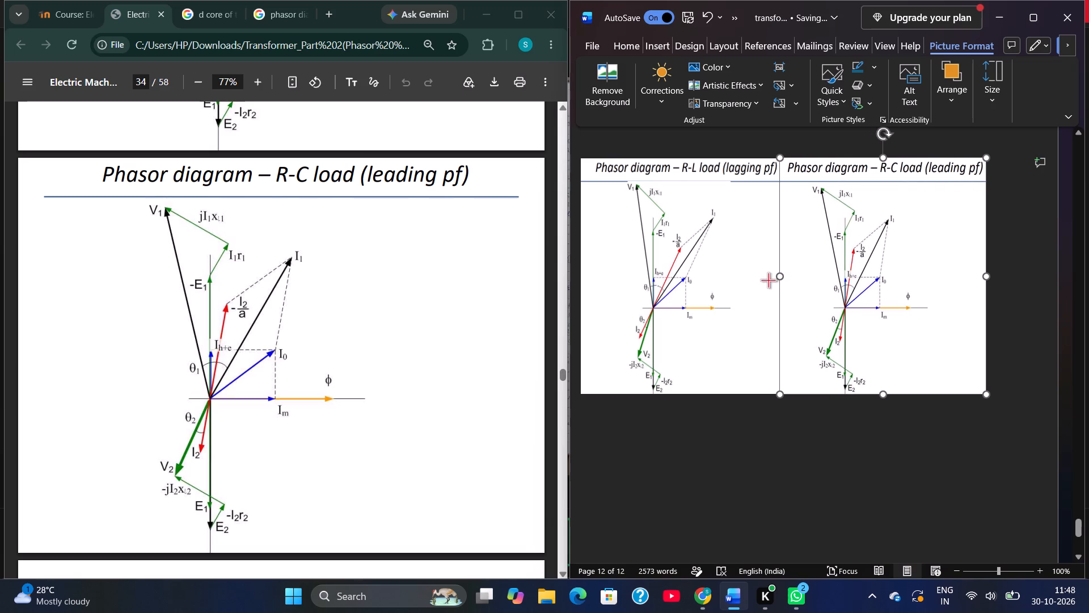
{"action": "left_click_drag", "start_coordinate": [768, 280], "coordinate": [769, 283]}
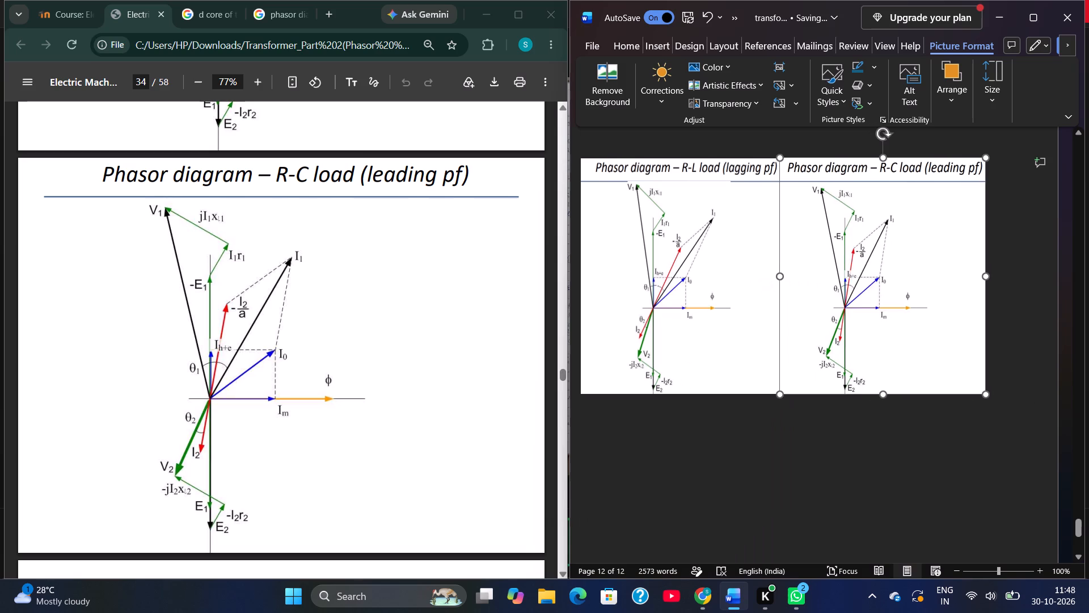
Widen the R-L load phasor picture very slightly, keeping both pictures side by side.
{"action": "left_click", "coordinate": [748, 280]}
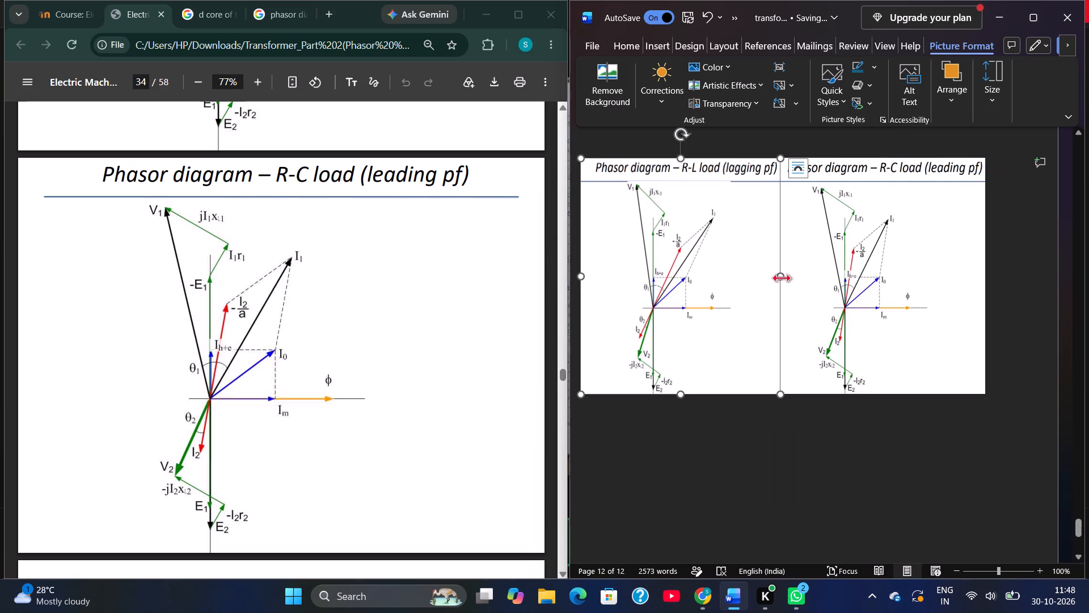
{"action": "left_click_drag", "start_coordinate": [781, 278], "coordinate": [786, 286]}
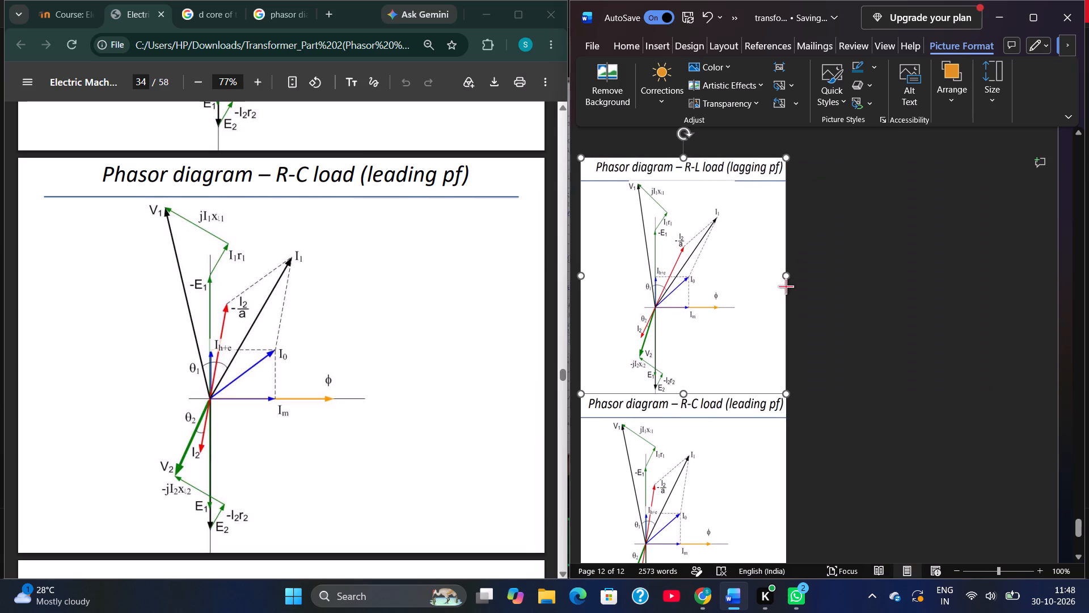
{"action": "left_click_drag", "start_coordinate": [786, 286], "coordinate": [783, 288]}
Add a single space between the side-by-side R-L and R-C load phasor pictures to separate them.
{"action": "left_click", "coordinate": [801, 440]}
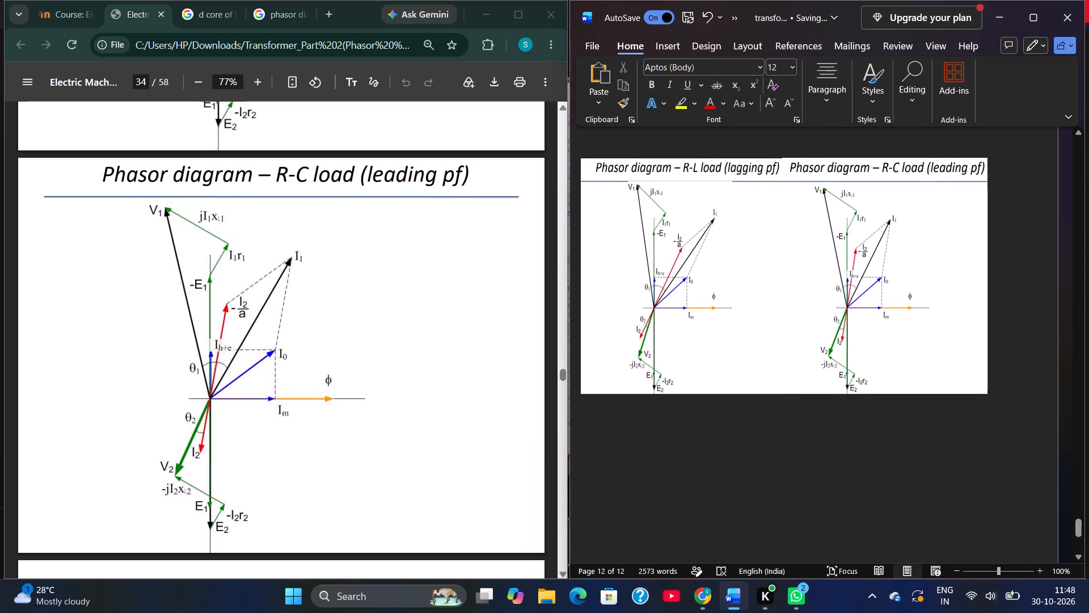
{"action": "key", "text": "space"}
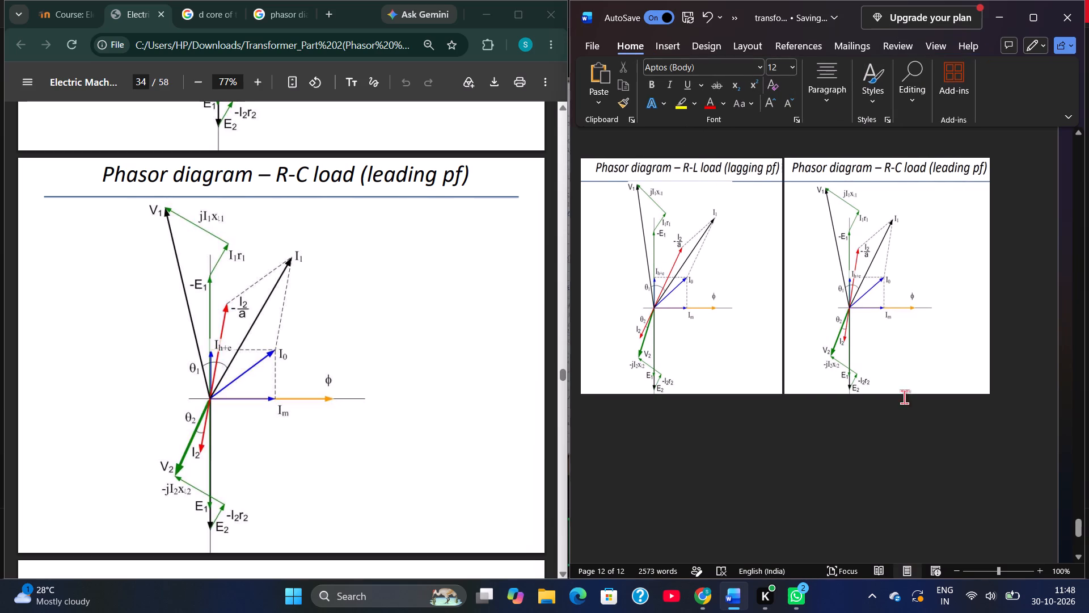
{"action": "key", "text": "space"}
{"action": "key", "text": "BackSpace"}
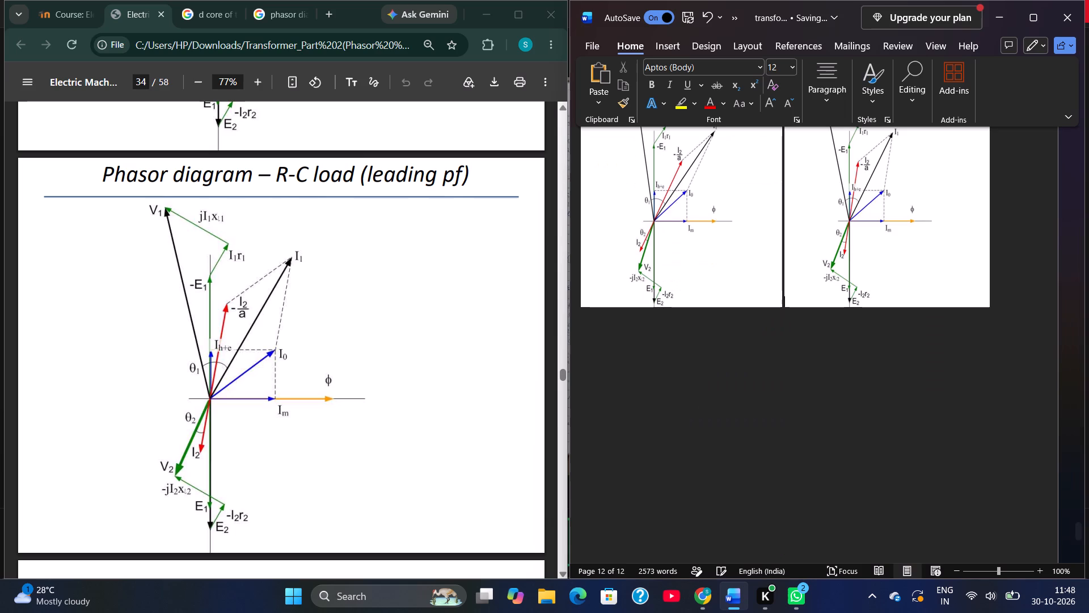
{"action": "left_click", "coordinate": [806, 445]}
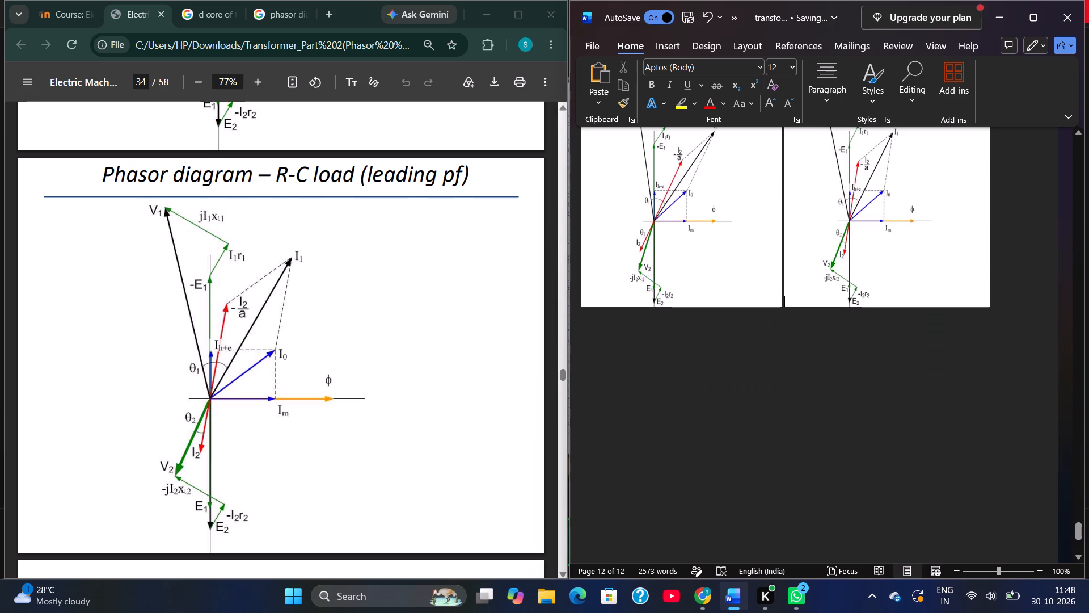
{"action": "scroll", "coordinate": [806, 445], "scroll_direction": "up", "scroll_amount": 1}
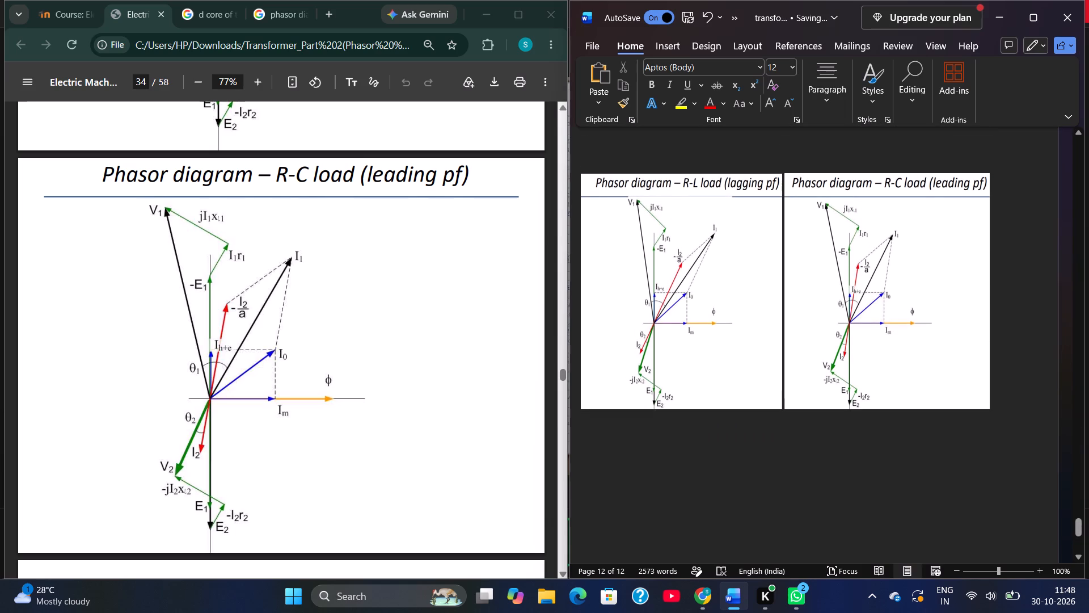
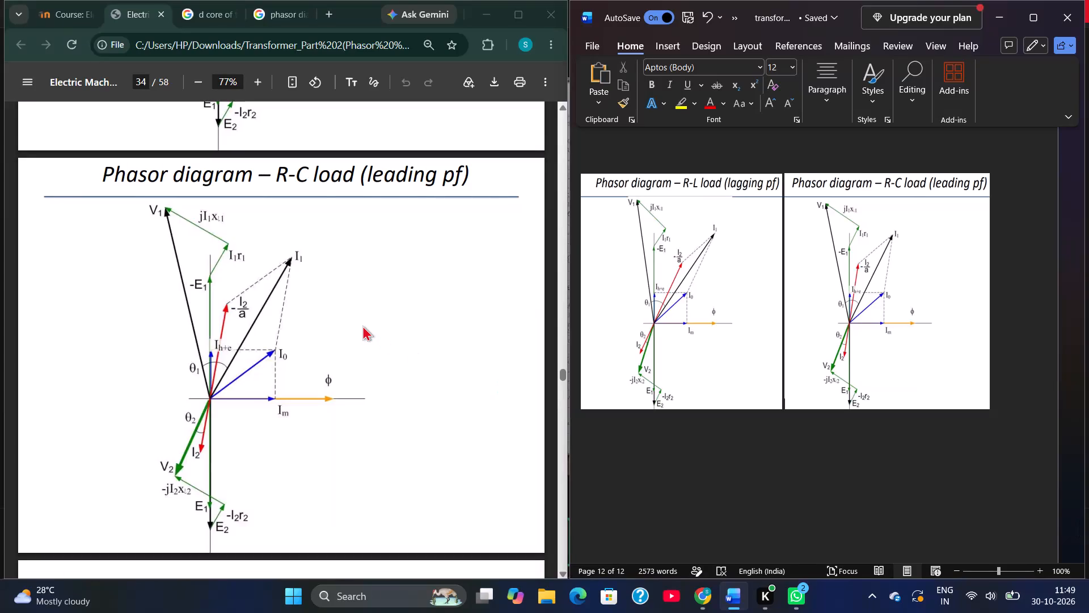
Delete "What is an equivalent circuit?" from question 7, keeping the answer as a separate unnumbered paragraph below the question.
{"action": "scroll", "coordinate": [362, 325], "scroll_direction": "down", "scroll_amount": 3}
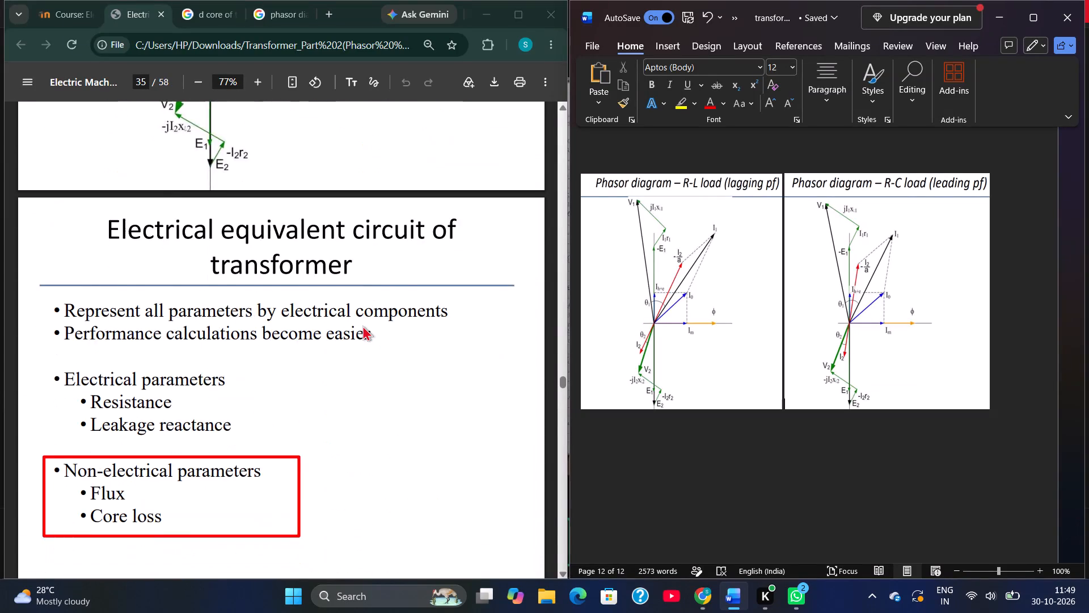
{"action": "scroll", "coordinate": [362, 325], "scroll_direction": "down", "scroll_amount": 1}
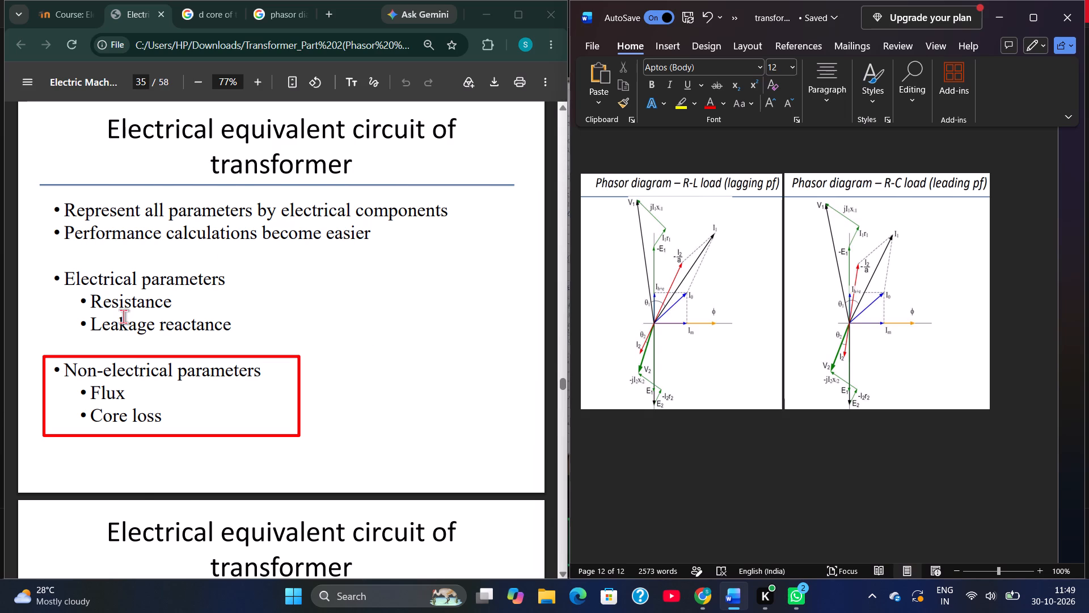
{"action": "scroll", "coordinate": [123, 316], "scroll_direction": "down", "scroll_amount": 2}
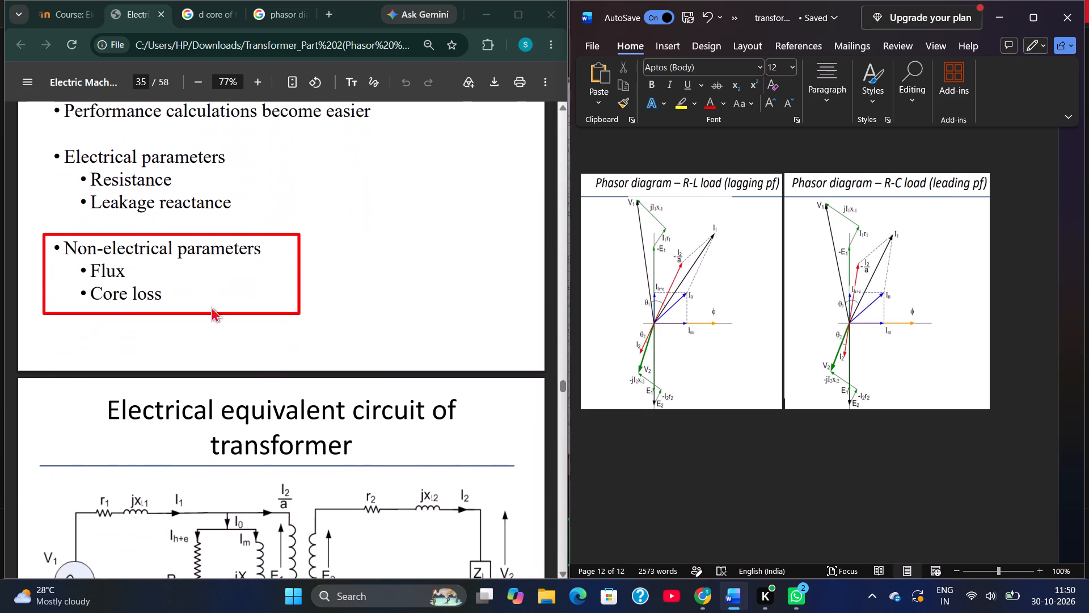
{"action": "scroll", "coordinate": [675, 280], "scroll_direction": "up", "scroll_amount": 11}
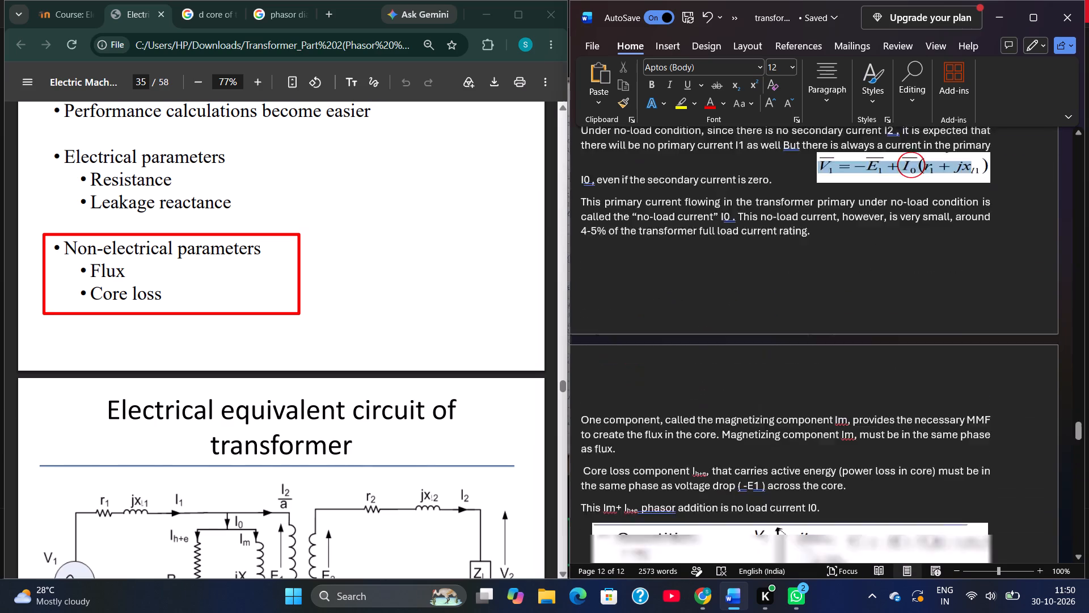
{"action": "scroll", "coordinate": [675, 280], "scroll_direction": "up", "scroll_amount": 8}
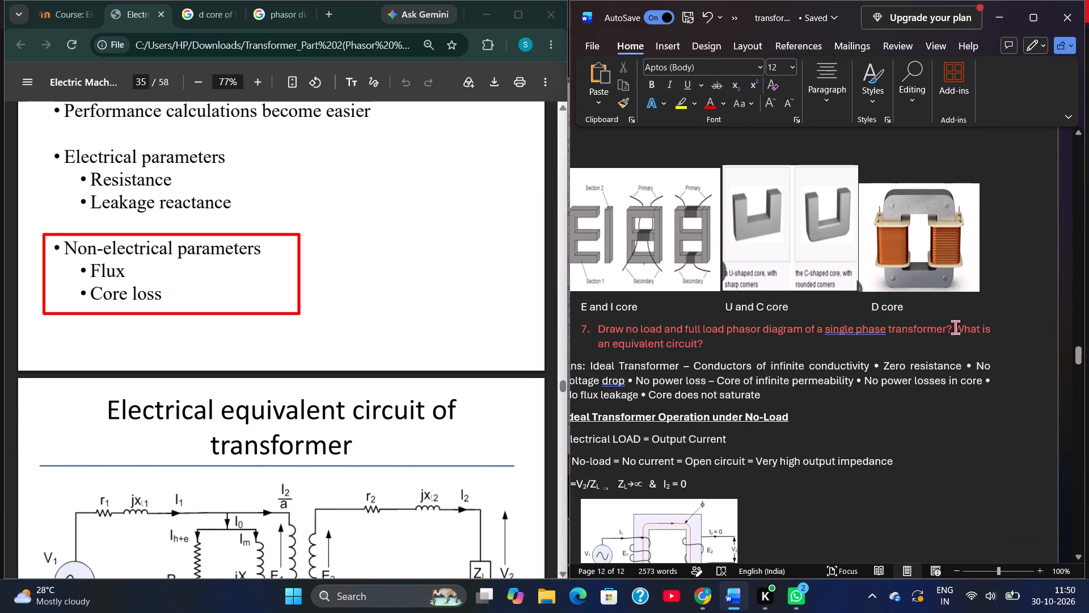
{"action": "left_click_drag", "start_coordinate": [955, 326], "coordinate": [950, 355]}
{"action": "key", "text": "BackSpace"}
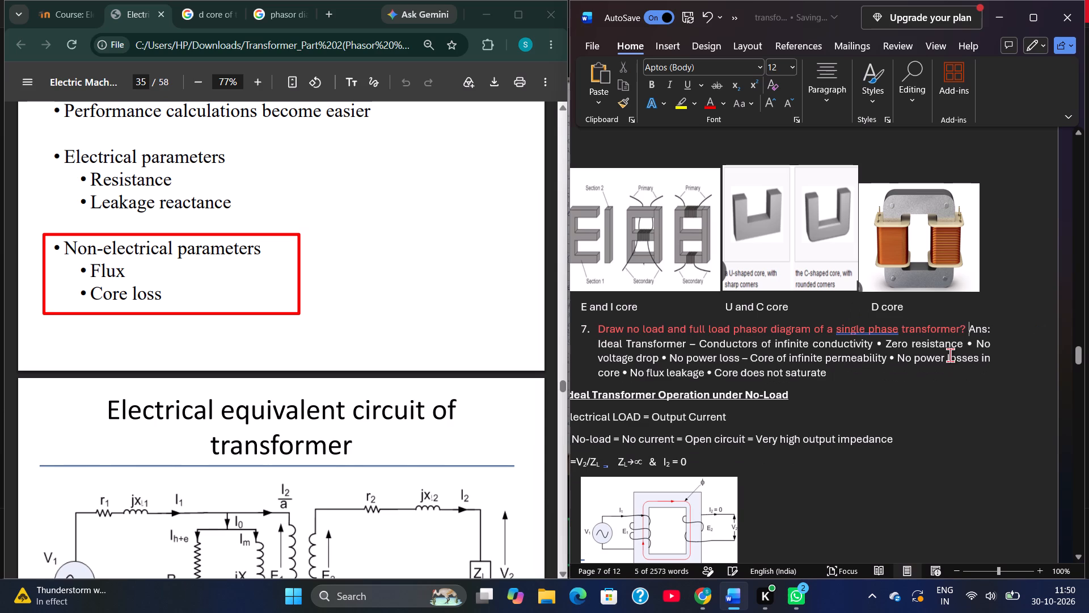
{"action": "key", "text": "Return"}
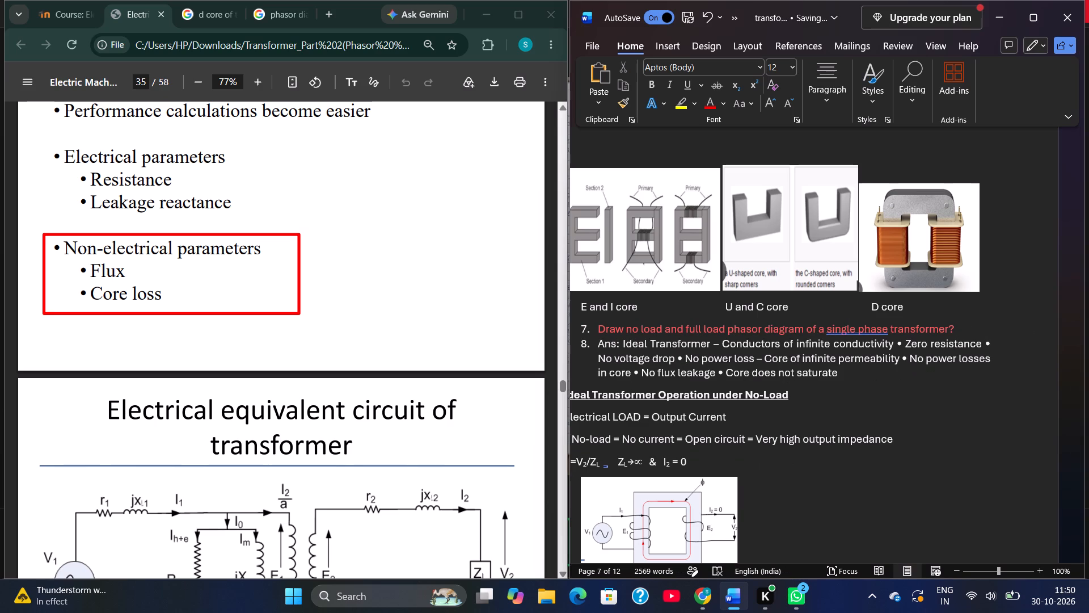
{"action": "key", "text": "BackSpace"}
{"action": "key", "text": "BackSpace"}
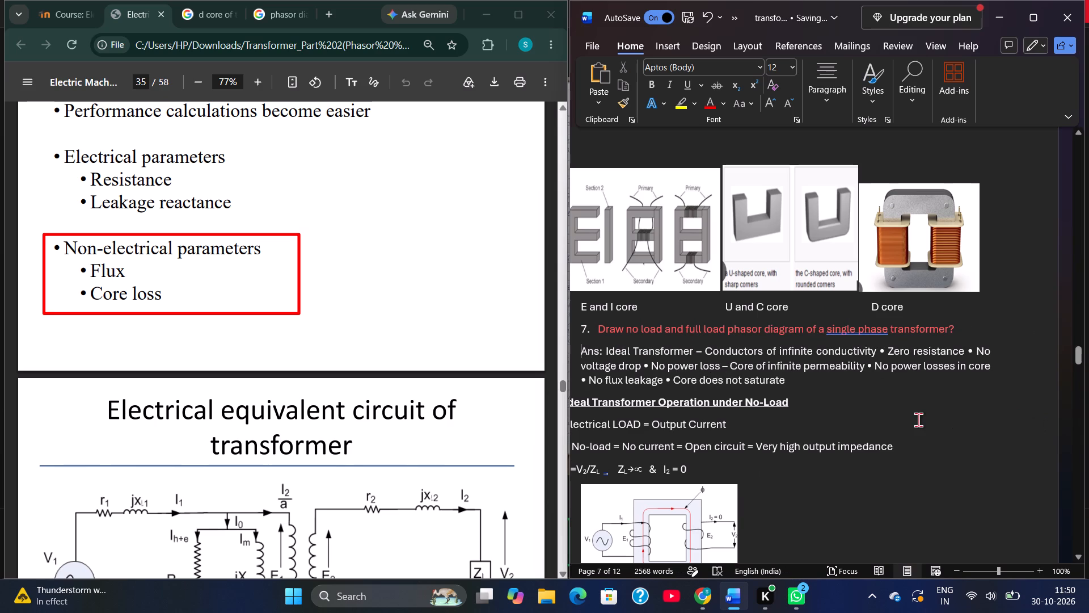
Start a new unindented line directly below the side-by-side R-L and R-C load phasor pictures.
{"action": "scroll", "coordinate": [918, 419], "scroll_direction": "right", "scroll_amount": 2}
{"action": "scroll", "coordinate": [918, 419], "scroll_direction": "down", "scroll_amount": 13}
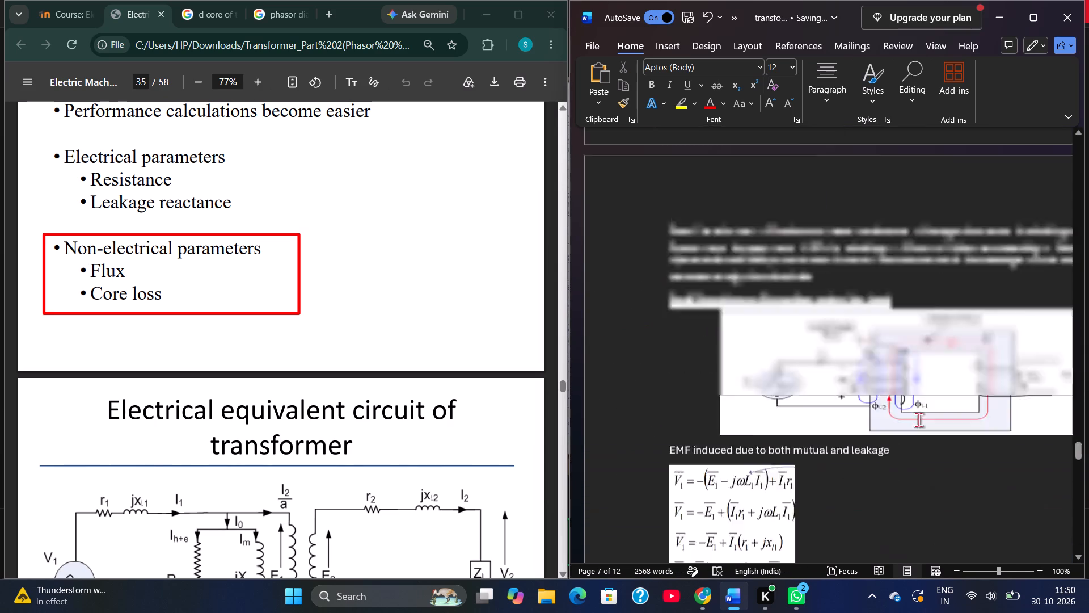
{"action": "scroll", "coordinate": [918, 419], "scroll_direction": "down", "scroll_amount": 3}
{"action": "scroll", "coordinate": [918, 419], "scroll_direction": "up", "scroll_amount": 4}
{"action": "scroll", "coordinate": [918, 419], "scroll_direction": "down", "scroll_amount": 1}
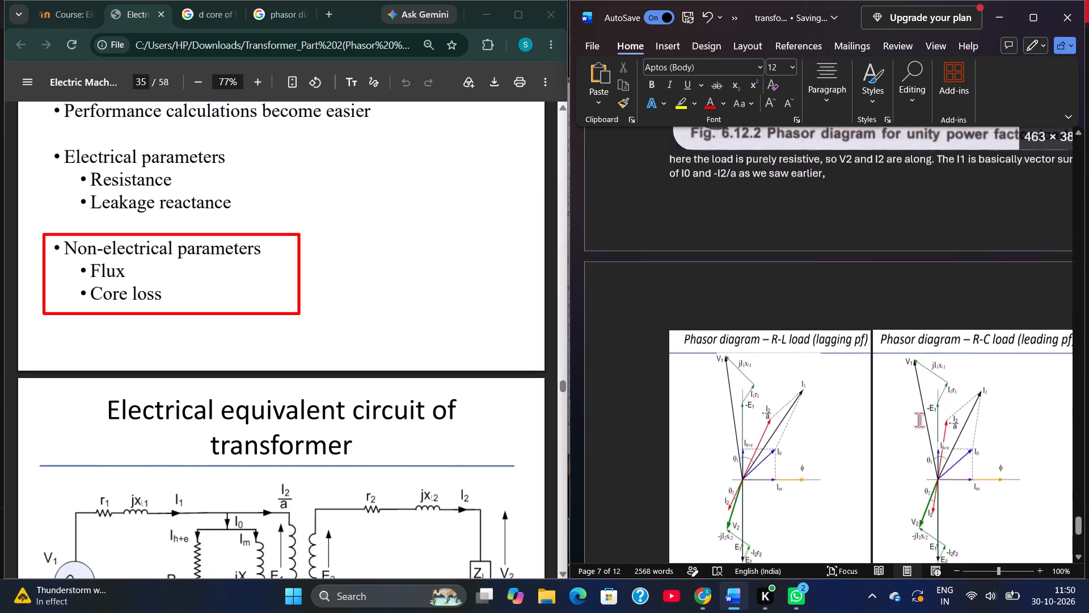
{"action": "scroll", "coordinate": [918, 419], "scroll_direction": "down", "scroll_amount": 1}
{"action": "left_click", "coordinate": [707, 338]}
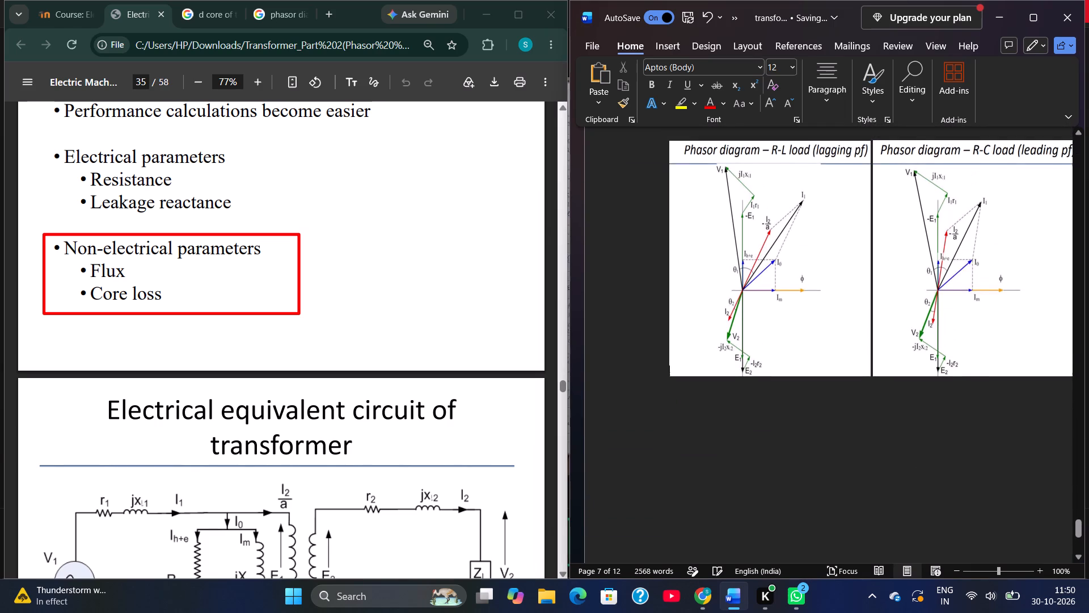
{"action": "key", "text": "Right"}
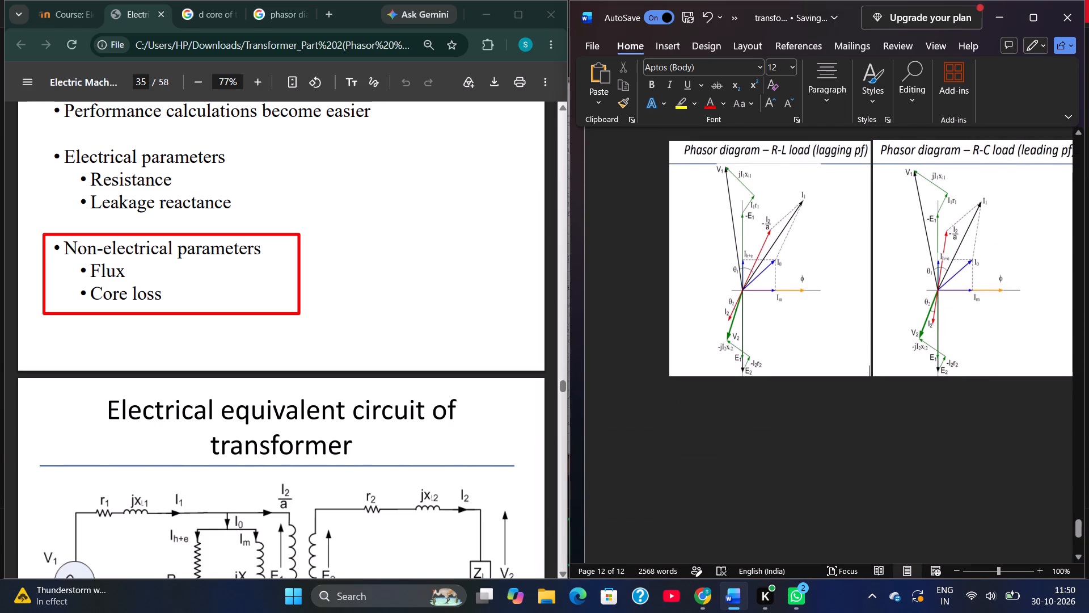
{"action": "key", "text": "Right"}
{"action": "key", "text": "Right"}
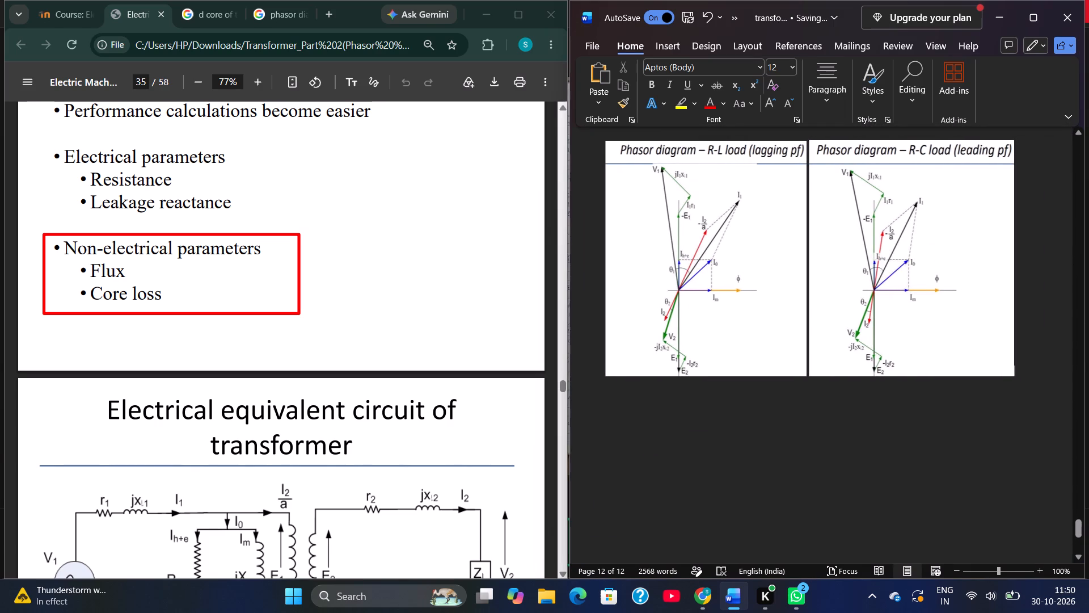
{"action": "key", "text": "Return"}
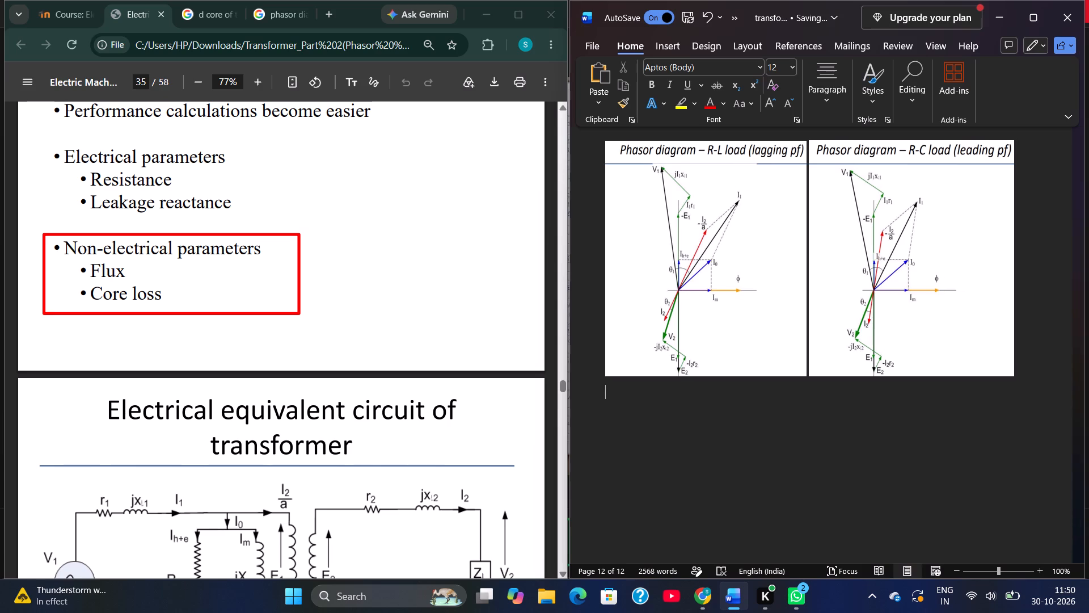
{"action": "key", "text": "BackSpace"}
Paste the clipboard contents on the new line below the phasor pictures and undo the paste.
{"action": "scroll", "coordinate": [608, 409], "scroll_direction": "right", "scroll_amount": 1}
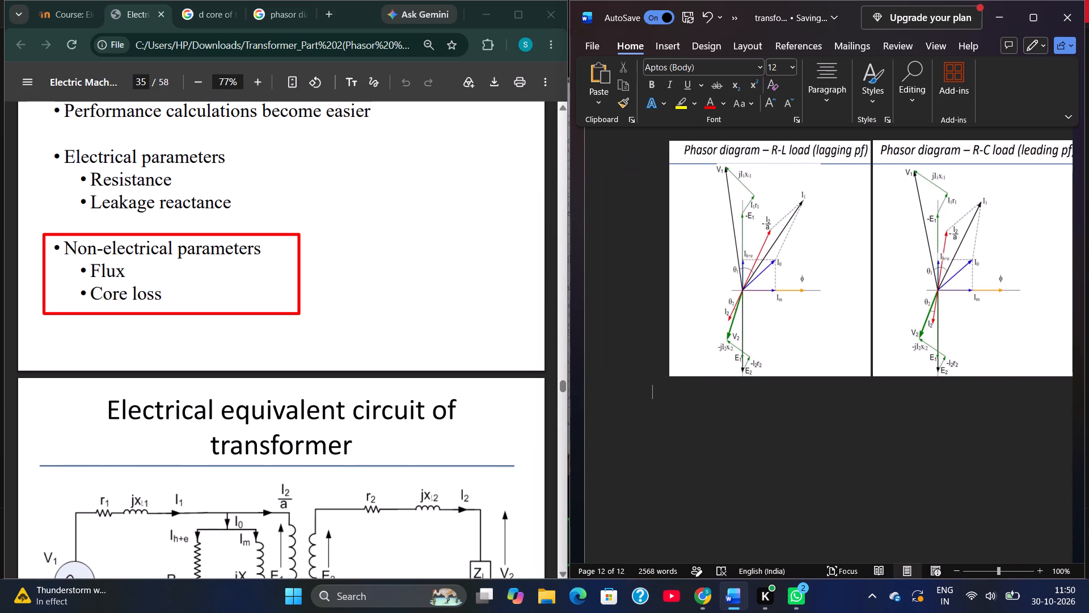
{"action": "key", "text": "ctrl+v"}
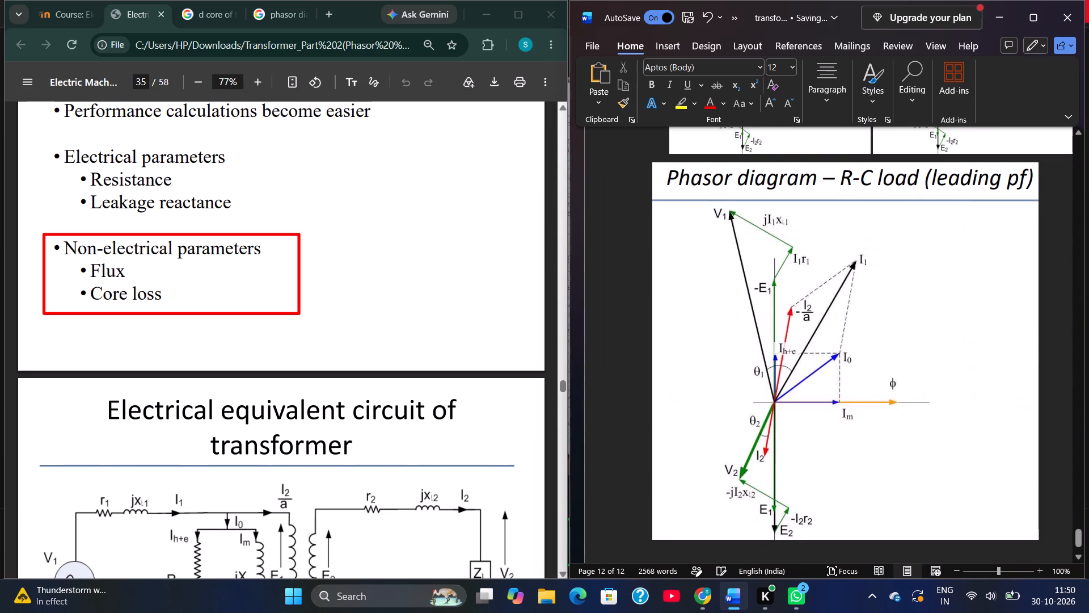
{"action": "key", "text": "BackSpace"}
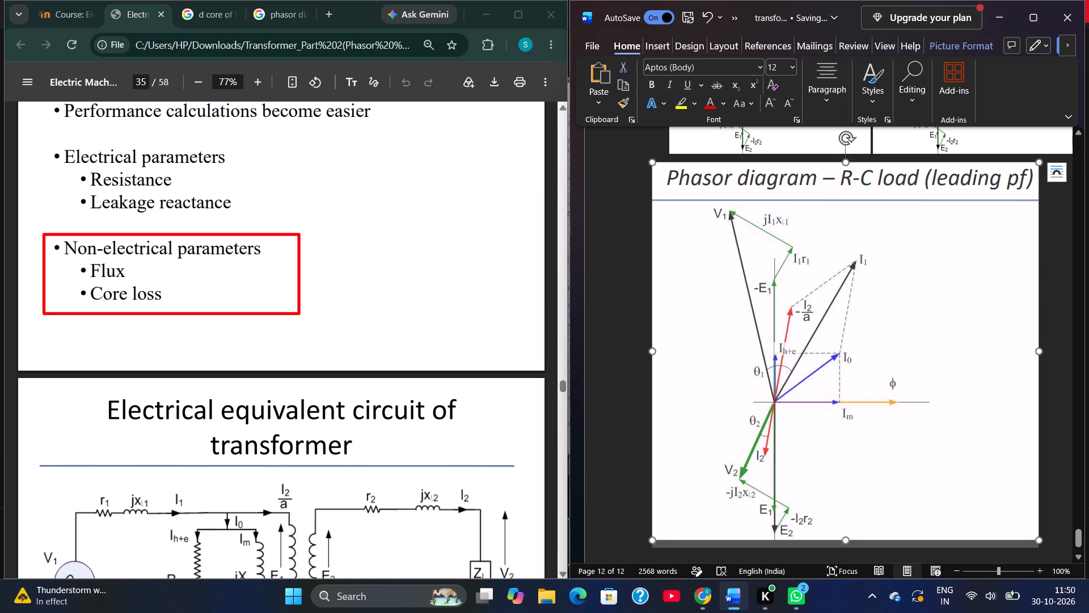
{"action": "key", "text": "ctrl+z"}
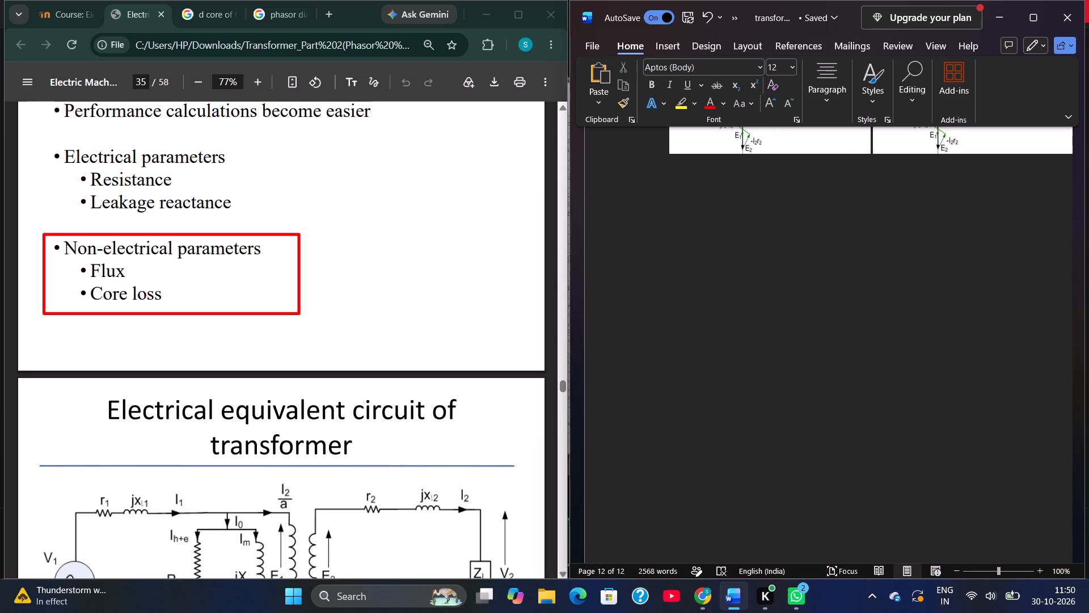
Apply the red font colour to the whole line of question 7 about no-load and full-load phasor diagrams.
{"action": "scroll", "coordinate": [608, 409], "scroll_direction": "up", "scroll_amount": 10}
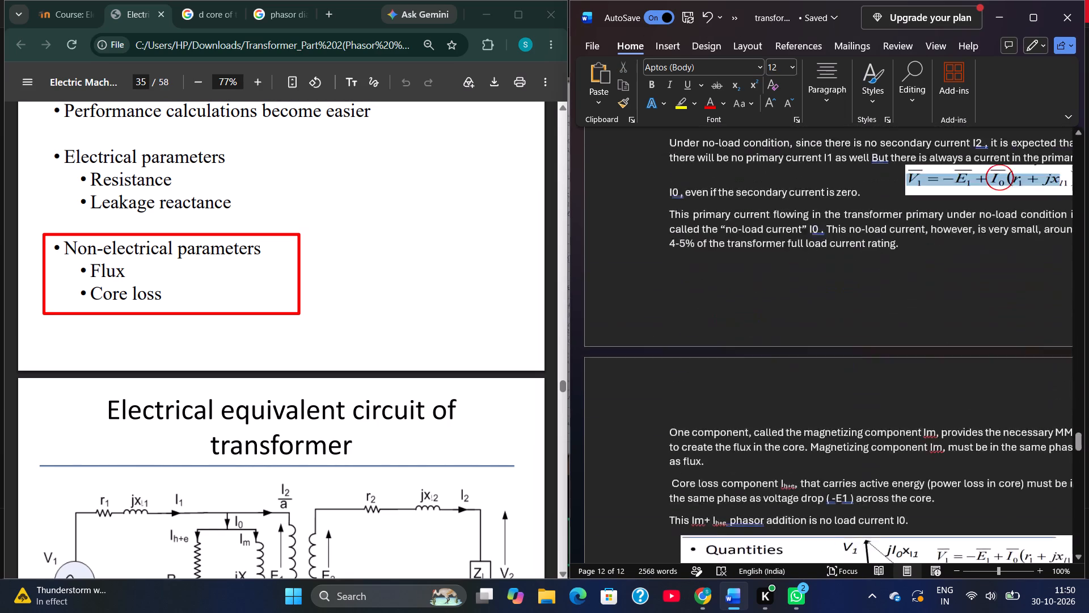
{"action": "scroll", "coordinate": [608, 409], "scroll_direction": "up", "scroll_amount": 10}
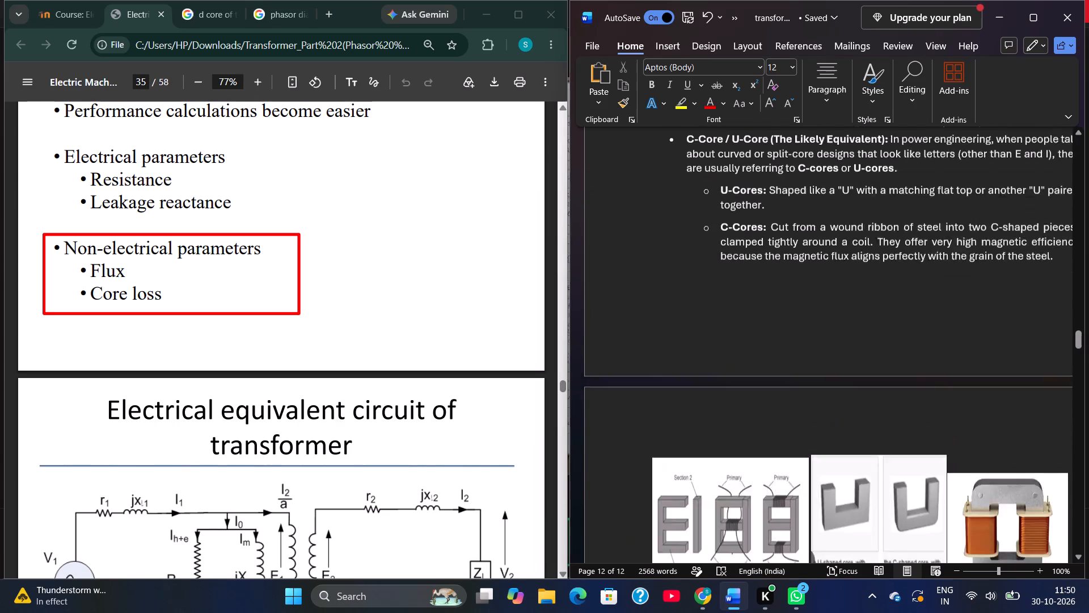
{"action": "scroll", "coordinate": [608, 409], "scroll_direction": "down", "scroll_amount": 7}
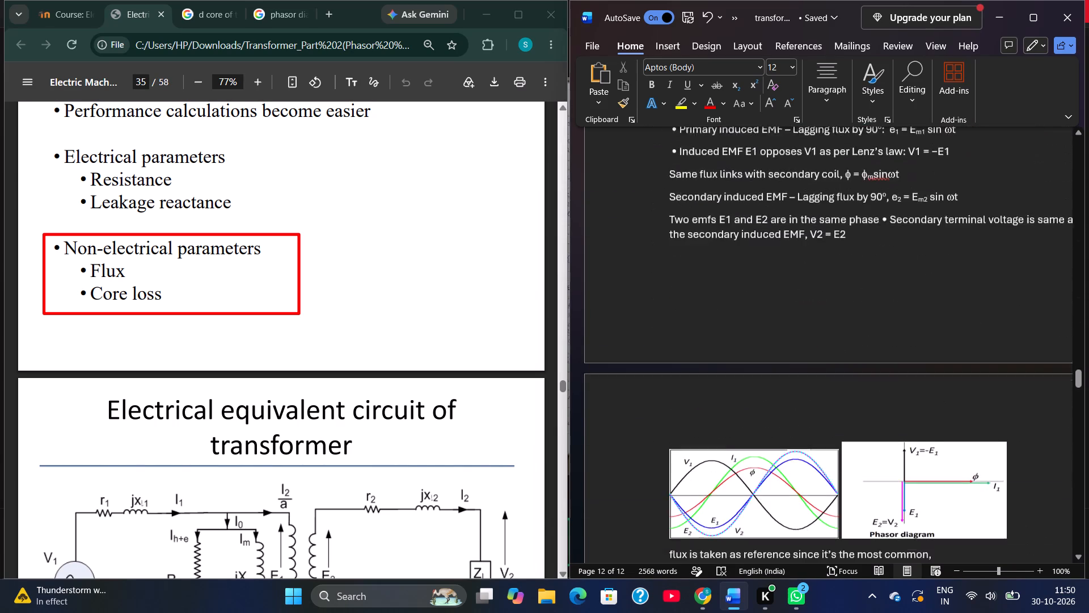
{"action": "scroll", "coordinate": [608, 409], "scroll_direction": "down", "scroll_amount": 4}
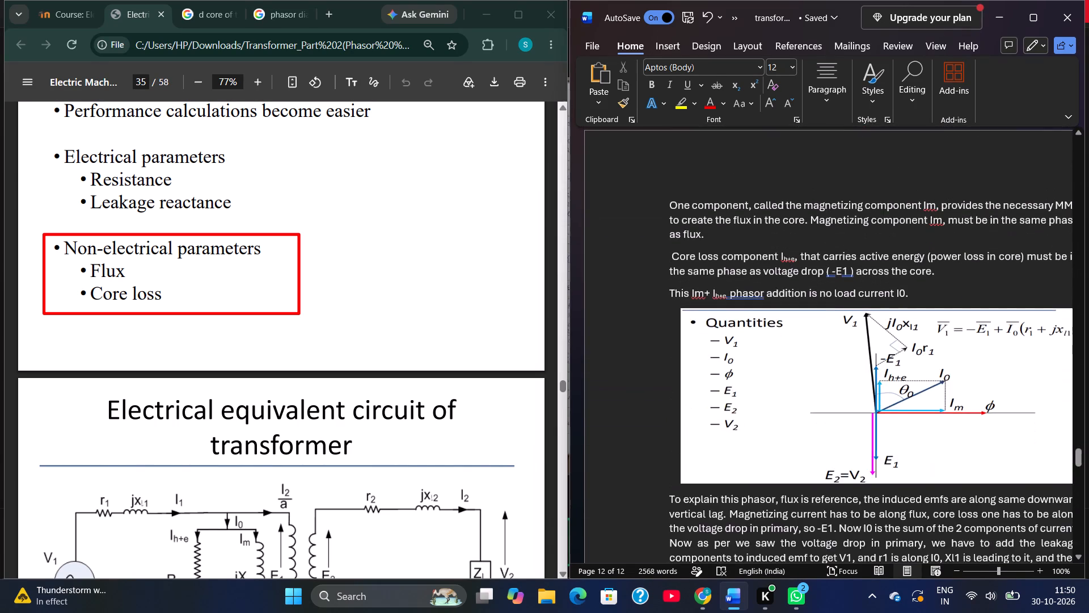
{"action": "scroll", "coordinate": [608, 409], "scroll_direction": "up", "scroll_amount": 12}
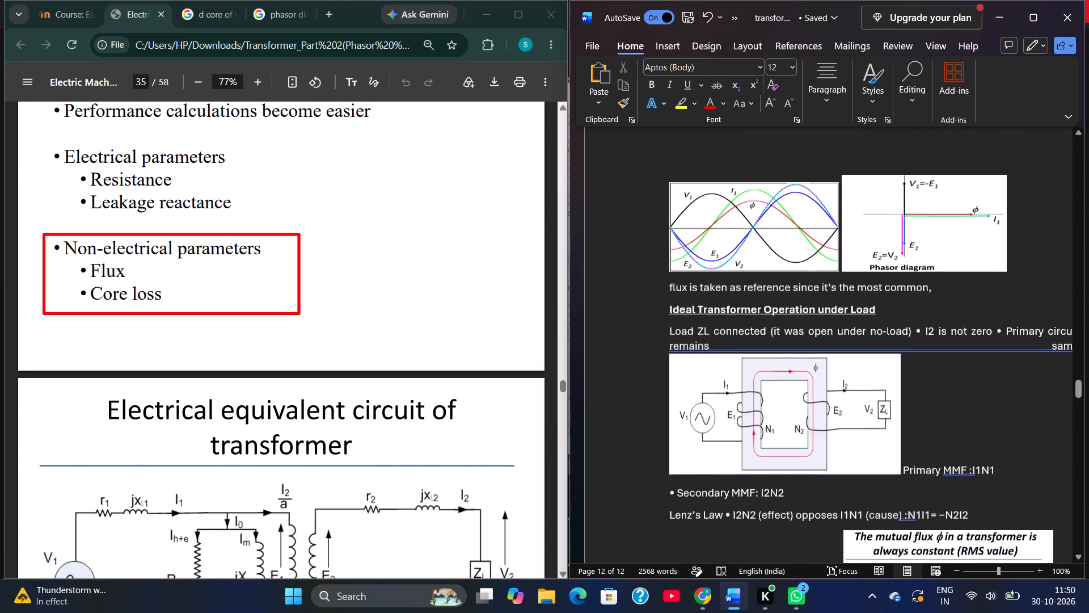
{"action": "scroll", "coordinate": [608, 409], "scroll_direction": "up", "scroll_amount": 3}
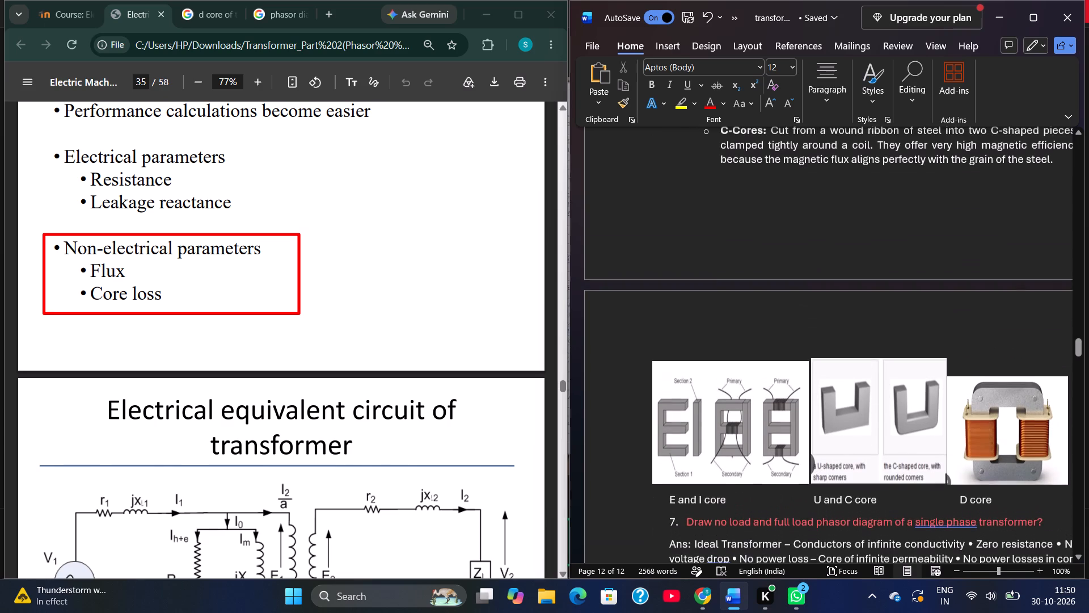
{"action": "left_click", "coordinate": [690, 523]}
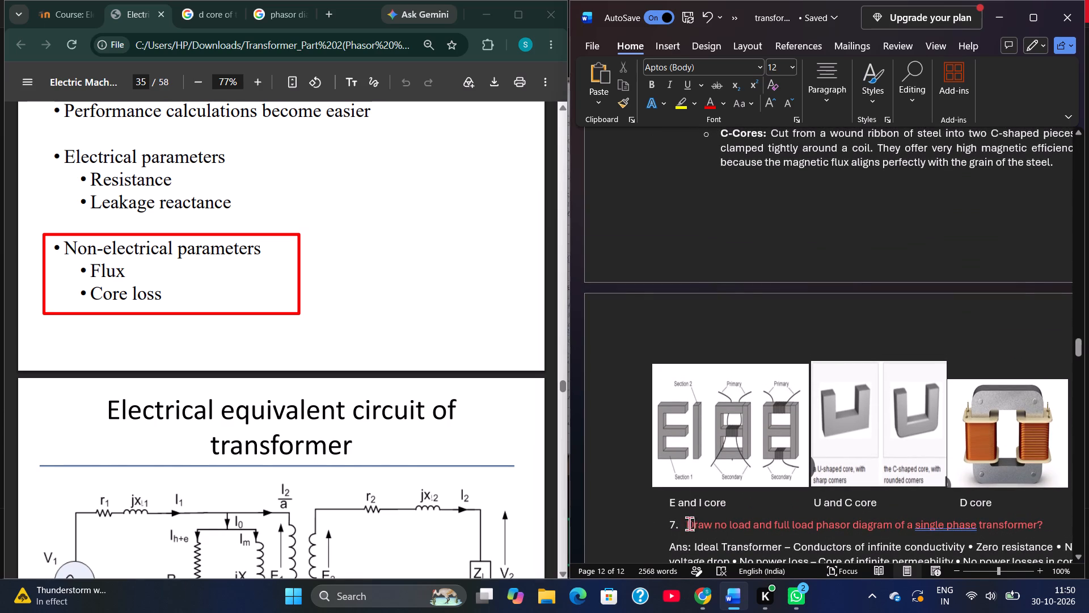
{"action": "left_click_drag", "start_coordinate": [678, 524], "coordinate": [1002, 530]}
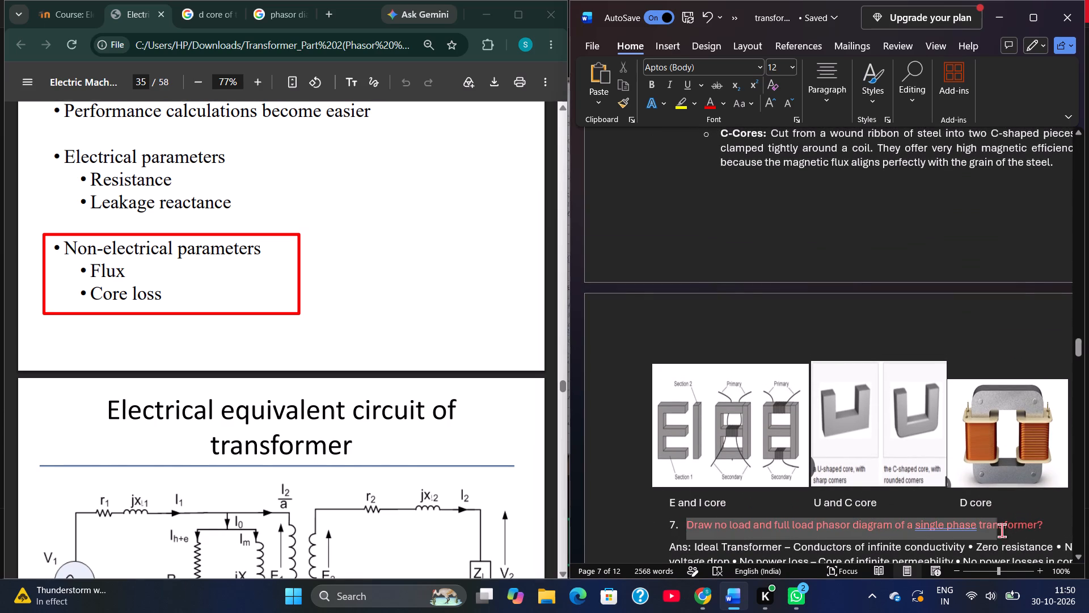
{"action": "left_click_drag", "start_coordinate": [1002, 530], "coordinate": [1088, 526]}
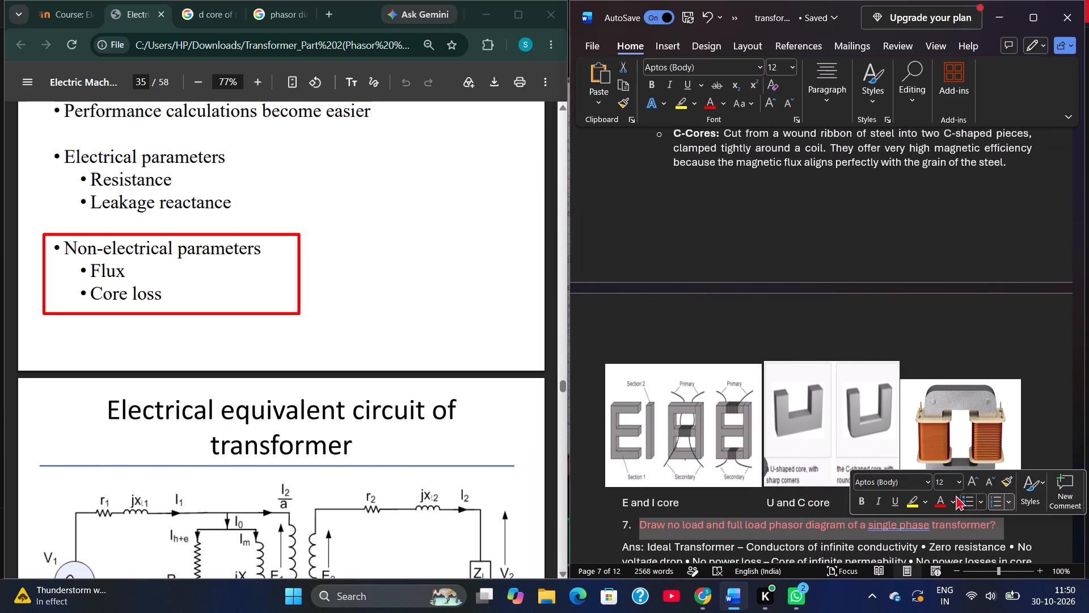
{"action": "left_click", "coordinate": [940, 497]}
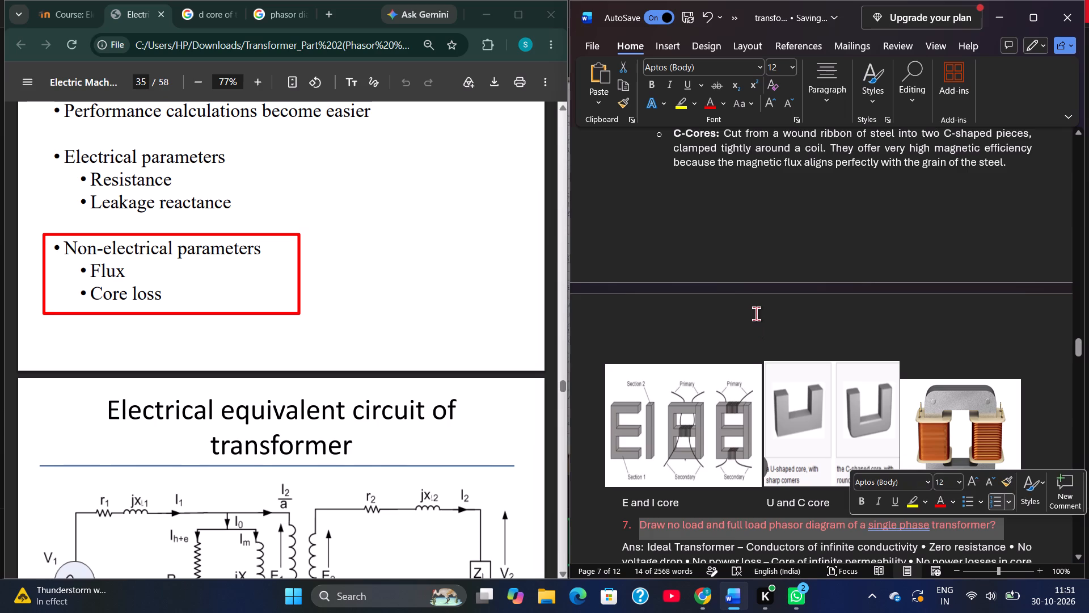
{"action": "left_click", "coordinate": [756, 313]}
Start numbered item 8 on the line directly below the side-by-side R-L and R-C load phasor pictures.
{"action": "scroll", "coordinate": [746, 393], "scroll_direction": "down", "scroll_amount": 16}
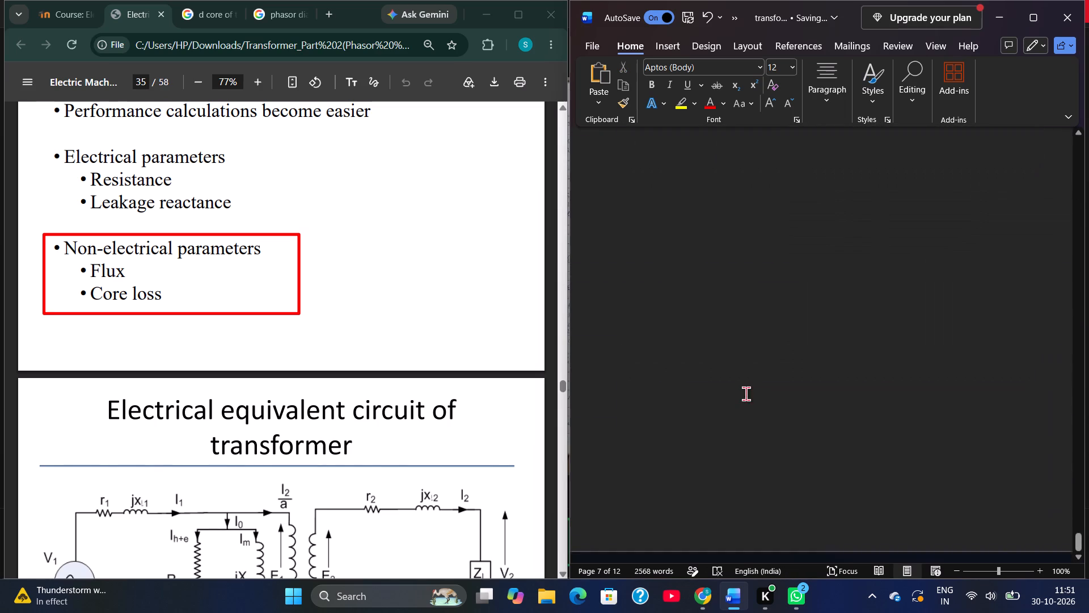
{"action": "scroll", "coordinate": [746, 379], "scroll_direction": "up", "scroll_amount": 3}
{"action": "scroll", "coordinate": [746, 379], "scroll_direction": "down", "scroll_amount": 2}
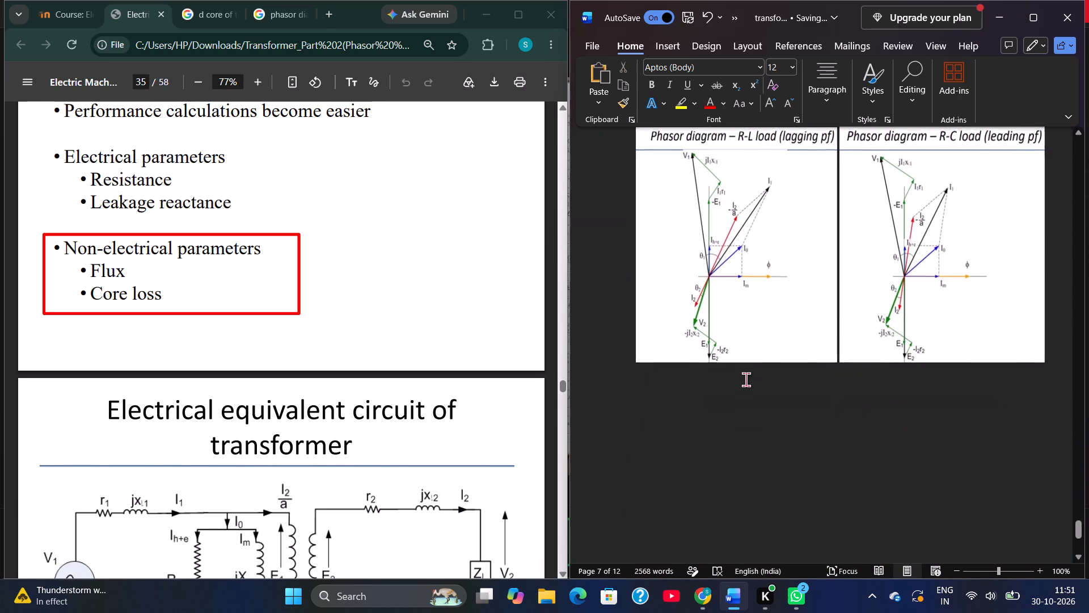
{"action": "left_click", "coordinate": [614, 382]}
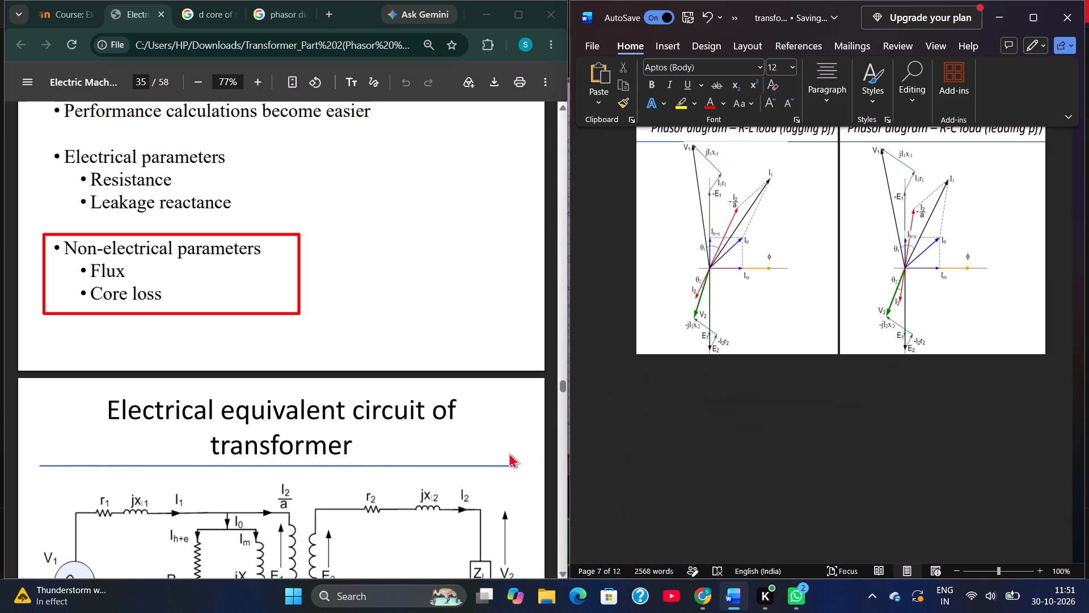
{"action": "key", "text": "BackSpace"}
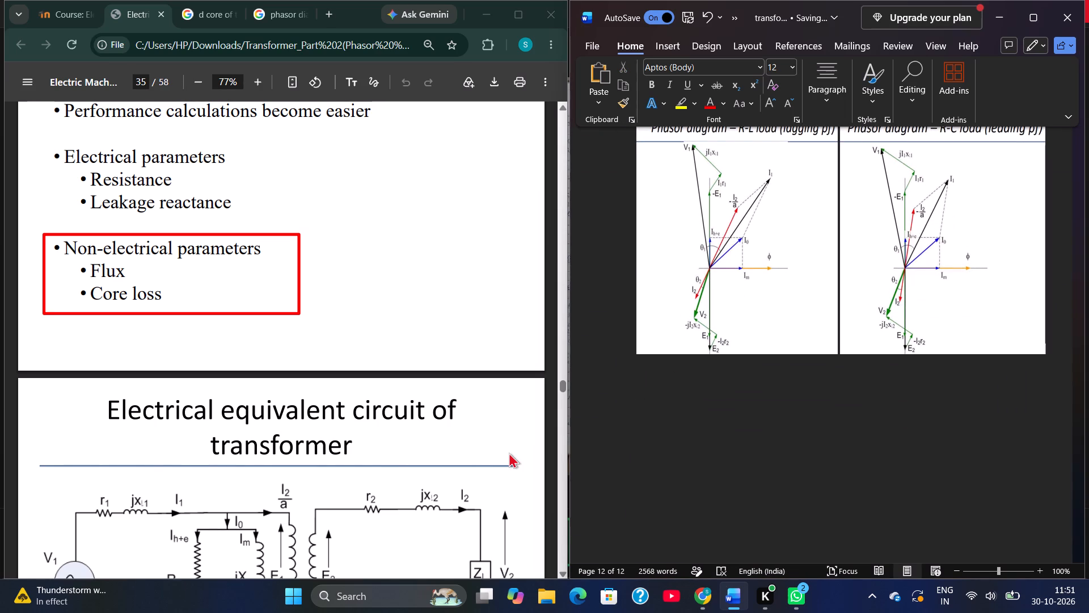
{"action": "key", "text": "Return"}
{"action": "key", "text": "BackSpace"}
{"action": "key", "text": "8"}
{"action": "type", "text": "."}
{"action": "key", "text": "space"}
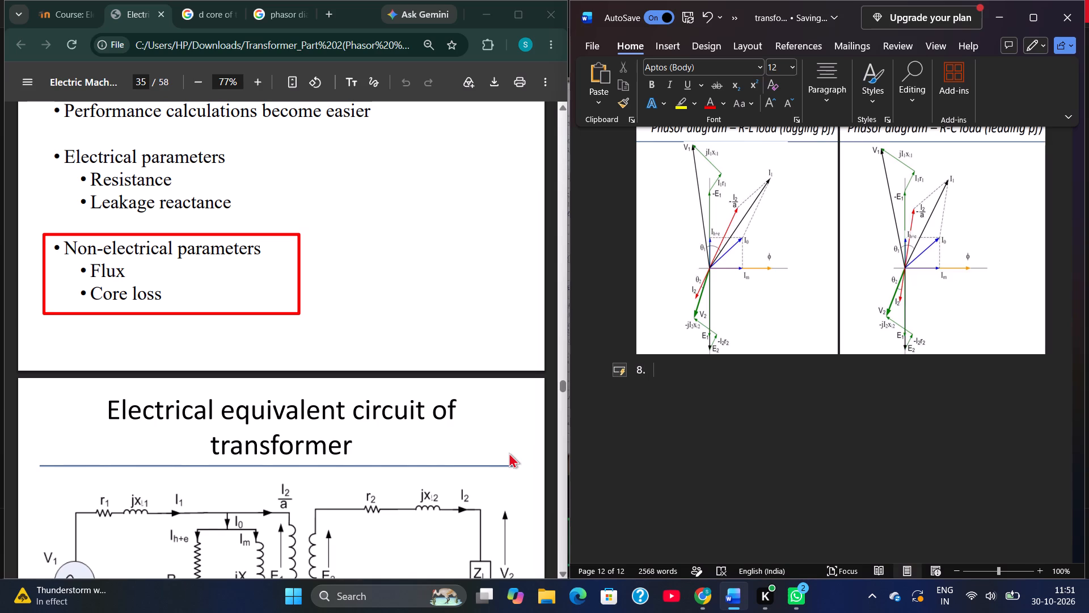
Write "What is an equivalent circuit of transformer?" as the text of question 8.
{"action": "scroll", "coordinate": [277, 455], "scroll_direction": "down", "scroll_amount": 2}
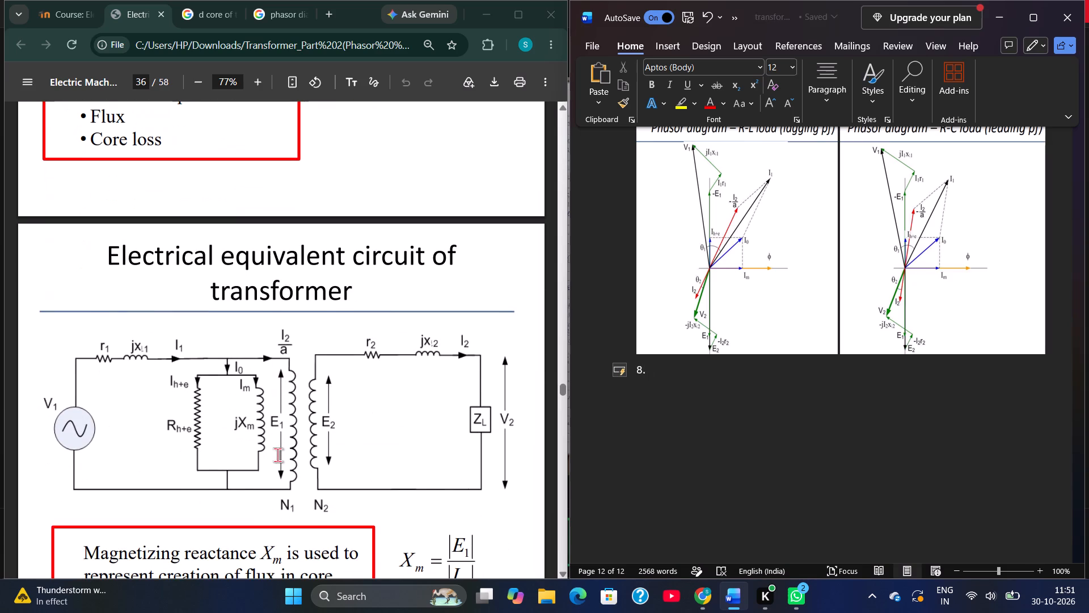
{"action": "scroll", "coordinate": [277, 455], "scroll_direction": "down", "scroll_amount": 1}
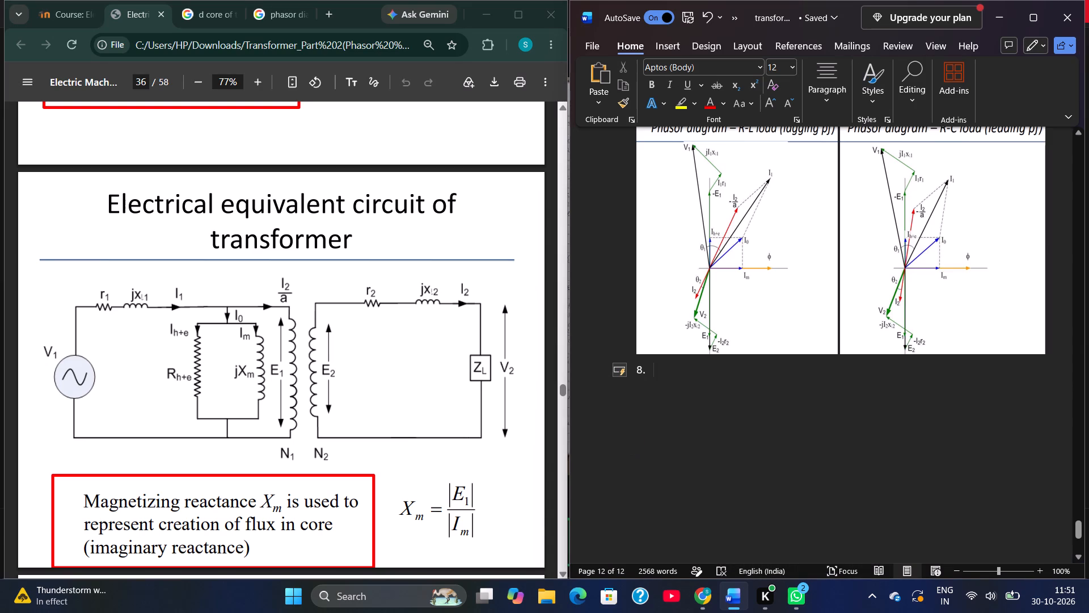
{"action": "type", "text": "what"}
{"action": "key", "text": "space"}
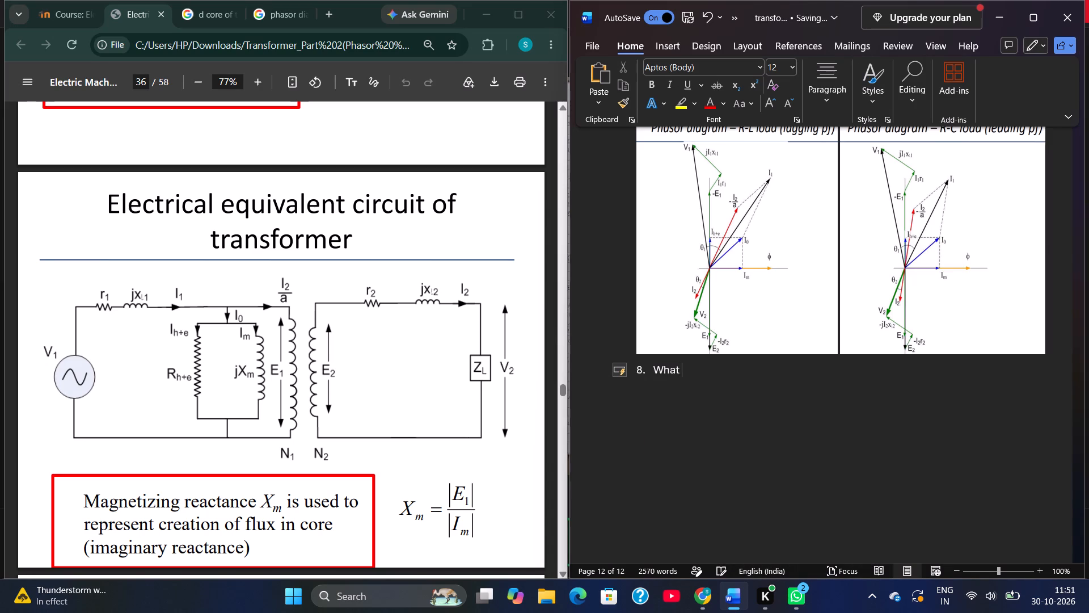
{"action": "type", "text": "is an equ"}
{"action": "type", "text": "ivalent circuit"}
{"action": "key", "text": "space"}
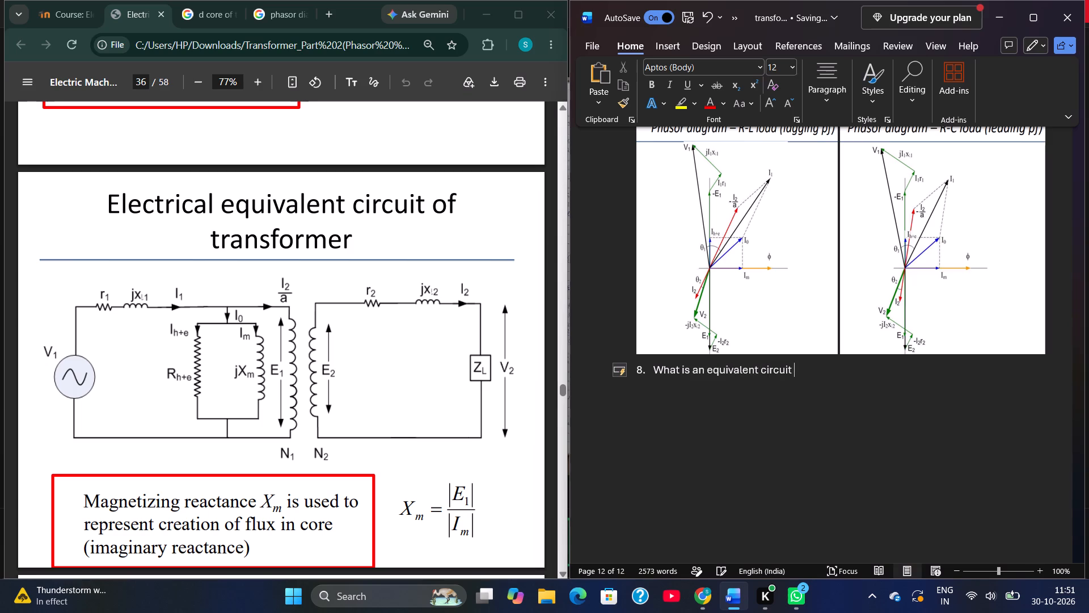
{"action": "type", "text": "of"}
{"action": "key", "text": "space"}
{"action": "type", "text": "tra"}
{"action": "type", "text": "nsformer"}
{"action": "key", "text": "shift+question"}
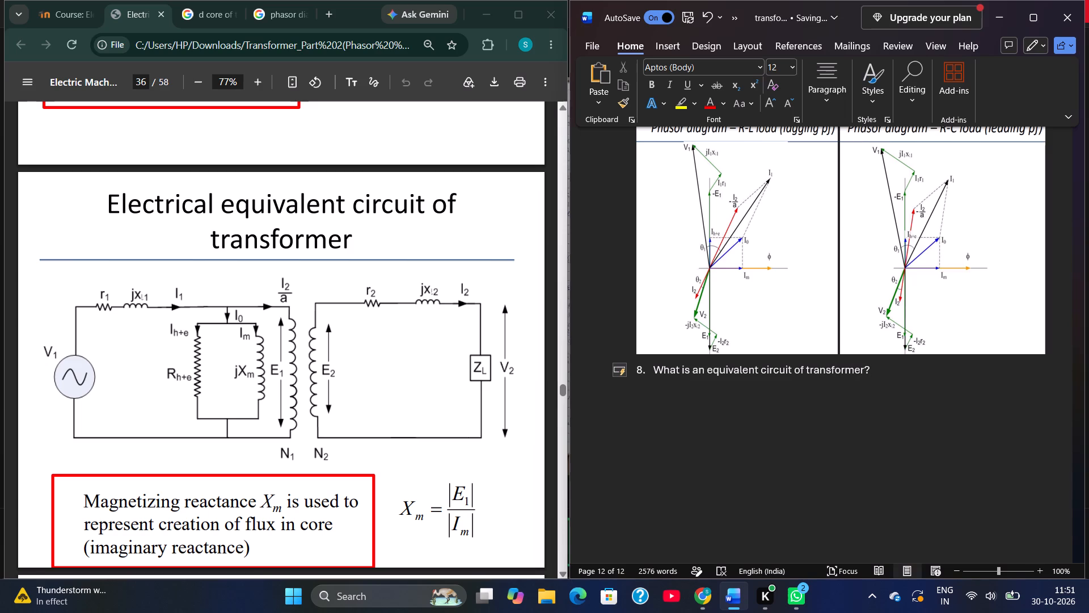
Apply the red font colour to the whole text of question 8.
{"action": "left_click_drag", "start_coordinate": [652, 369], "coordinate": [877, 368]}
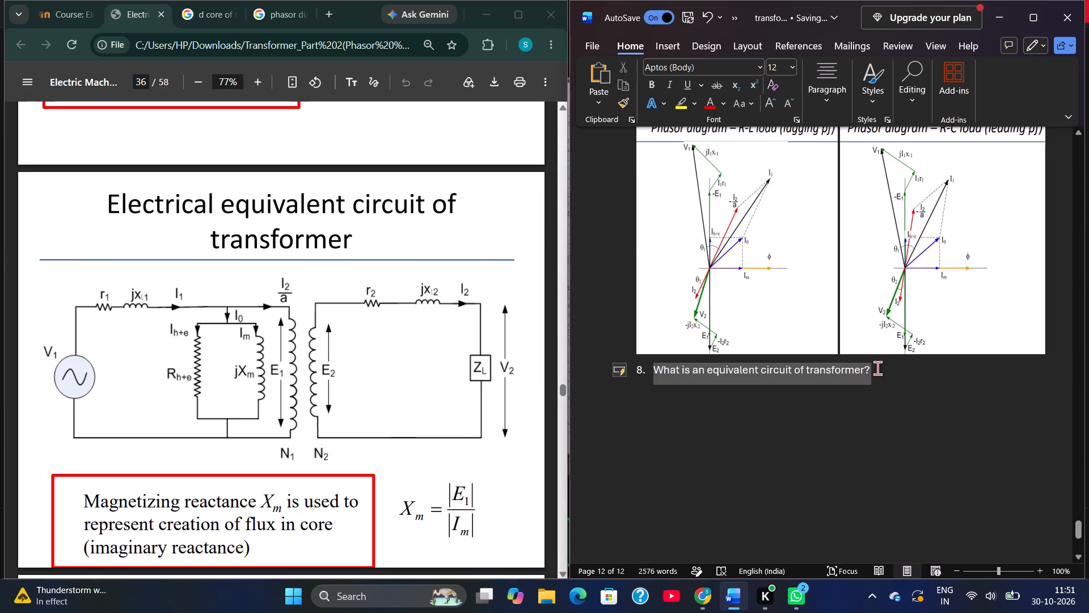
{"action": "left_click_drag", "start_coordinate": [877, 368], "coordinate": [885, 366]}
{"action": "left_click", "coordinate": [941, 342]}
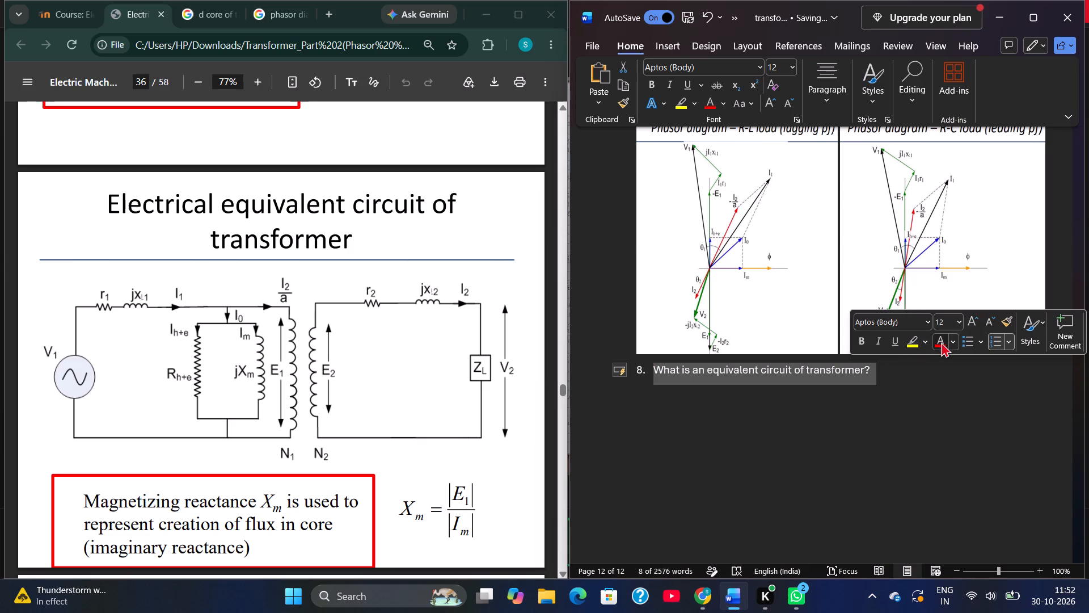
Start an unnumbered, unindented answer line below question 8.
{"action": "left_click", "coordinate": [904, 392]}
{"action": "key", "text": "Return"}
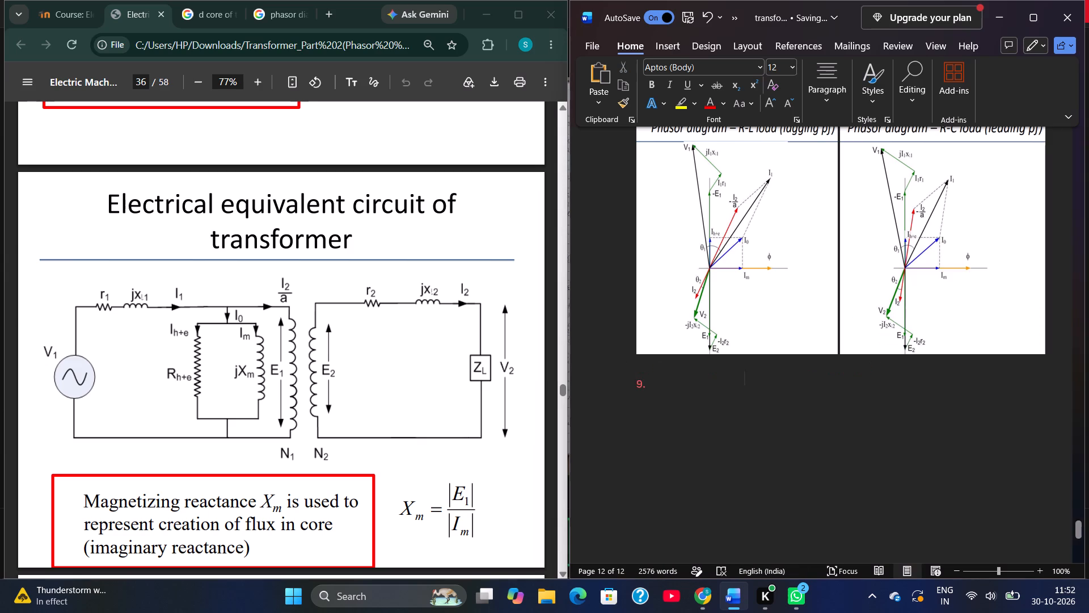
{"action": "key", "text": "BackSpace"}
{"action": "key", "text": "BackSpace"}
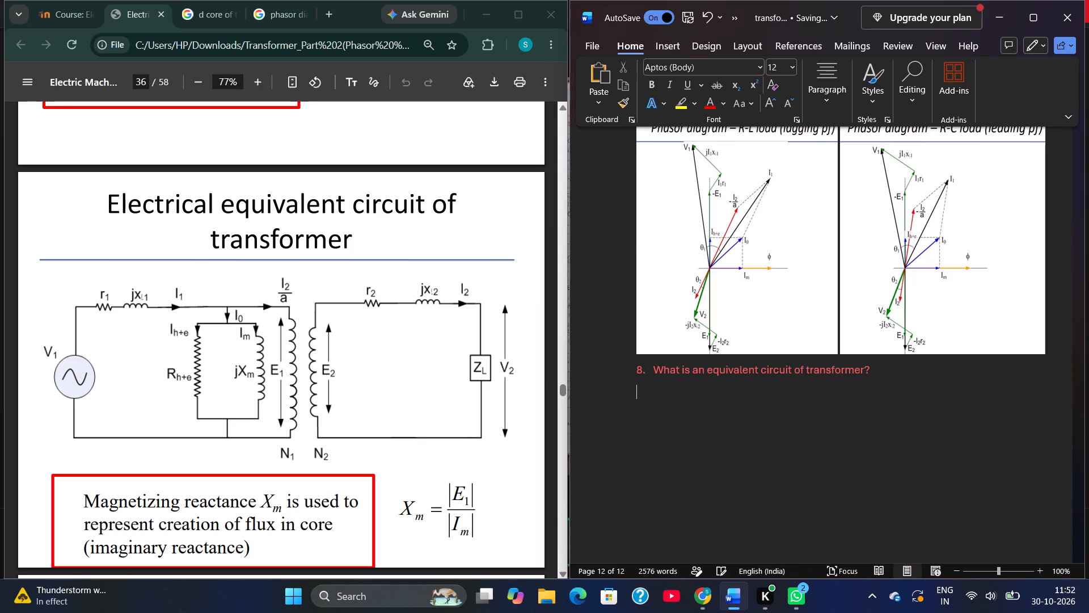
{"action": "key", "text": "BackSpace"}
{"action": "key", "text": "a"}
{"action": "key", "text": "BackSpace"}
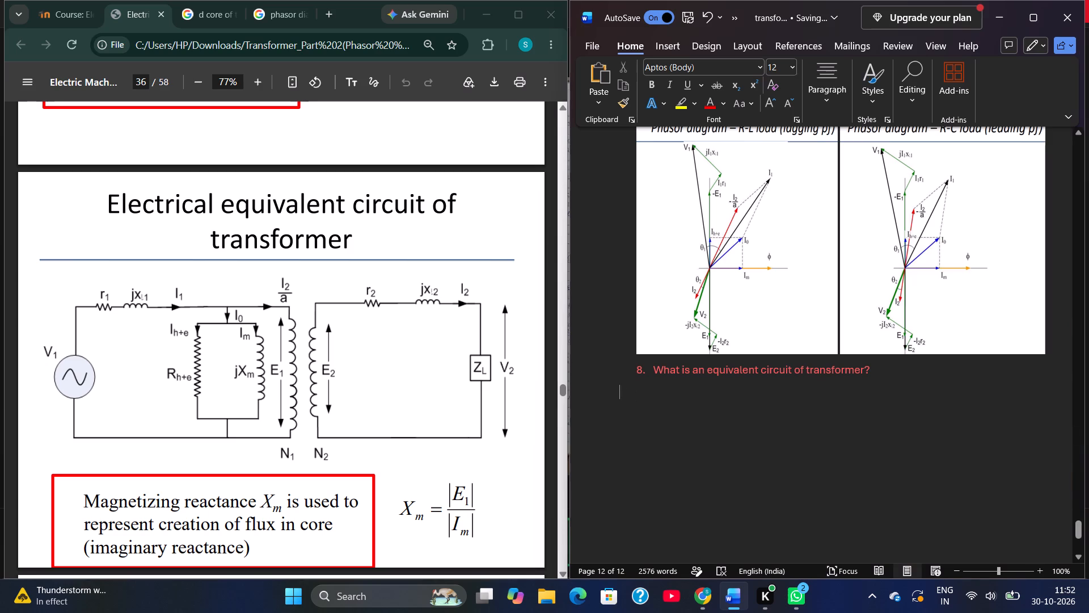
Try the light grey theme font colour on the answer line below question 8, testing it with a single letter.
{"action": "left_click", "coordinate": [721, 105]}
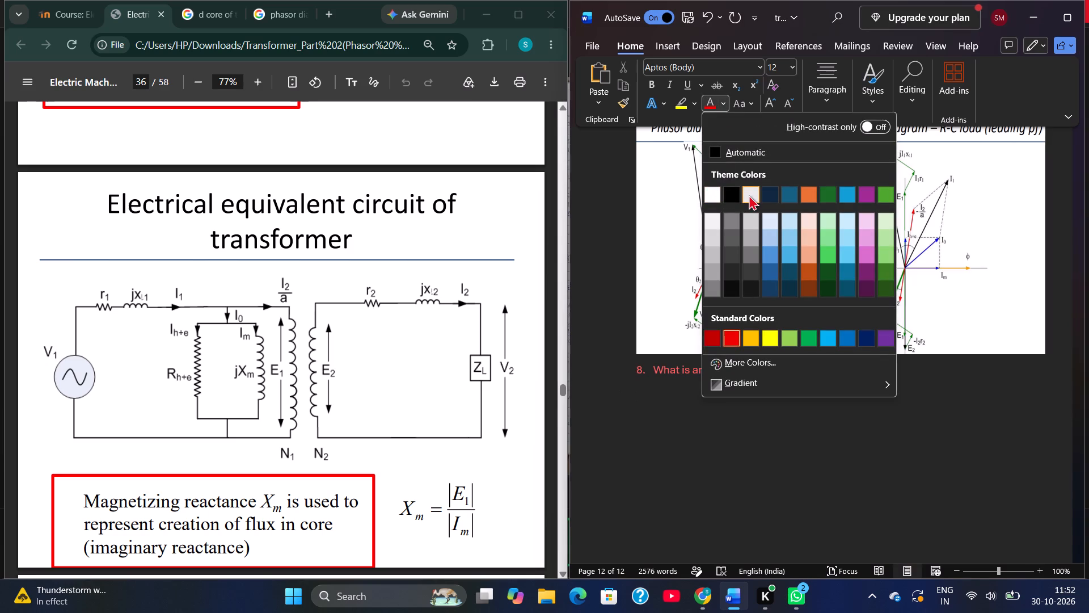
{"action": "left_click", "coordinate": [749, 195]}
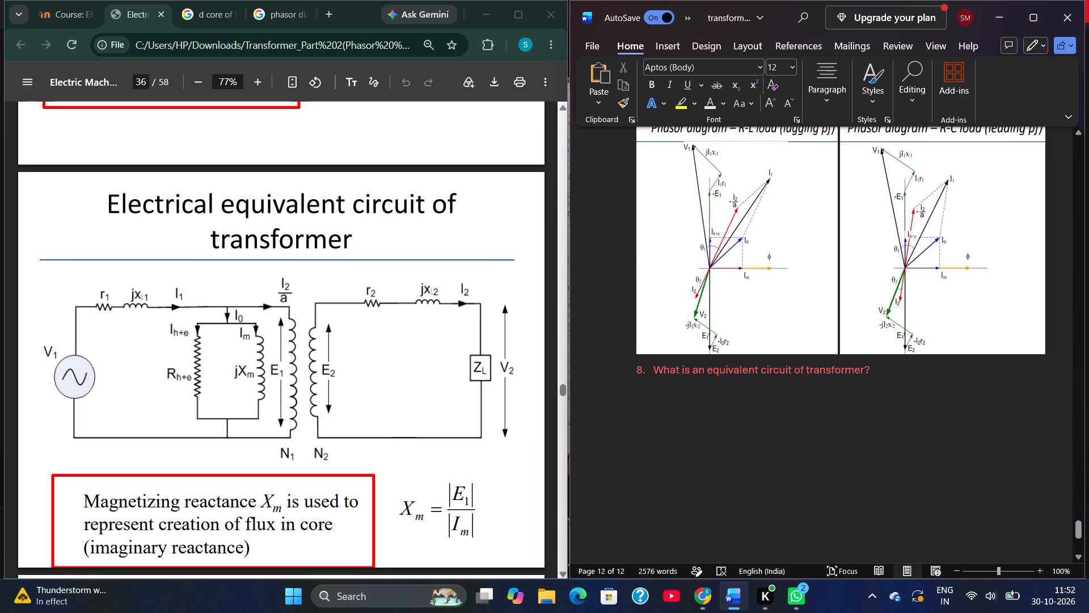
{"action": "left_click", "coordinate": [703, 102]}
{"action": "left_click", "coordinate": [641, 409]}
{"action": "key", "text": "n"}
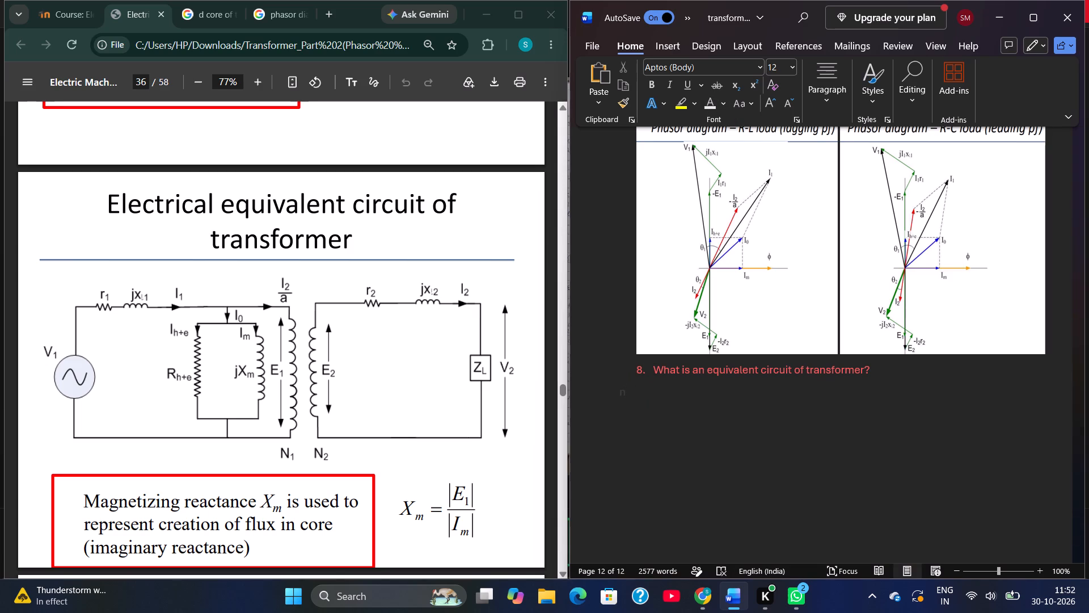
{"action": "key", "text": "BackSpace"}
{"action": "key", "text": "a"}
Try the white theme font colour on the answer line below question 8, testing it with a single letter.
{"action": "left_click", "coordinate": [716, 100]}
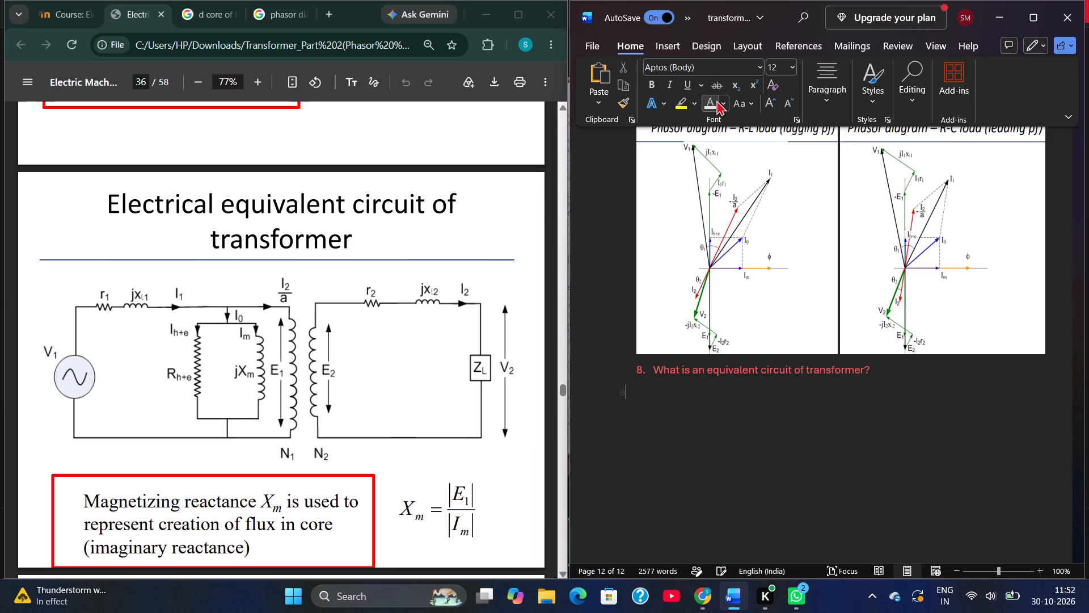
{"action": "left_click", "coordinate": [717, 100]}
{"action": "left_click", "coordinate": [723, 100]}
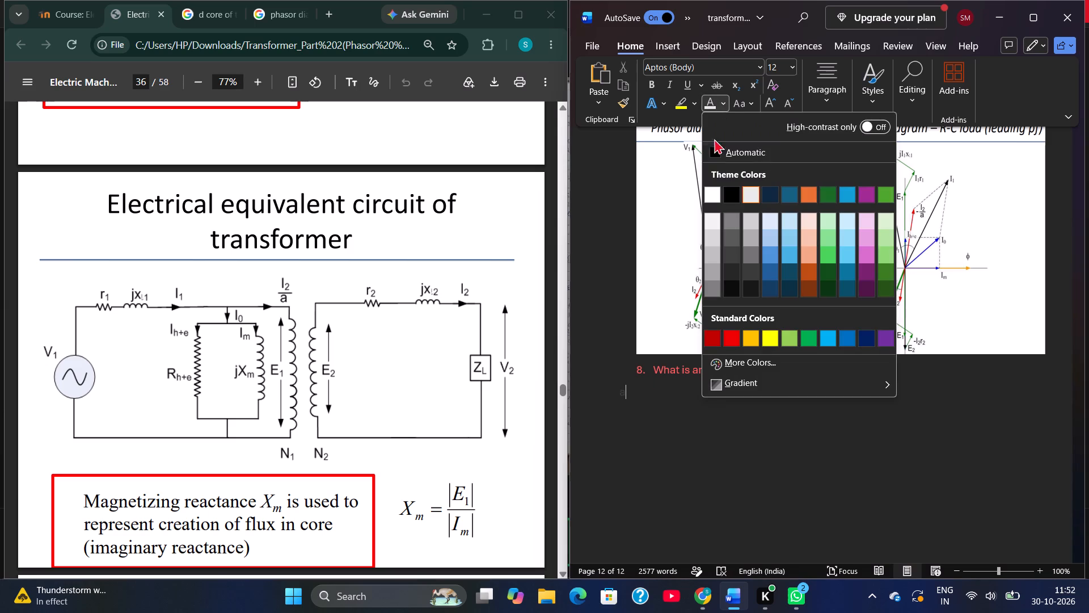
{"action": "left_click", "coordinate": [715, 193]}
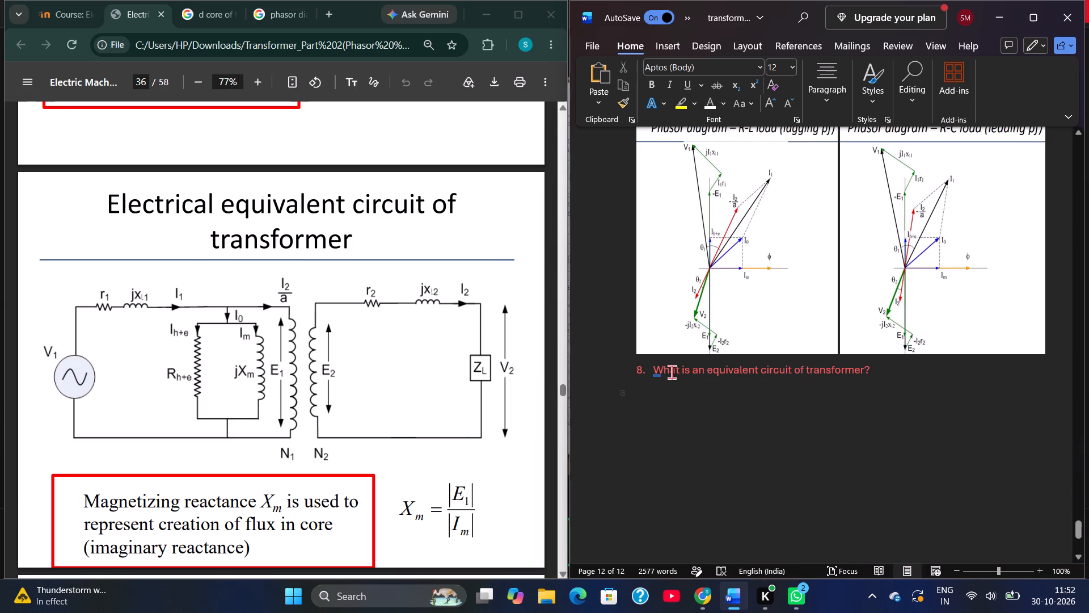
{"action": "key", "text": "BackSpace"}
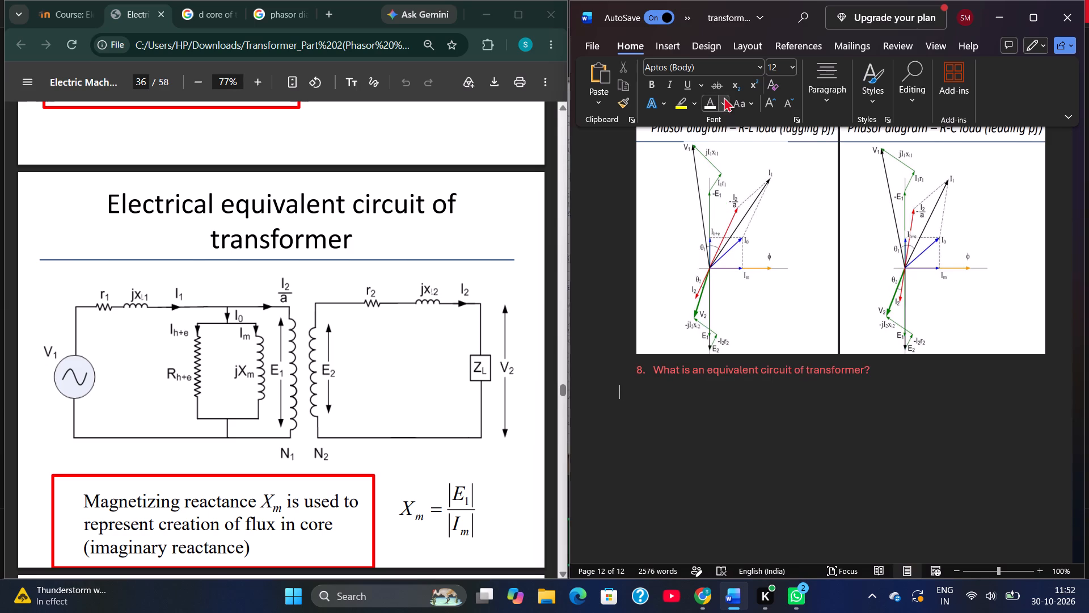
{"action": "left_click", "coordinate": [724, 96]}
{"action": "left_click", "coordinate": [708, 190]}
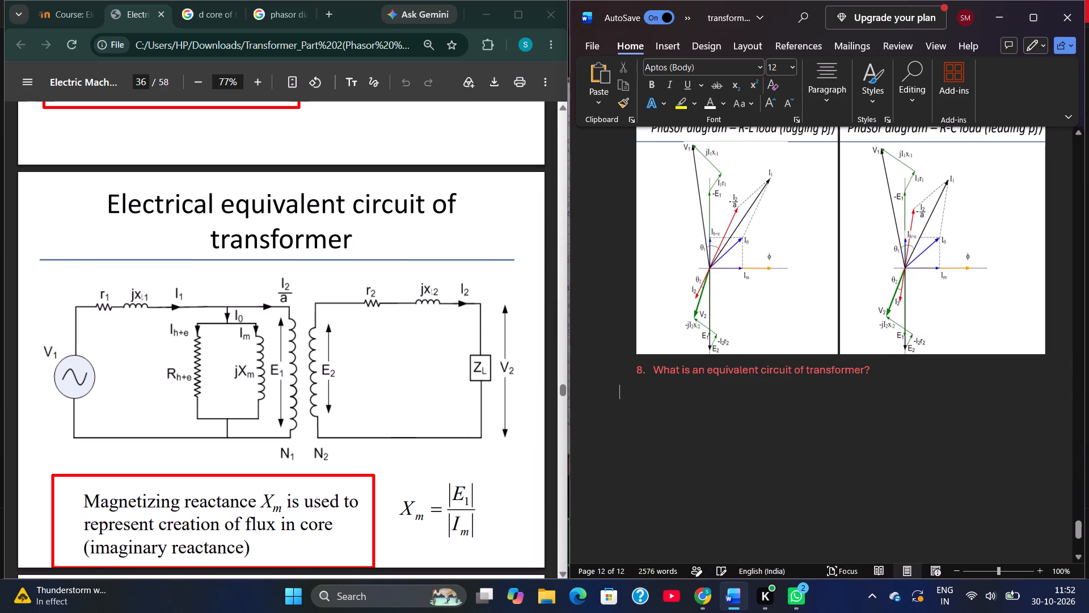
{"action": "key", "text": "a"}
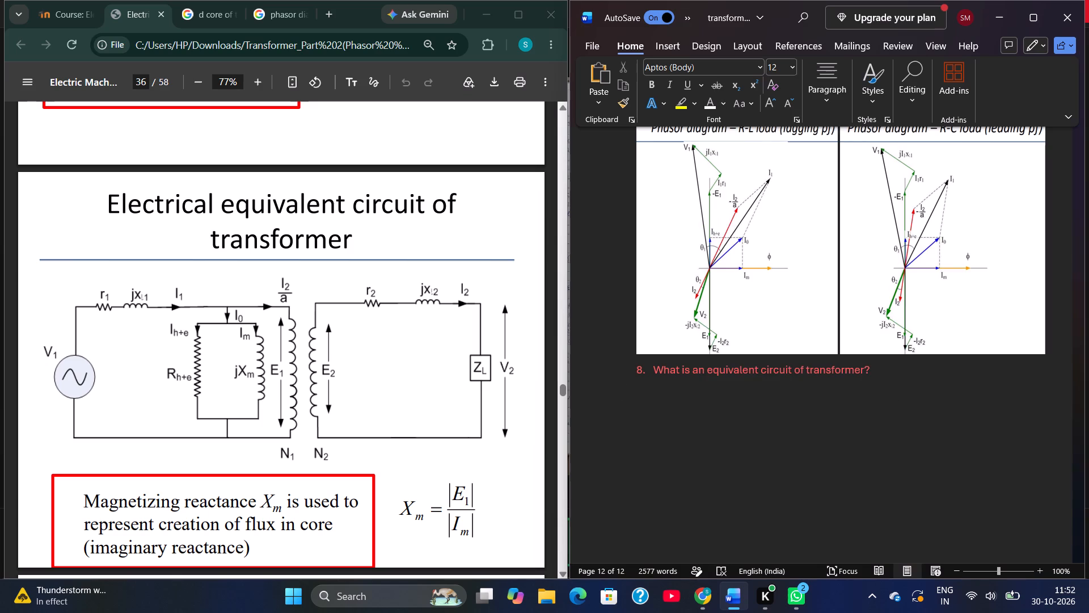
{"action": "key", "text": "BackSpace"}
Set the font colour of the answer line below question 8 to the black theme colour.
{"action": "left_click_drag", "start_coordinate": [719, 102], "coordinate": [727, 193]}
{"action": "left_click", "coordinate": [727, 193]}
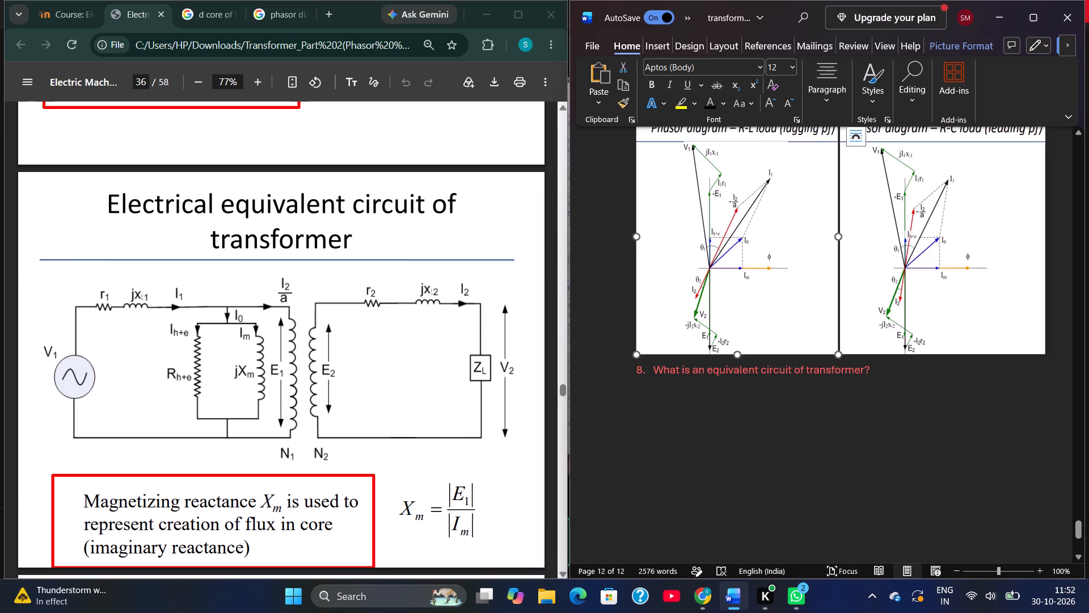
{"action": "key", "text": "a"}
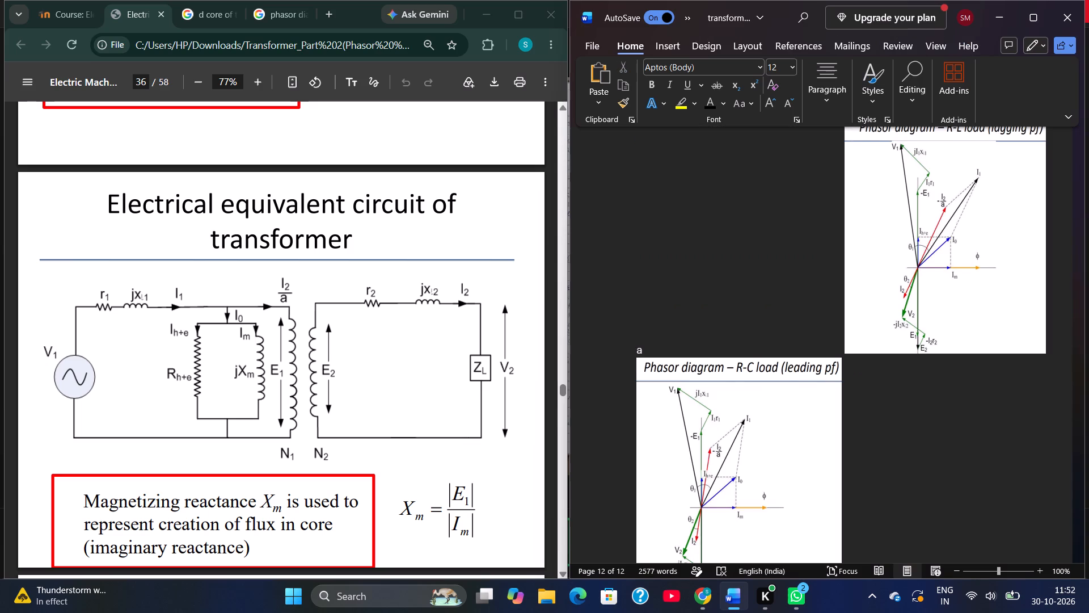
{"action": "key", "text": "BackSpace"}
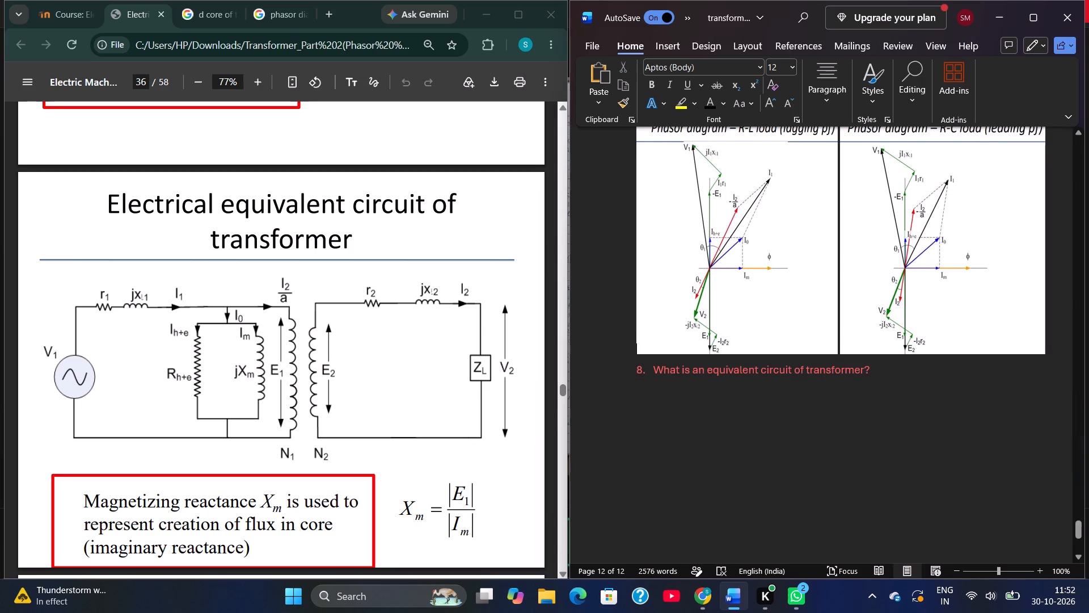
Begin the answer line below question 8 with "Ans:".
{"action": "left_click", "coordinate": [625, 391]}
{"action": "key", "text": "a"}
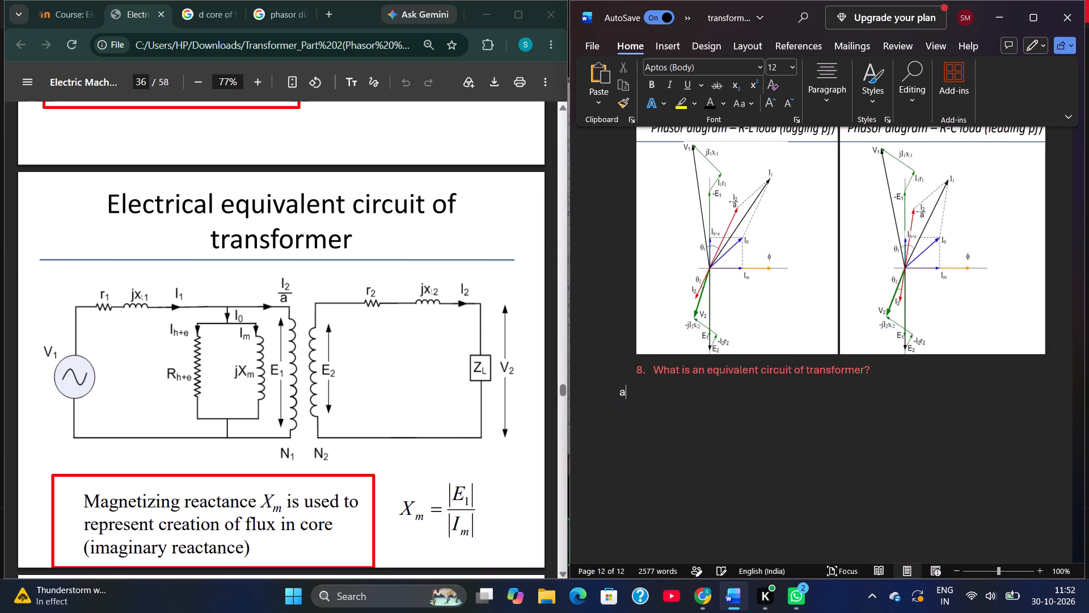
{"action": "type", "text": "ns"}
{"action": "key", "text": "shift+colon"}
{"action": "key", "text": "space"}
Copy all bullet points from the page 35 slide on the electrical equivalent circuit and paste them after "Ans:" in the Word notes.
{"action": "scroll", "coordinate": [338, 417], "scroll_direction": "down", "scroll_amount": 2}
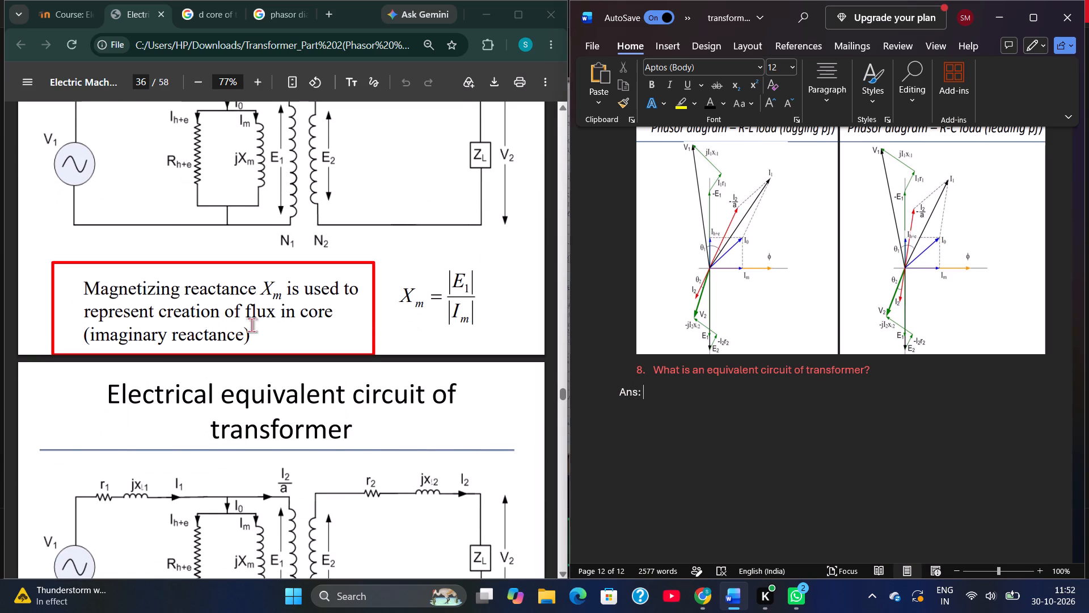
{"action": "scroll", "coordinate": [251, 325], "scroll_direction": "up", "scroll_amount": 2}
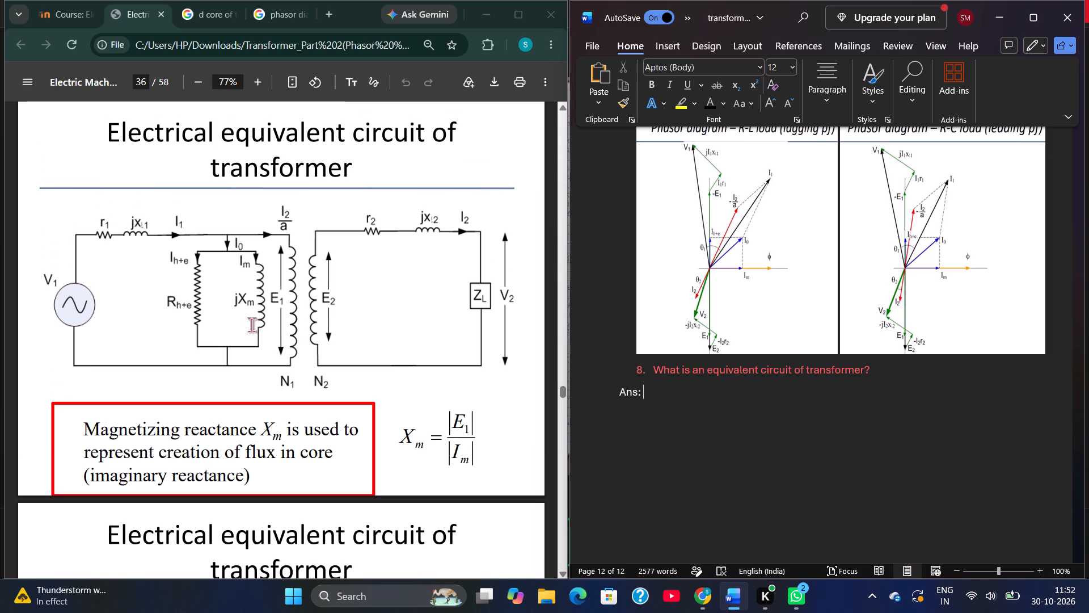
{"action": "scroll", "coordinate": [251, 325], "scroll_direction": "down", "scroll_amount": 1}
{"action": "scroll", "coordinate": [251, 325], "scroll_direction": "up", "scroll_amount": 1}
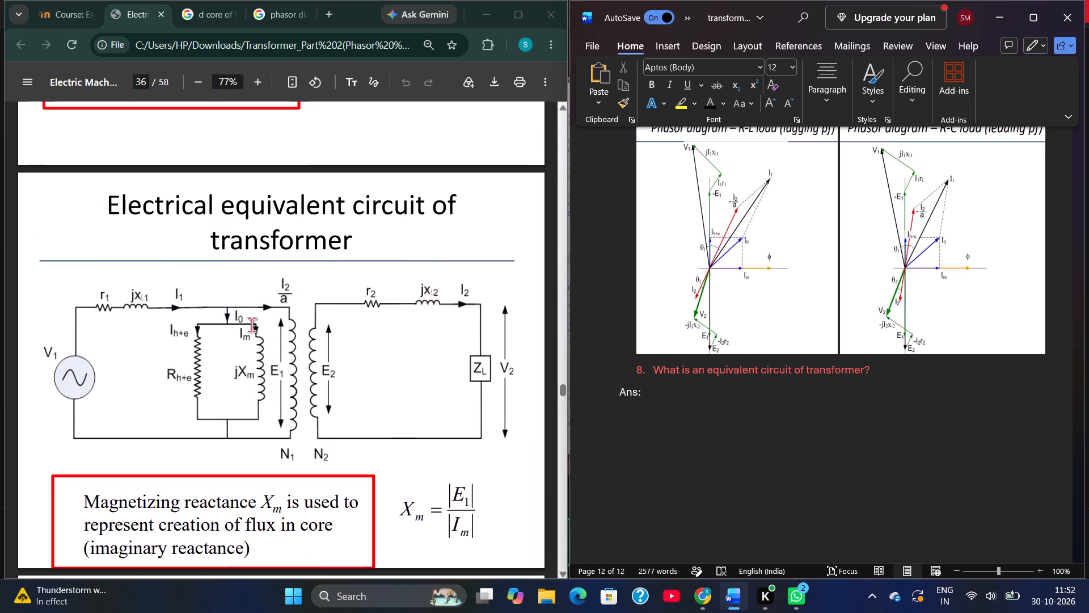
{"action": "scroll", "coordinate": [251, 325], "scroll_direction": "up", "scroll_amount": 2}
{"action": "scroll", "coordinate": [251, 325], "scroll_direction": "down", "scroll_amount": 2}
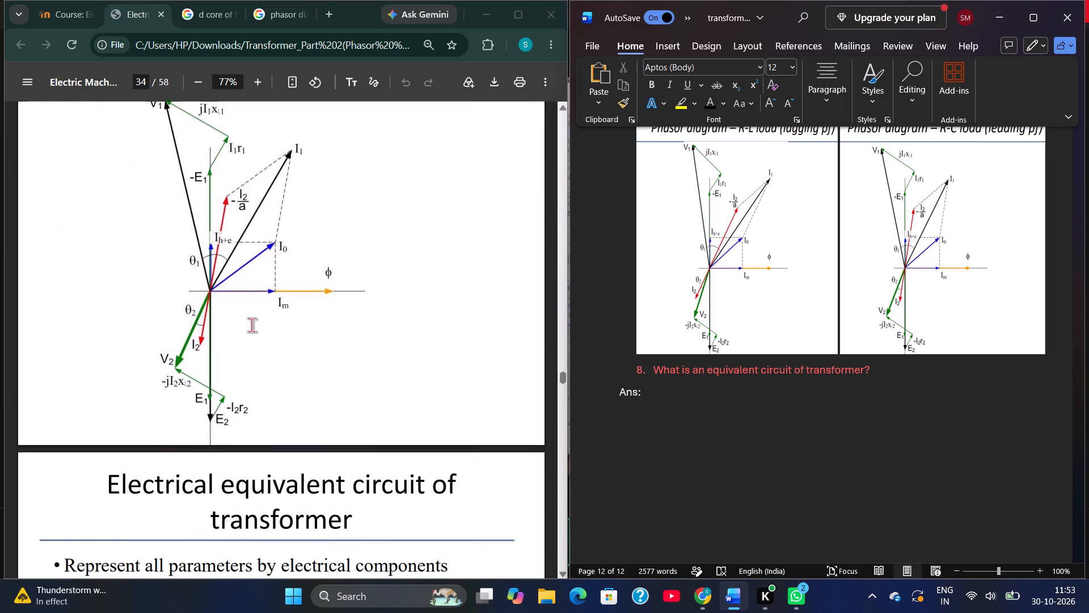
{"action": "scroll", "coordinate": [251, 325], "scroll_direction": "down", "scroll_amount": 2}
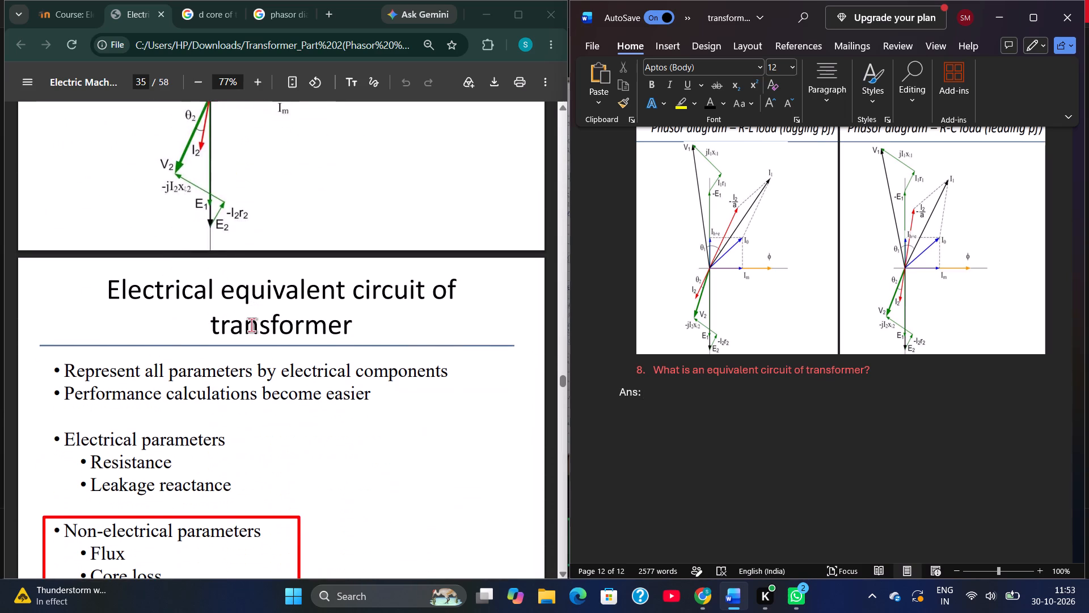
{"action": "scroll", "coordinate": [251, 325], "scroll_direction": "down", "scroll_amount": 1}
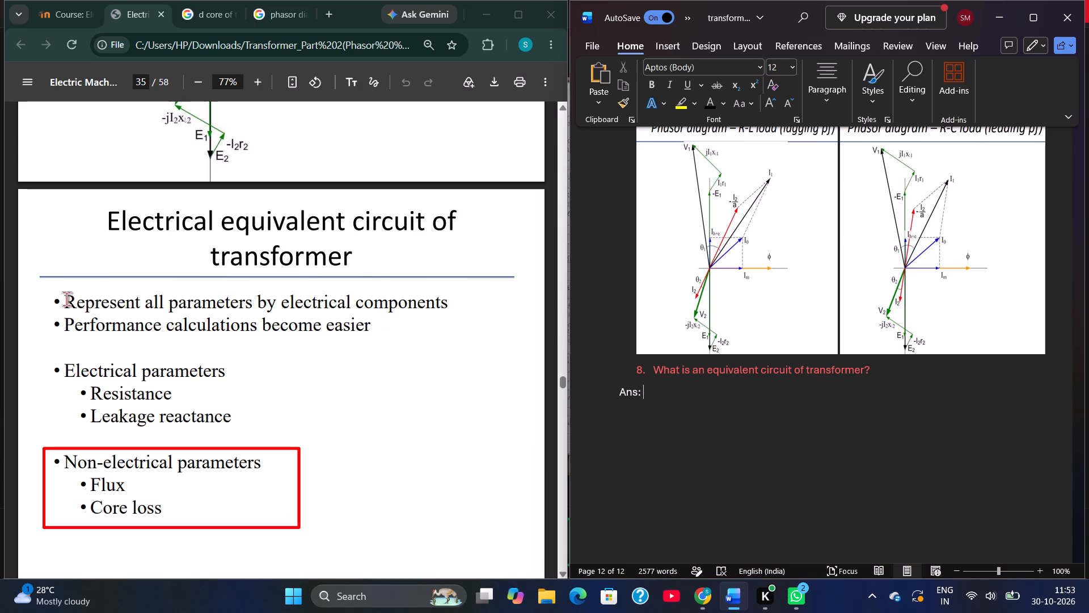
{"action": "left_click_drag", "start_coordinate": [66, 299], "coordinate": [175, 539]}
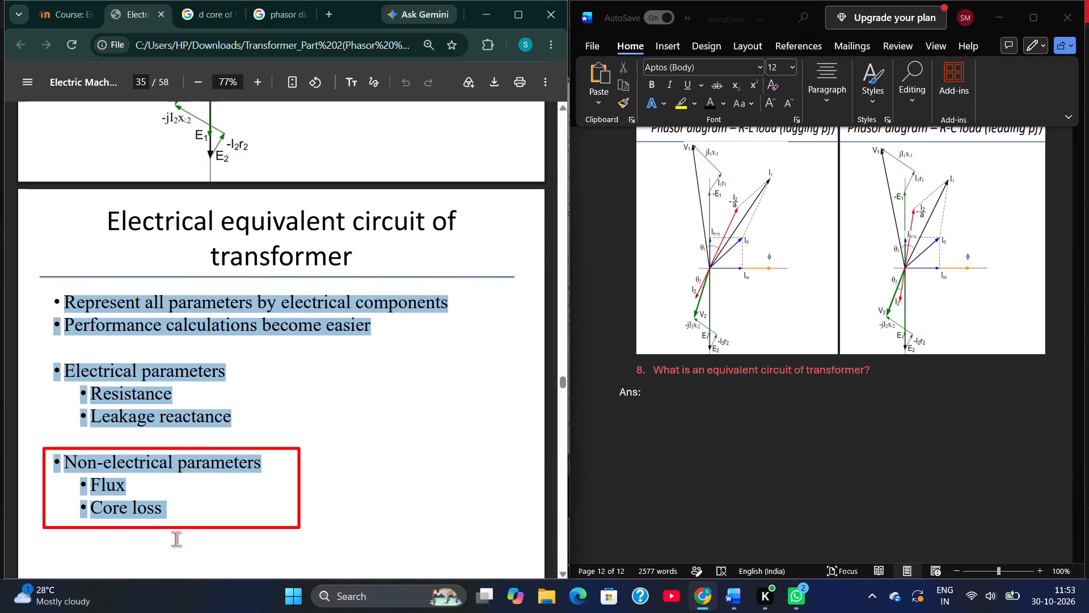
{"action": "left_click_drag", "start_coordinate": [175, 539], "coordinate": [195, 526]}
{"action": "key", "text": "ctrl+c"}
{"action": "left_click", "coordinate": [692, 397]}
{"action": "key", "text": "ctrl+v"}
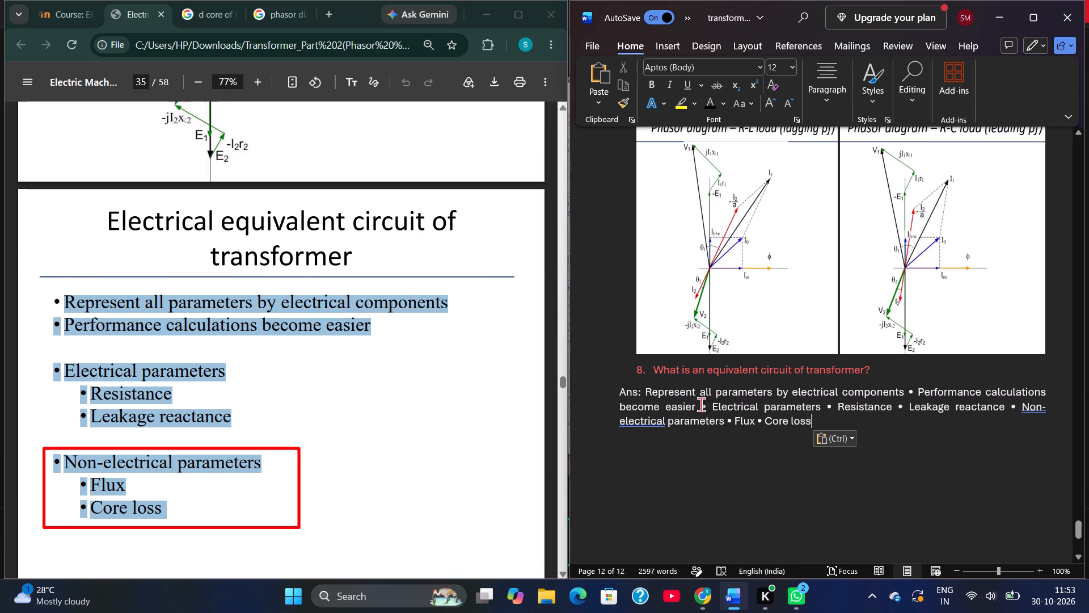
Split the pasted answer into separate paragraphs starting at "Electrical parameters" and at "Non-electrical parameters".
{"action": "left_click", "coordinate": [701, 404]}
{"action": "key", "text": "Return"}
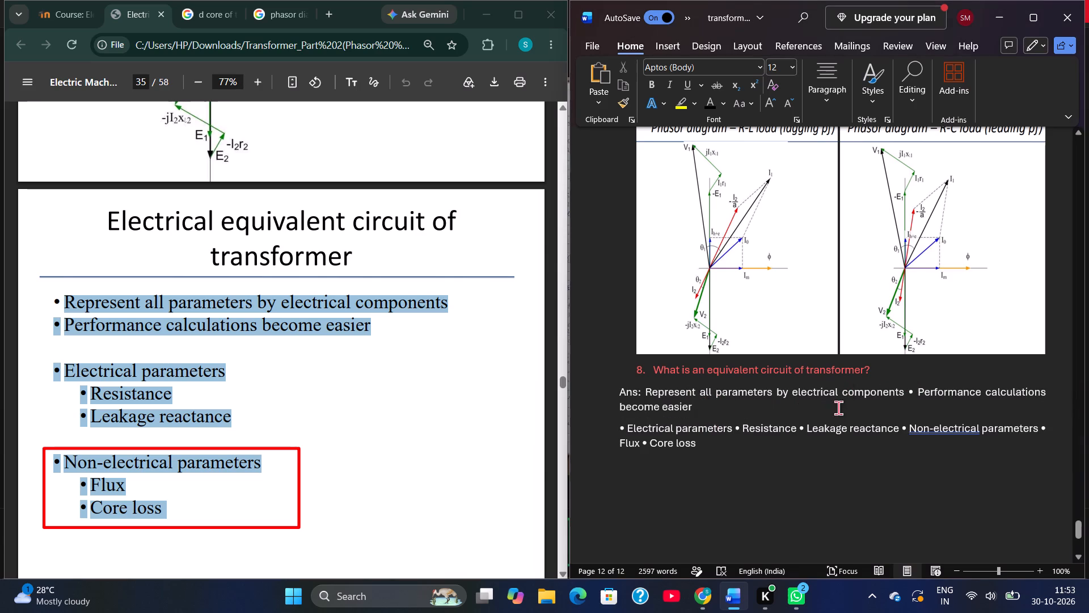
{"action": "left_click", "coordinate": [902, 426]}
{"action": "key", "text": "Return"}
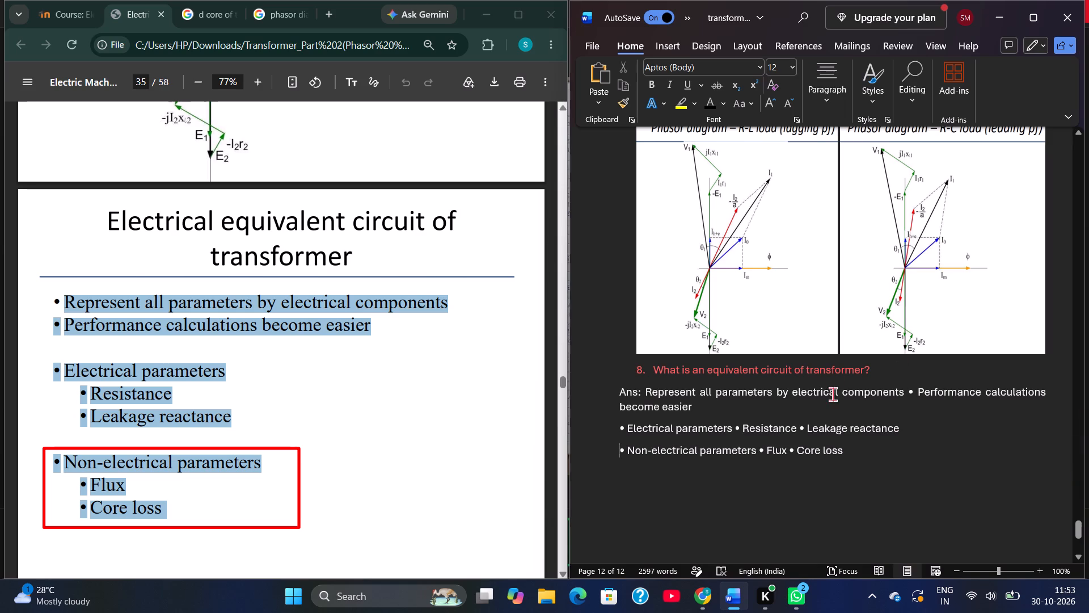
Add a spaced colon after "Electrical parameters" and after "Non-electrical parameters" in the answer.
{"action": "left_click", "coordinate": [733, 426]}
{"action": "key", "text": "shift+colon"}
{"action": "key", "text": "Down"}
{"action": "key", "text": "Right"}
{"action": "key", "text": "Right"}
{"action": "key", "text": "Right"}
{"action": "key", "text": "Right"}
{"action": "key", "text": "Right"}
{"action": "key", "text": "Right"}
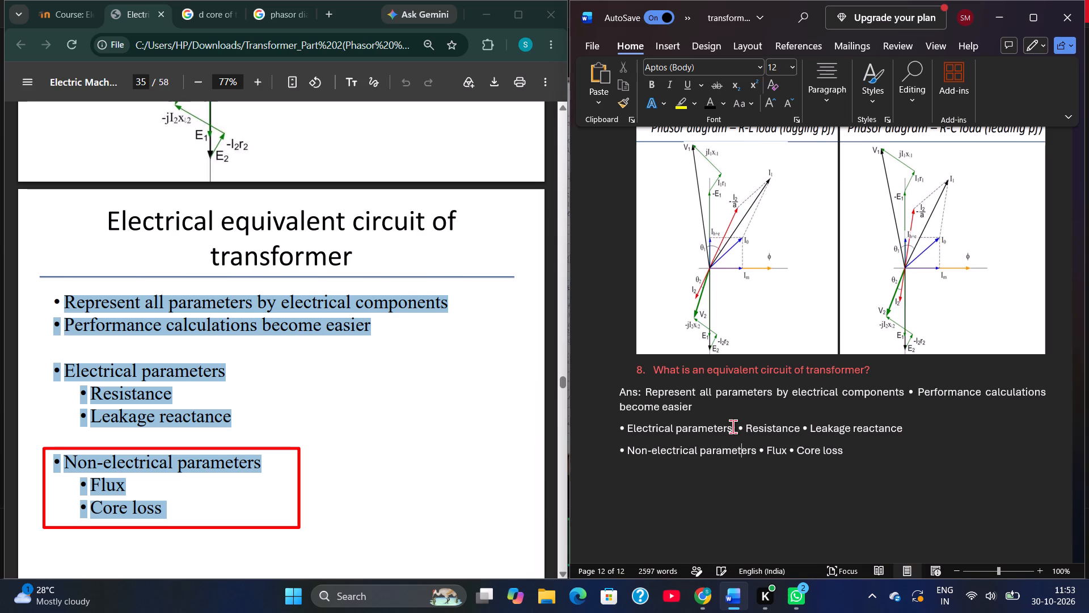
{"action": "key", "text": "Left"}
{"action": "type", "text": ":"}
{"action": "key", "text": "space"}
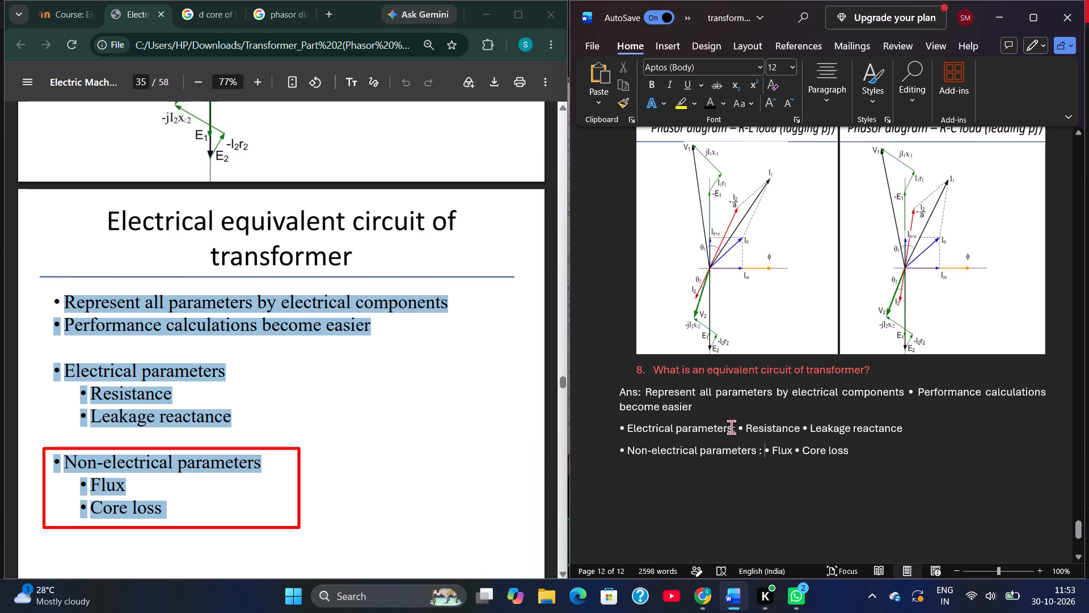
{"action": "left_click", "coordinate": [731, 427]}
{"action": "key", "text": "space"}
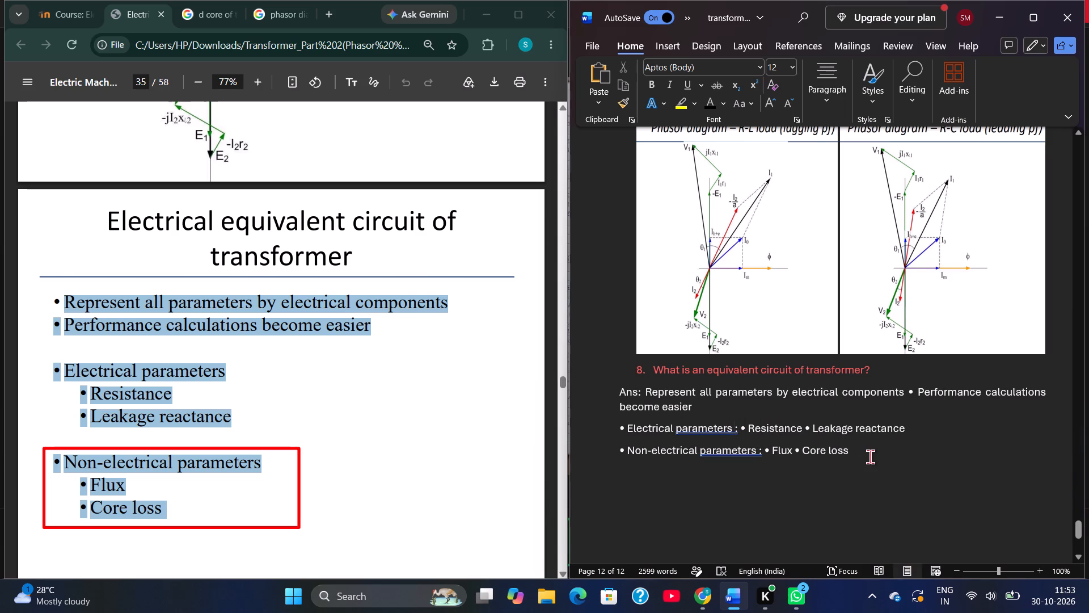
Capture a screenshot of the equivalent circuit diagram from the page 36 slide, leaving out its title and the notes below.
{"action": "left_click", "coordinate": [870, 456]}
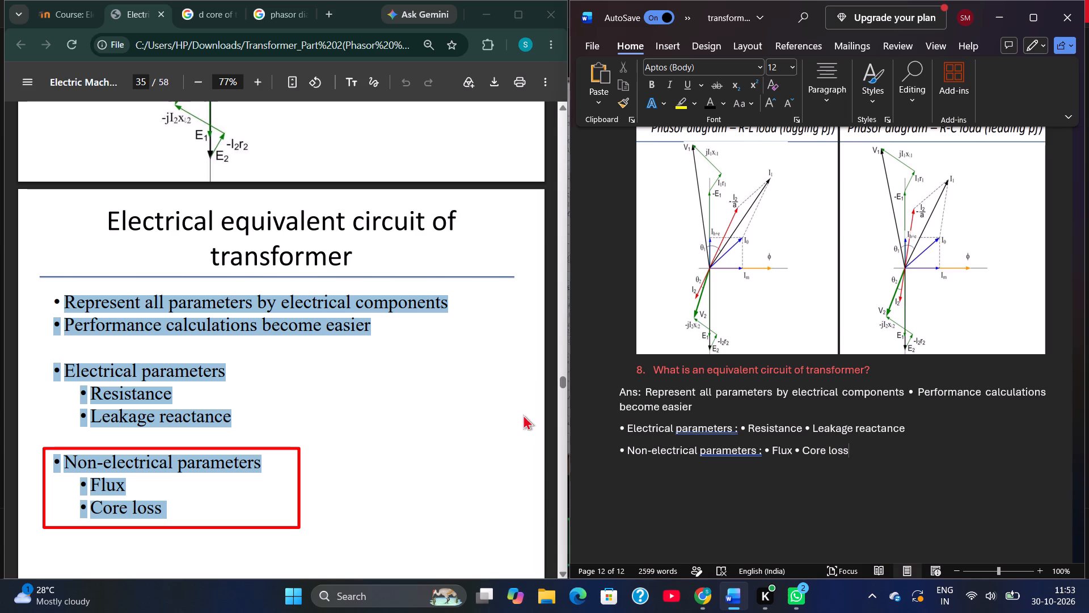
{"action": "scroll", "coordinate": [390, 436], "scroll_direction": "down", "scroll_amount": 3}
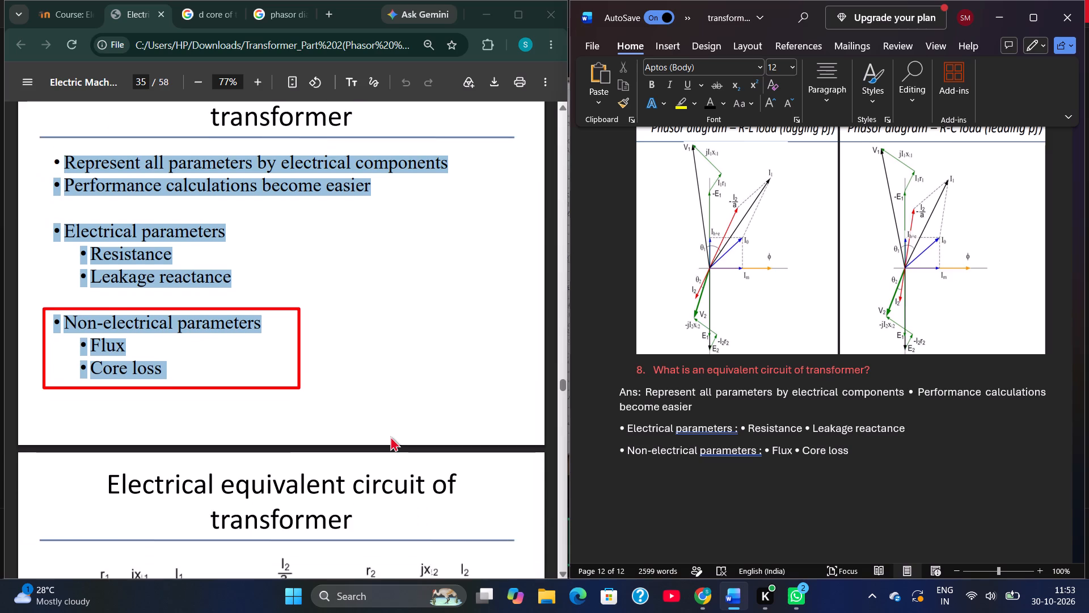
{"action": "scroll", "coordinate": [390, 436], "scroll_direction": "down", "scroll_amount": 7}
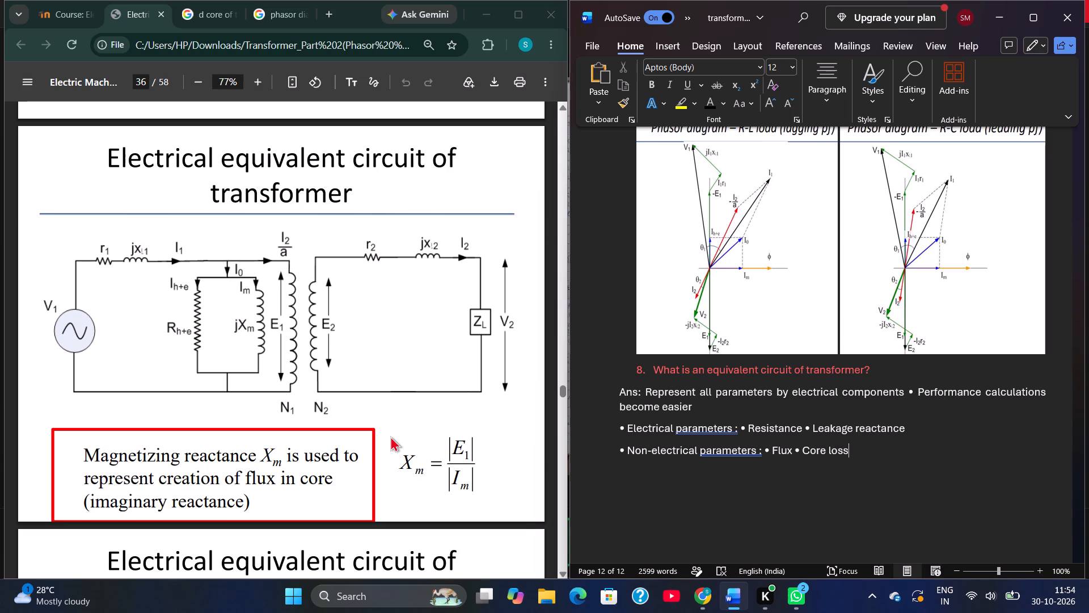
{"action": "key", "text": "shift+super+s"}
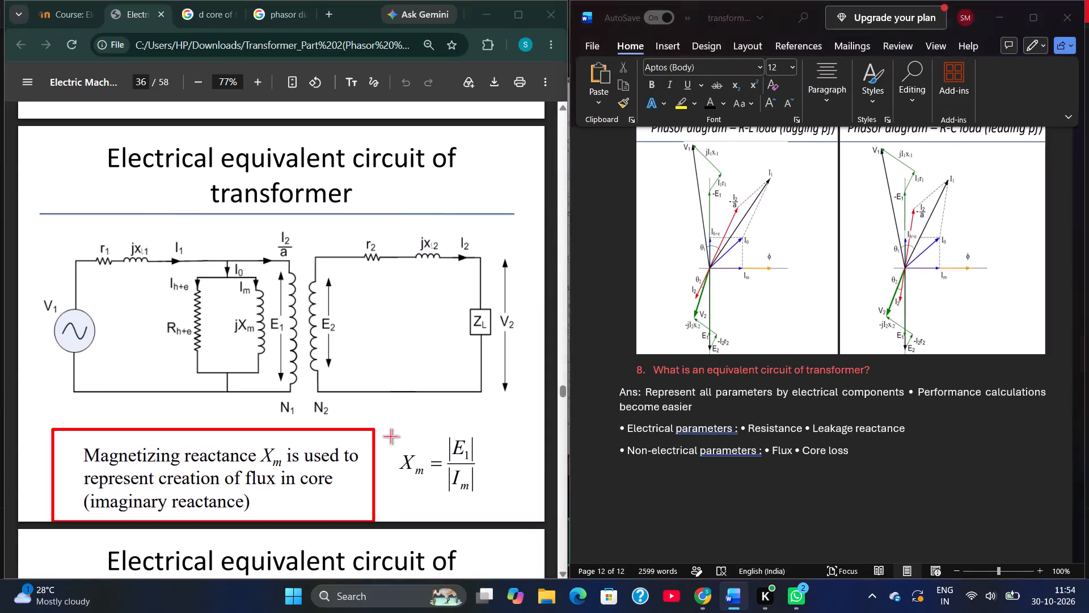
{"action": "left_click_drag", "start_coordinate": [37, 220], "coordinate": [273, 410]}
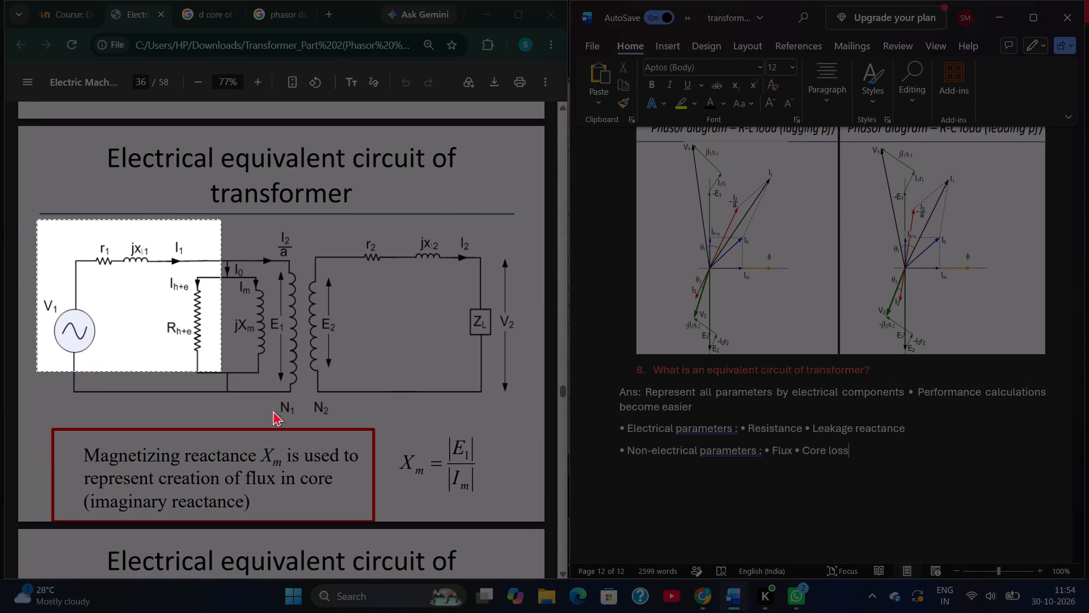
{"action": "left_click_drag", "start_coordinate": [273, 410], "coordinate": [524, 415]}
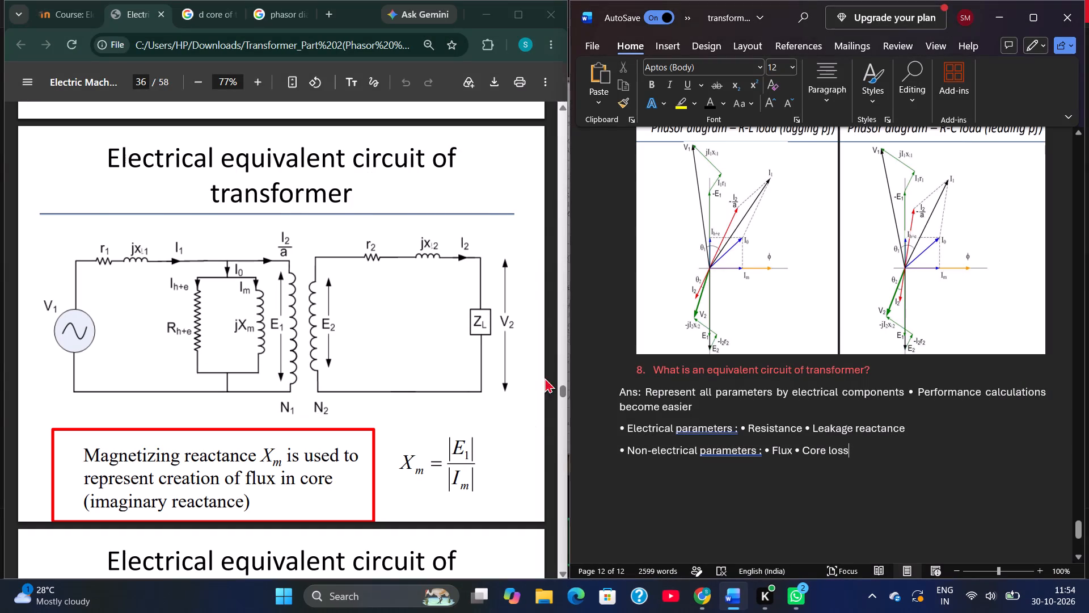
{"action": "left_click", "coordinate": [679, 39]}
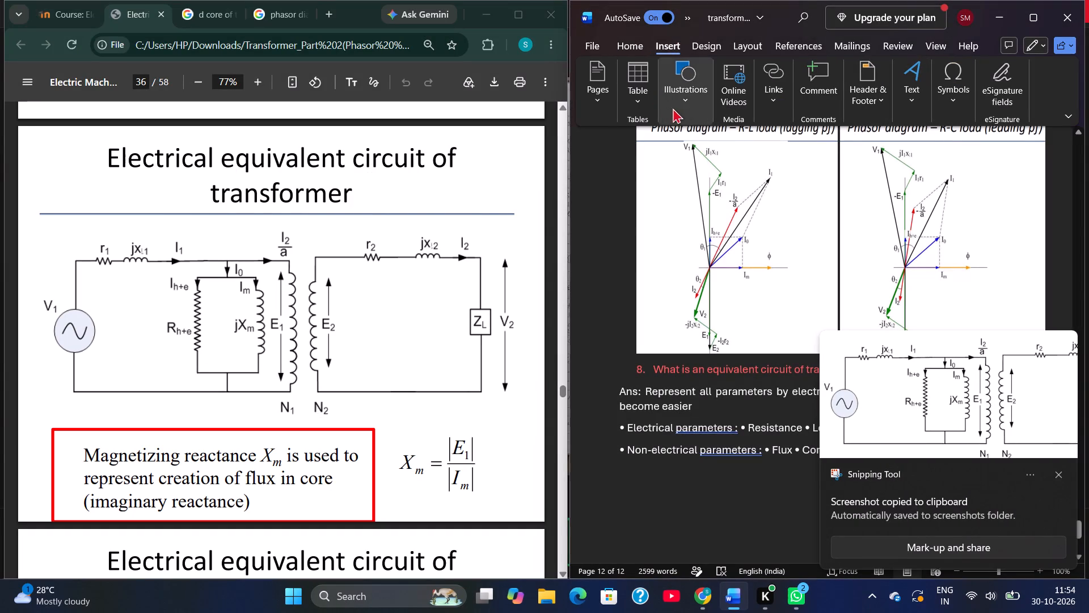
{"action": "left_click", "coordinate": [686, 100]}
{"action": "left_click", "coordinate": [679, 137]}
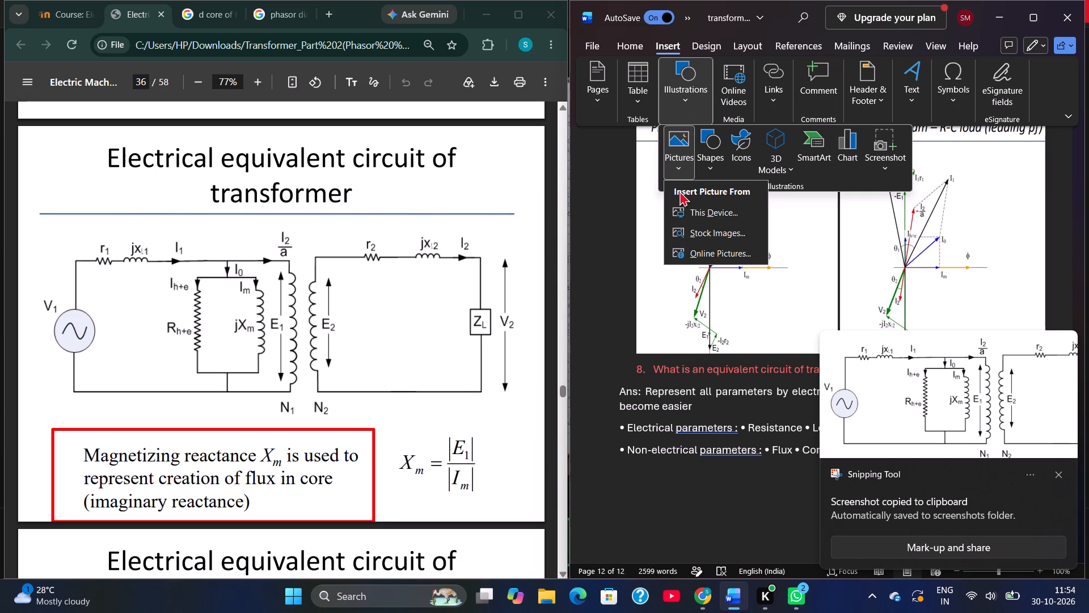
{"action": "left_click", "coordinate": [679, 209]}
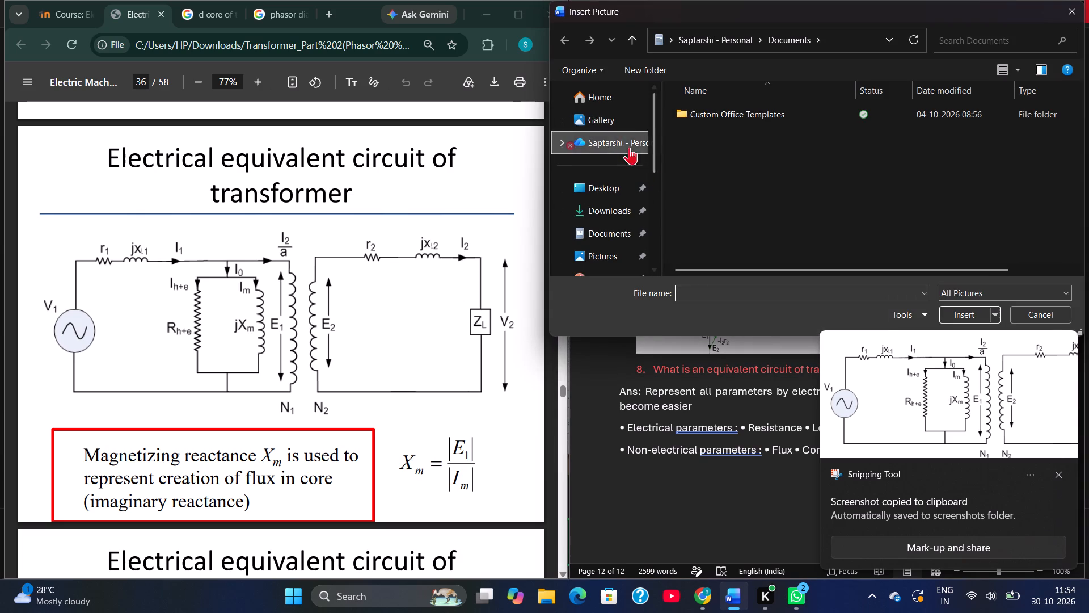
{"action": "left_click", "coordinate": [615, 118]}
{"action": "left_click_drag", "start_coordinate": [715, 149], "coordinate": [797, 152]}
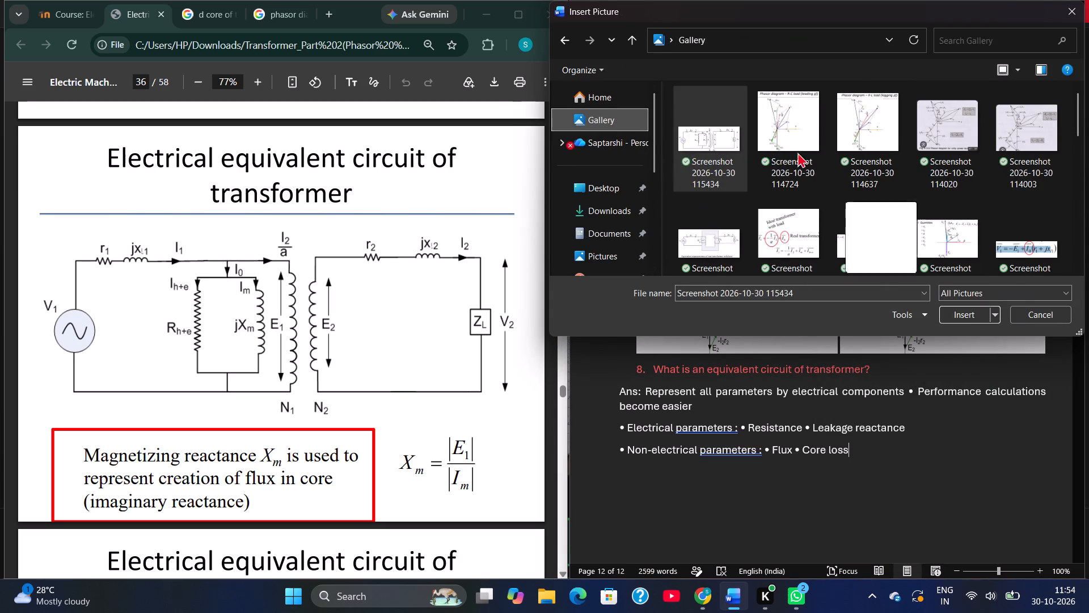
{"action": "left_click_drag", "start_coordinate": [797, 152], "coordinate": [700, 98]}
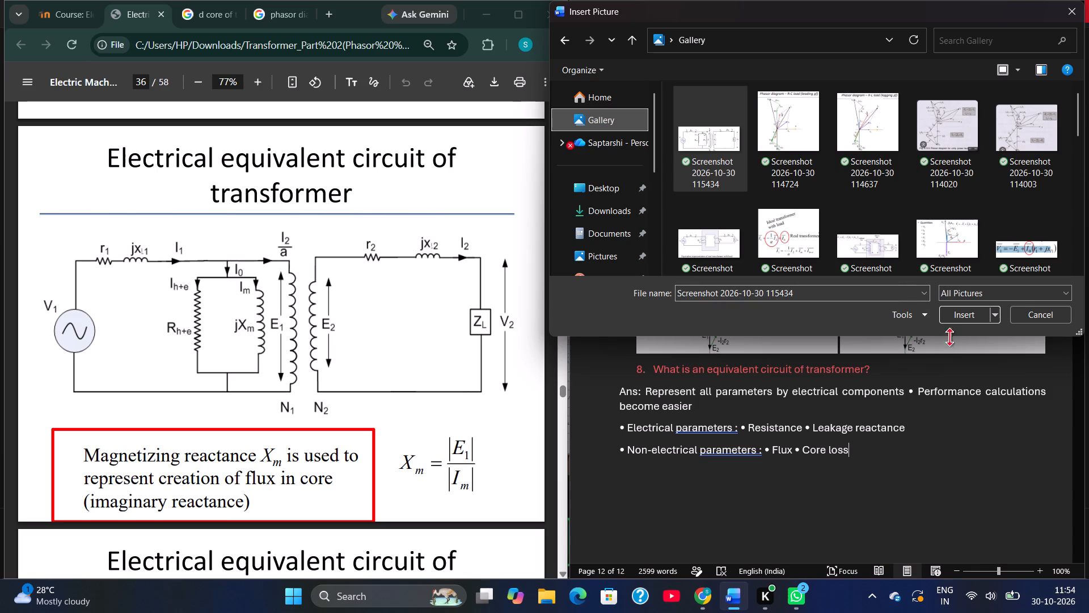
{"action": "left_click", "coordinate": [959, 313]}
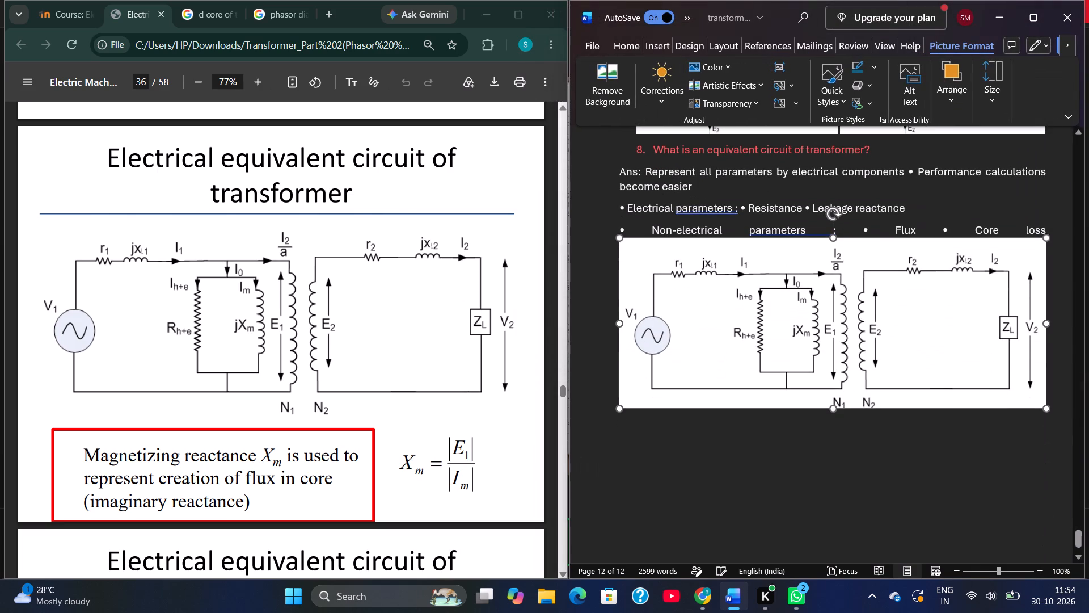
Put the circuit diagram in its own paragraph below the non-electrical parameters line and start an empty line beneath it.
{"action": "left_click", "coordinate": [1040, 228]}
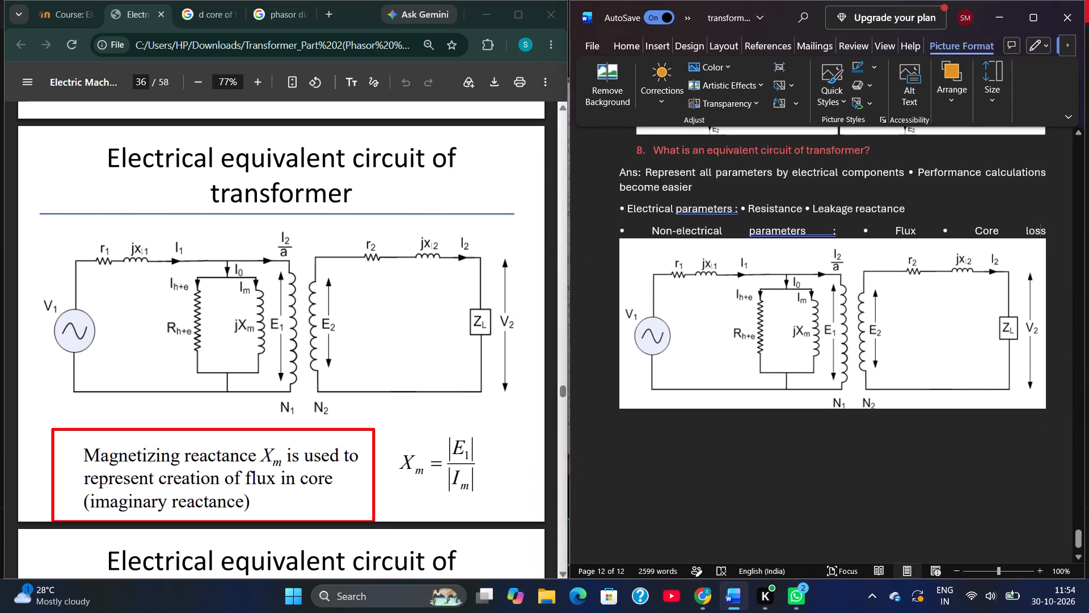
{"action": "key", "text": "Right"}
{"action": "key", "text": "Return"}
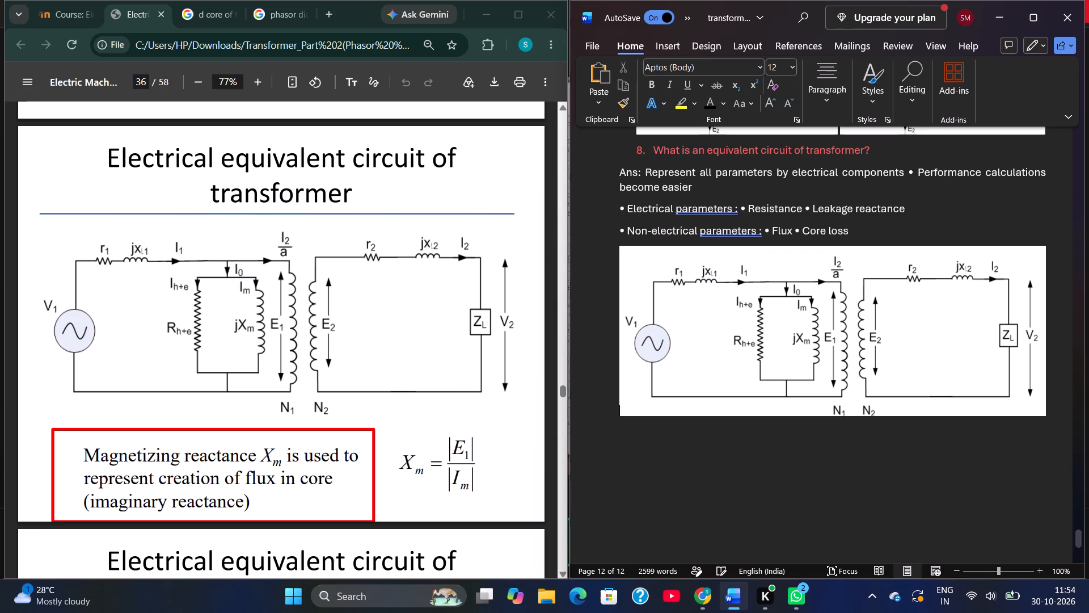
{"action": "left_click", "coordinate": [829, 334]}
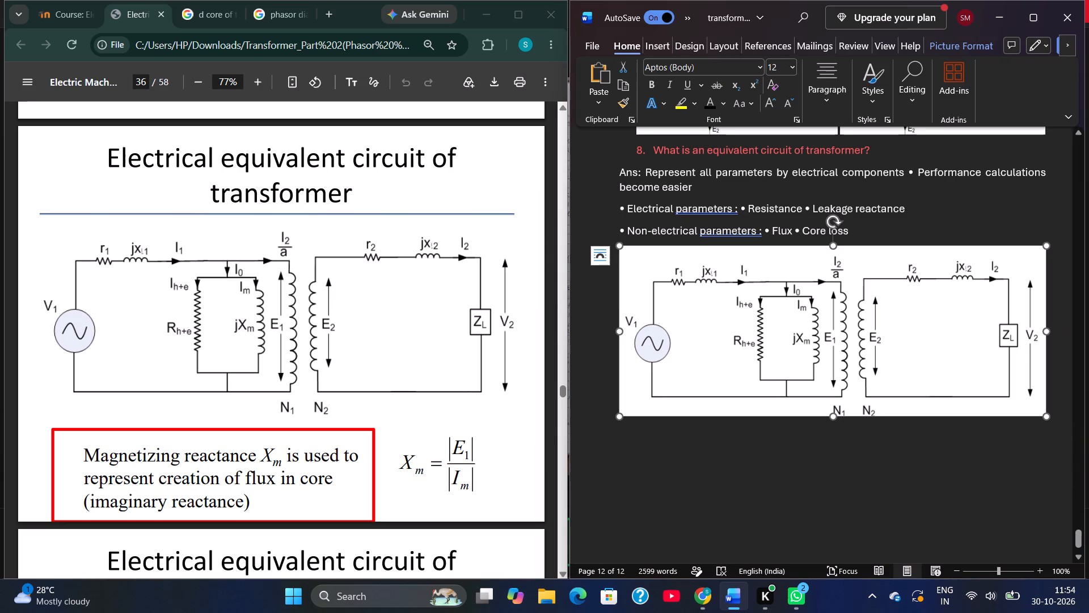
{"action": "left_click", "coordinate": [706, 446]}
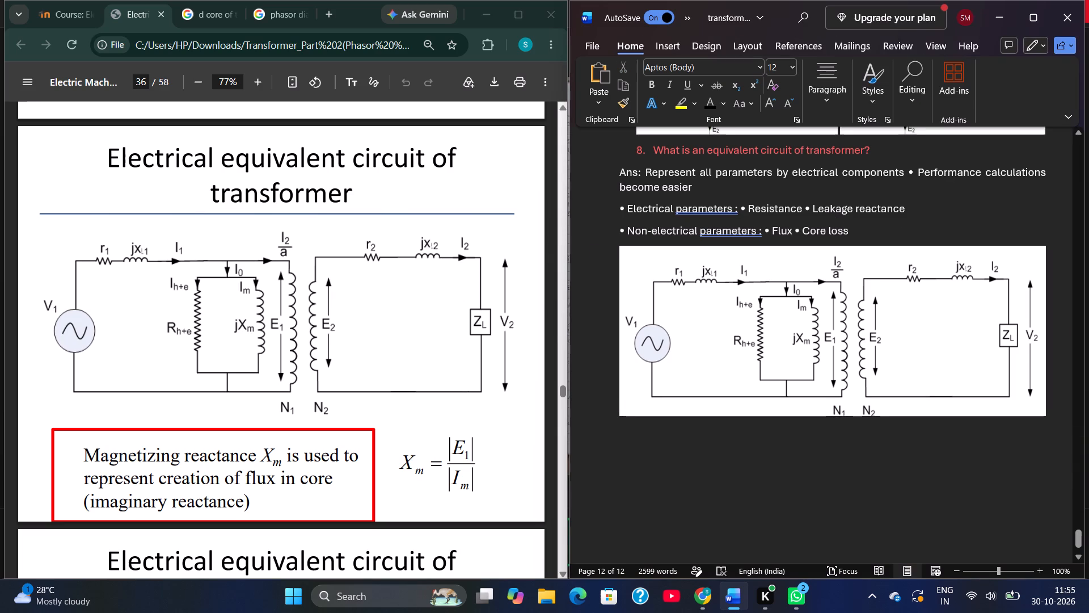
{"action": "key", "text": "Right"}
{"action": "key", "text": "Return"}
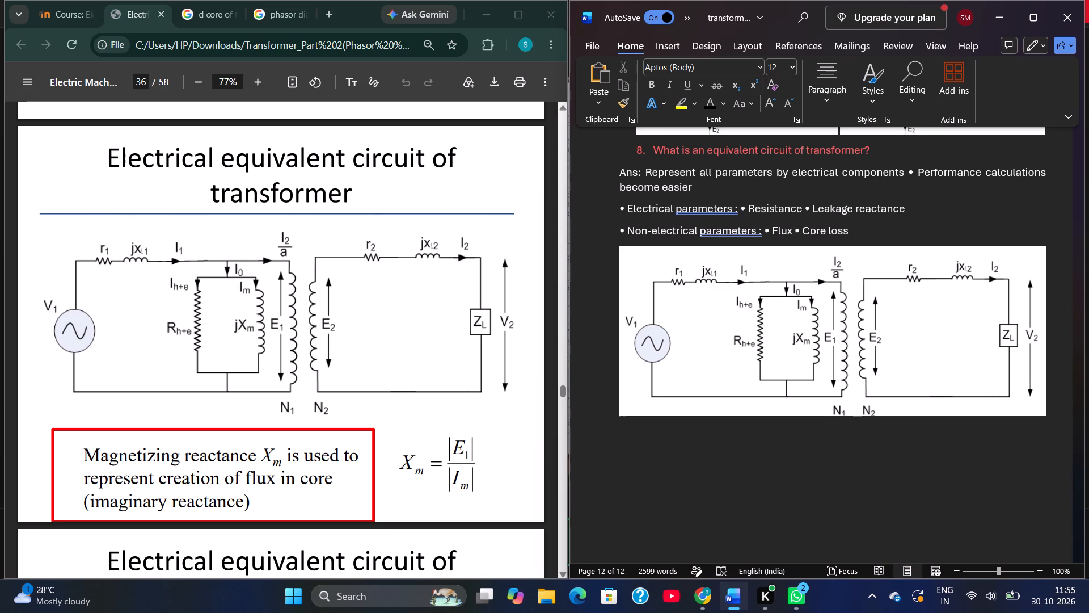
Capture a screenshot of the magnetizing reactance note and its Xm formula at the bottom of the page 36 slide.
{"action": "scroll", "coordinate": [466, 391], "scroll_direction": "down", "scroll_amount": 3}
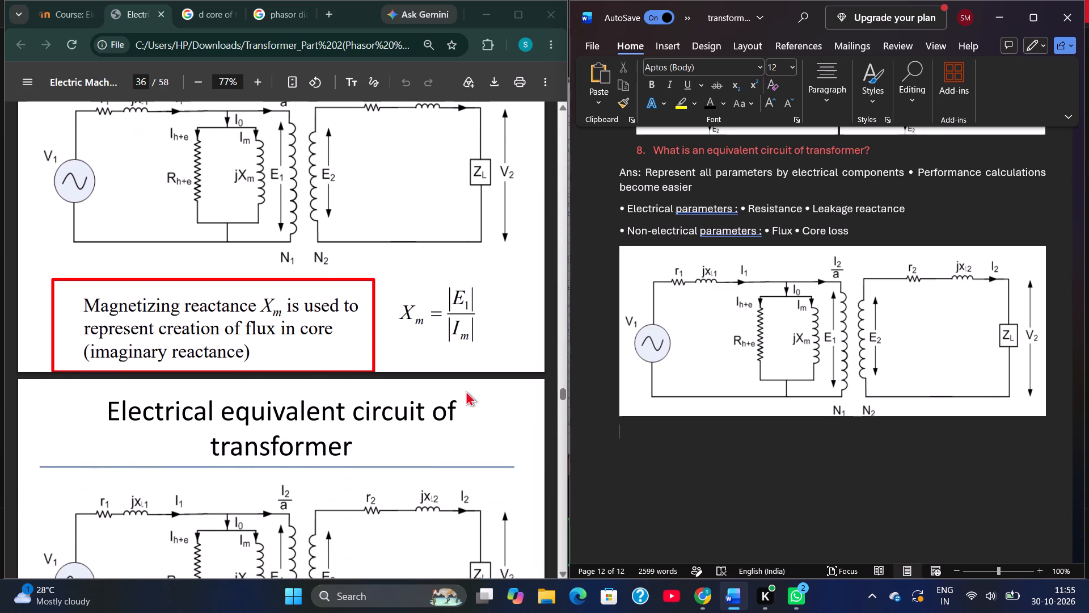
{"action": "scroll", "coordinate": [466, 391], "scroll_direction": "down", "scroll_amount": 1}
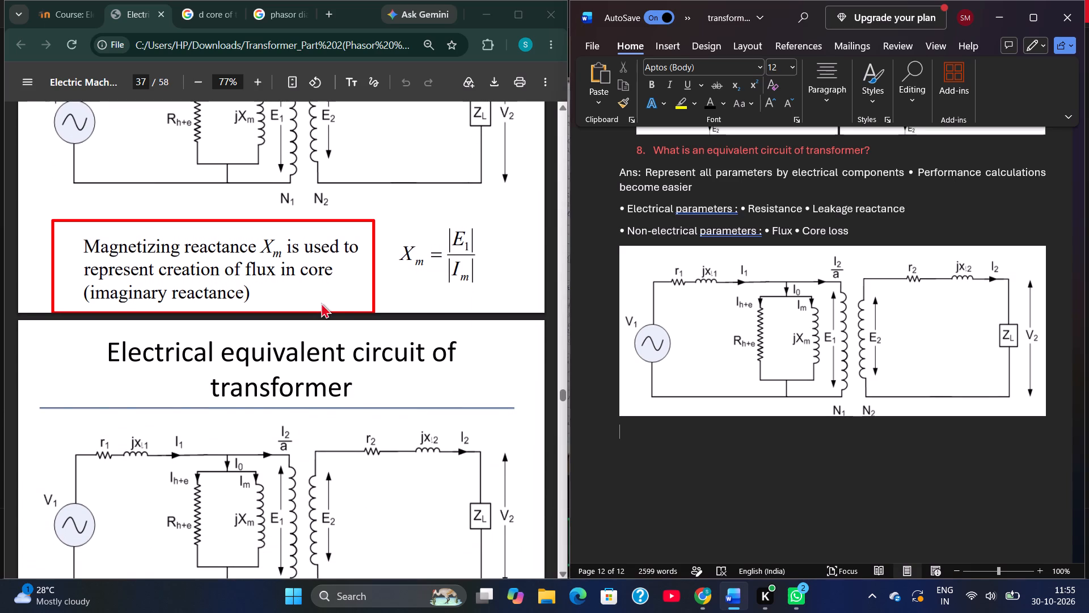
{"action": "scroll", "coordinate": [321, 303], "scroll_direction": "up", "scroll_amount": 2}
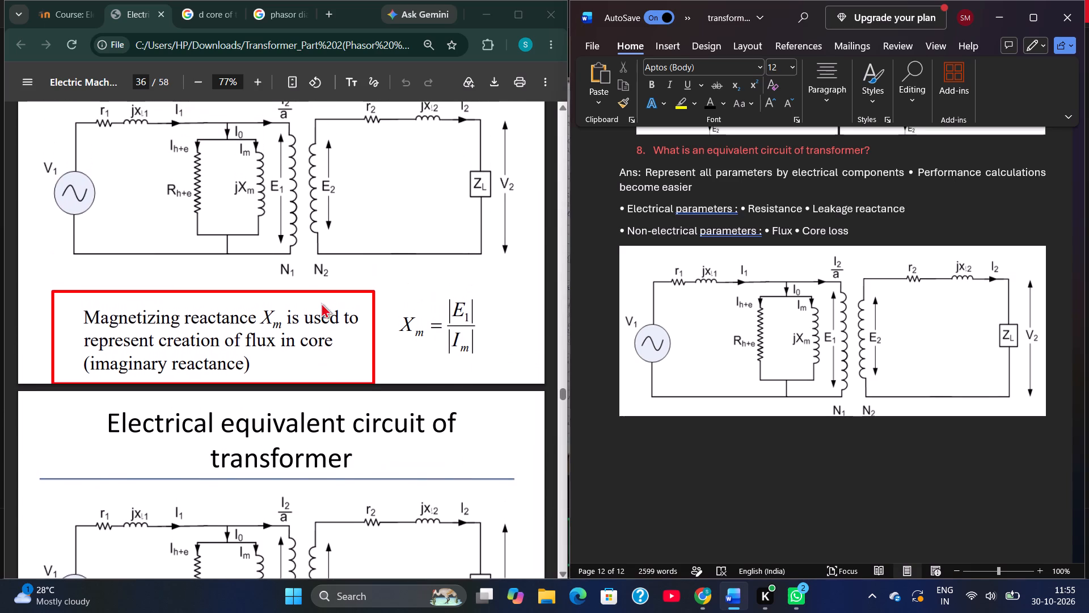
{"action": "scroll", "coordinate": [321, 303], "scroll_direction": "down", "scroll_amount": 1}
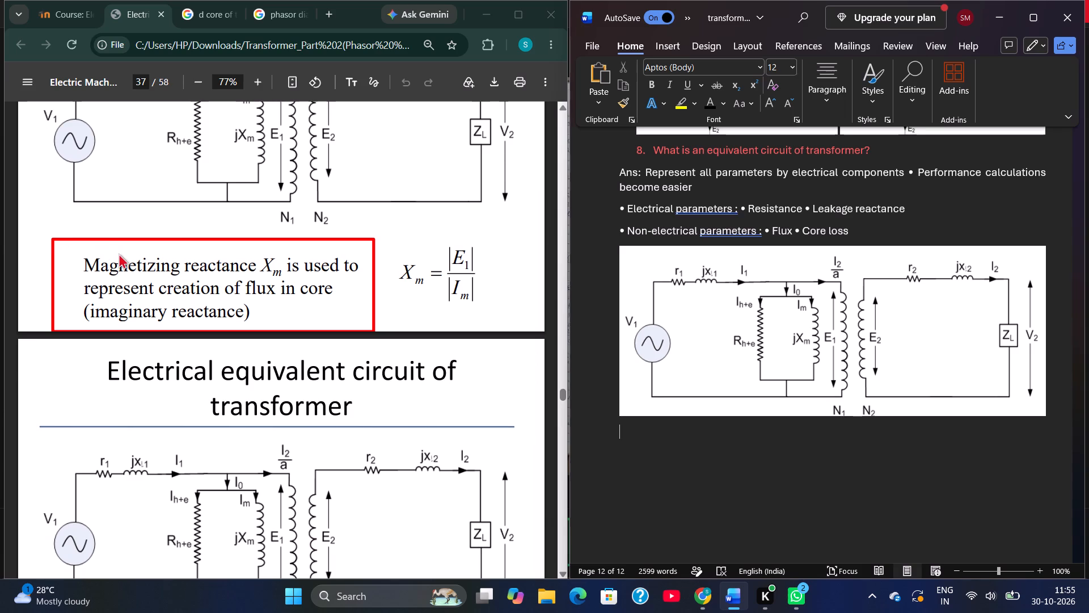
{"action": "scroll", "coordinate": [166, 363], "scroll_direction": "down", "scroll_amount": 1}
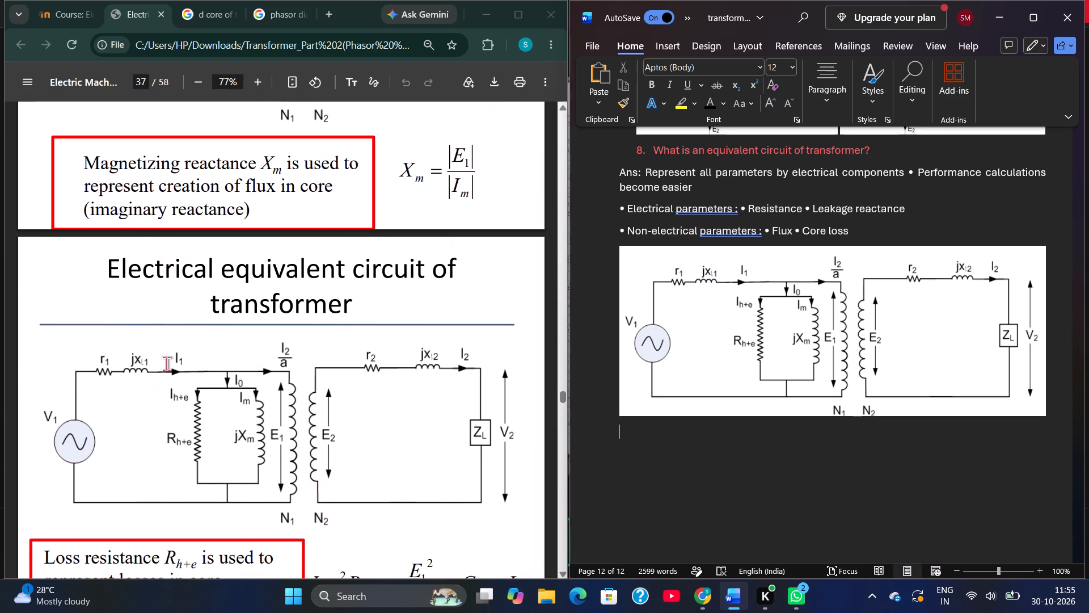
{"action": "scroll", "coordinate": [166, 363], "scroll_direction": "down", "scroll_amount": 1}
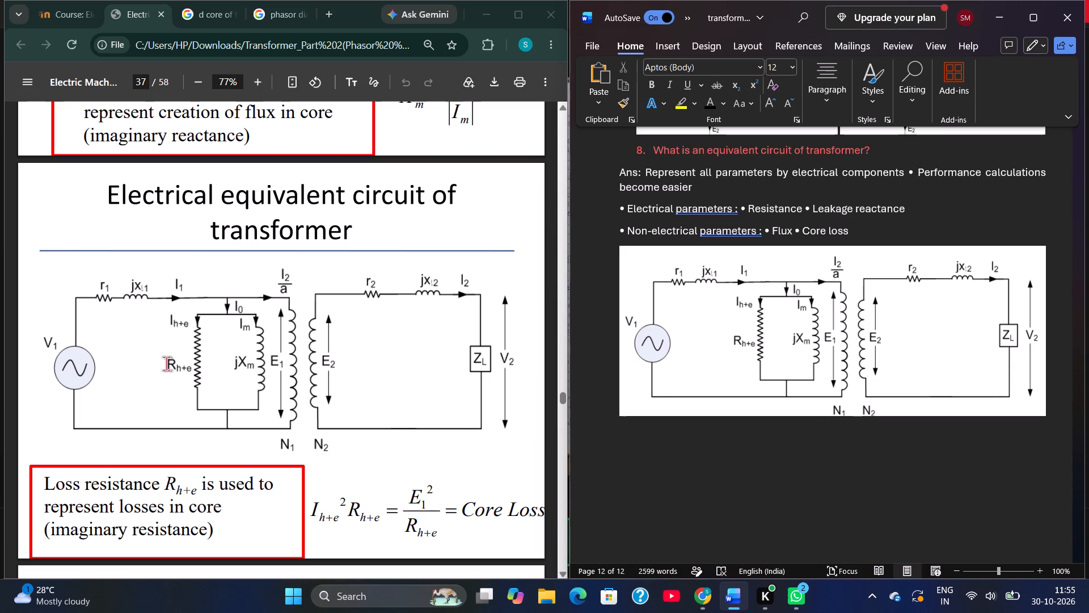
{"action": "scroll", "coordinate": [166, 363], "scroll_direction": "up", "scroll_amount": 1}
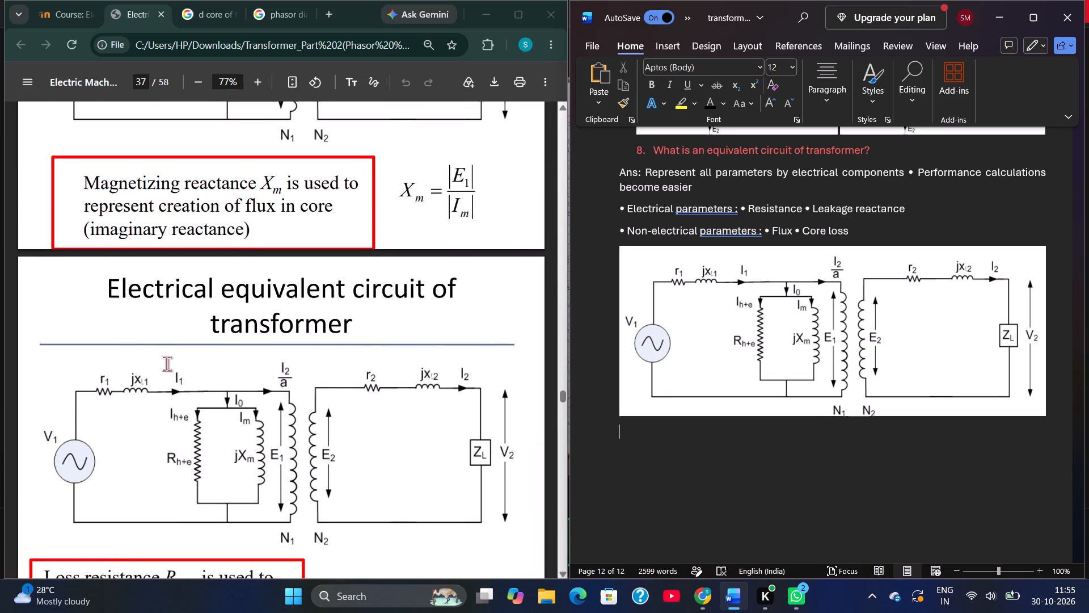
{"action": "key", "text": "shift+super+s"}
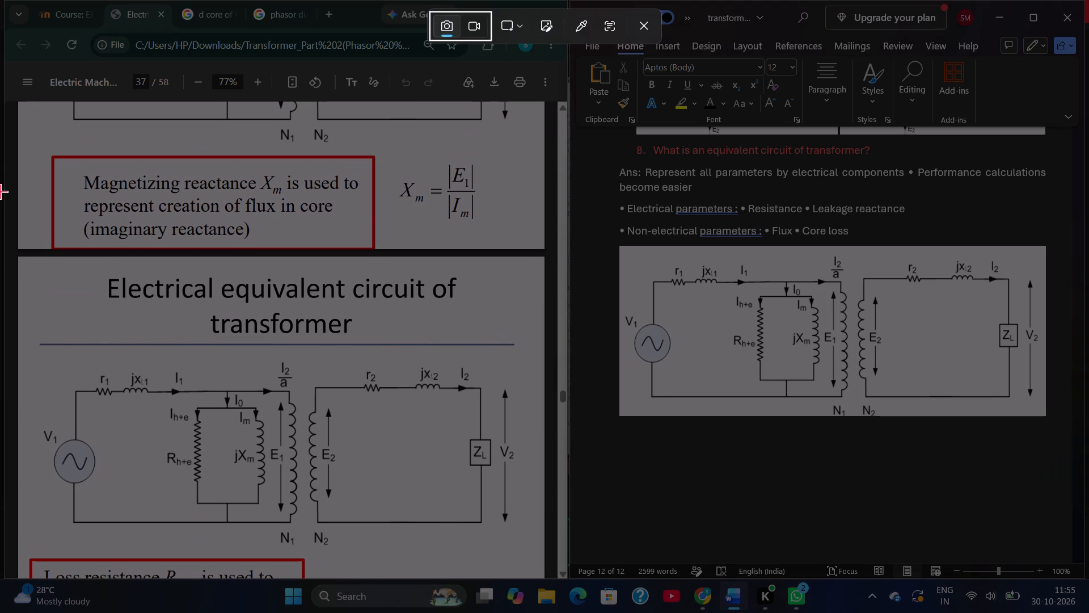
{"action": "left_click_drag", "start_coordinate": [20, 152], "coordinate": [129, 212]}
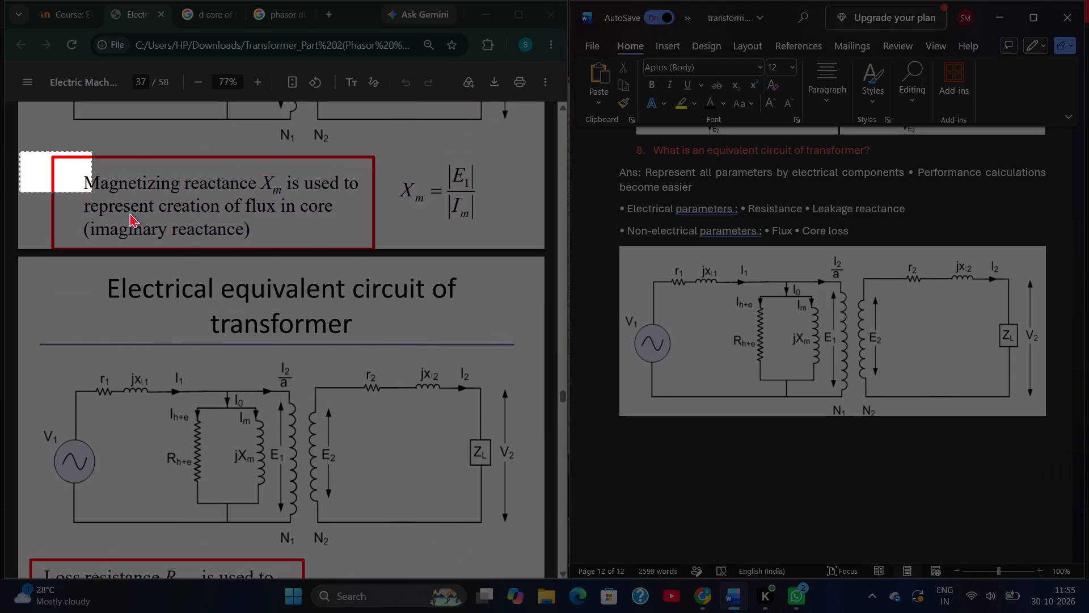
{"action": "left_click_drag", "start_coordinate": [129, 212], "coordinate": [566, 247]}
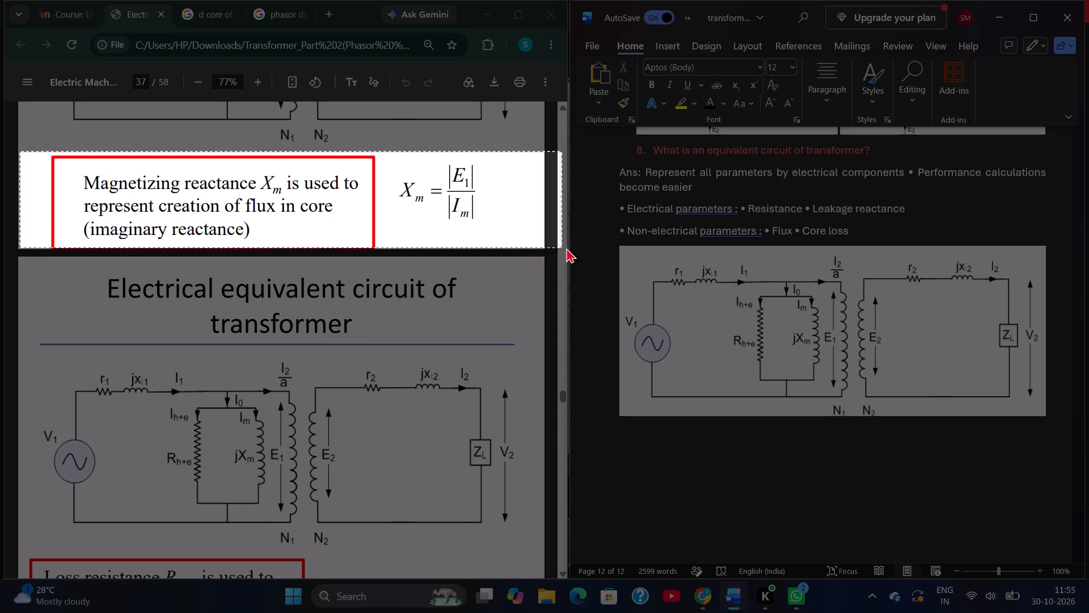
{"action": "left_click_drag", "start_coordinate": [566, 247], "coordinate": [541, 246]}
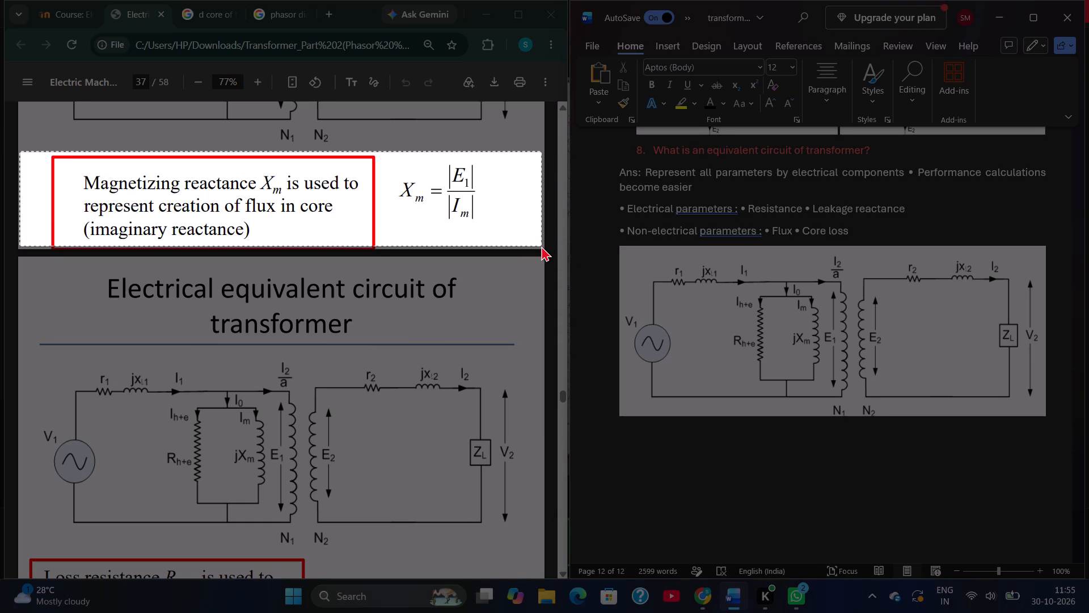
{"action": "left_click_drag", "start_coordinate": [541, 246], "coordinate": [541, 247]}
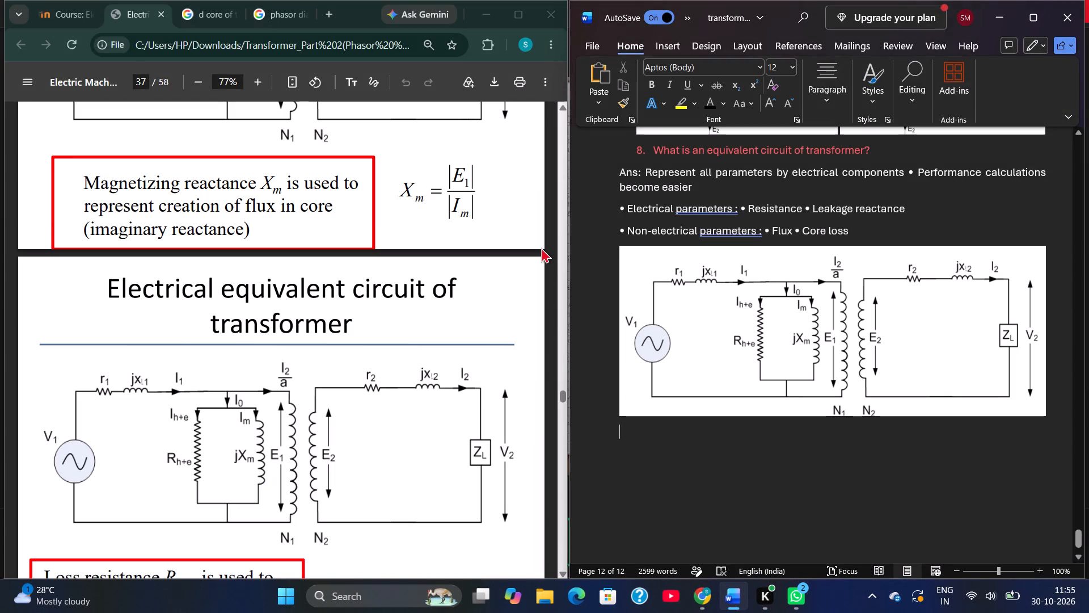
{"action": "left_click", "coordinate": [674, 48]}
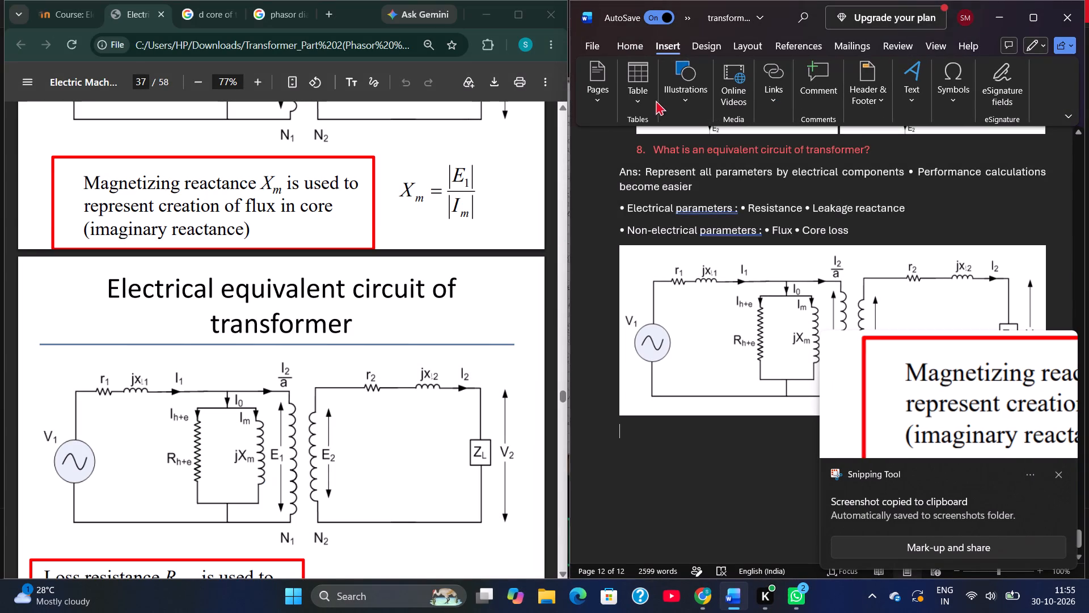
{"action": "left_click", "coordinate": [690, 95]}
{"action": "left_click", "coordinate": [679, 138]}
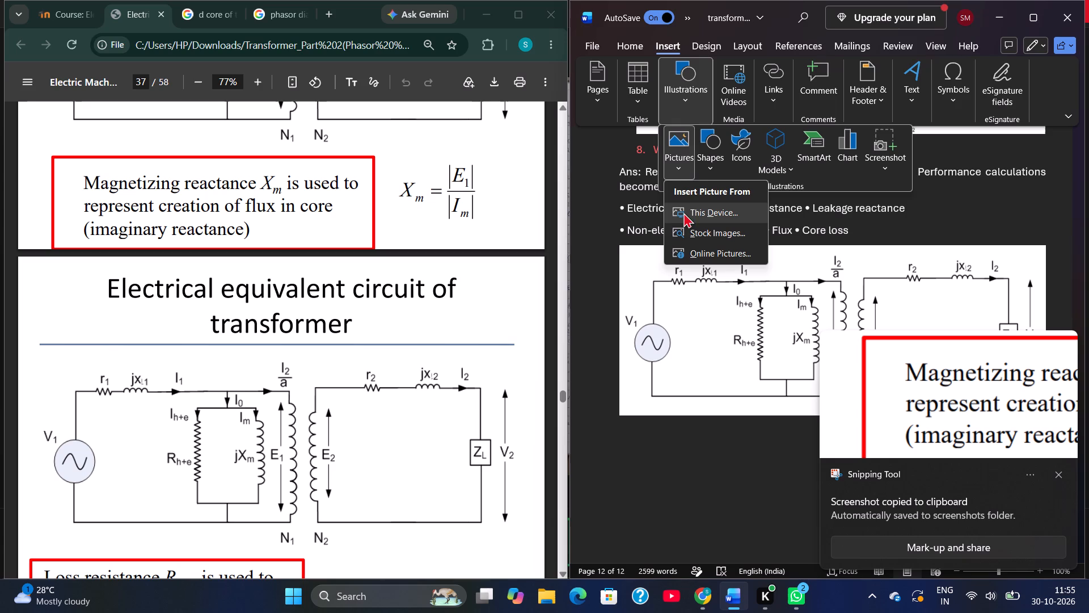
{"action": "left_click", "coordinate": [683, 214]}
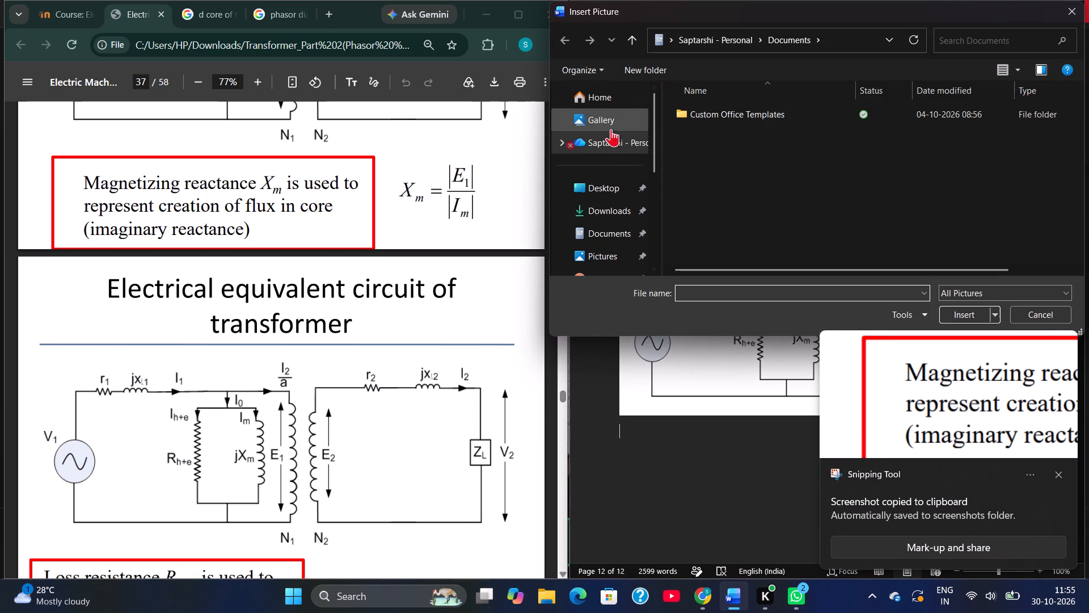
{"action": "left_click", "coordinate": [617, 119]}
{"action": "left_click", "coordinate": [712, 134]}
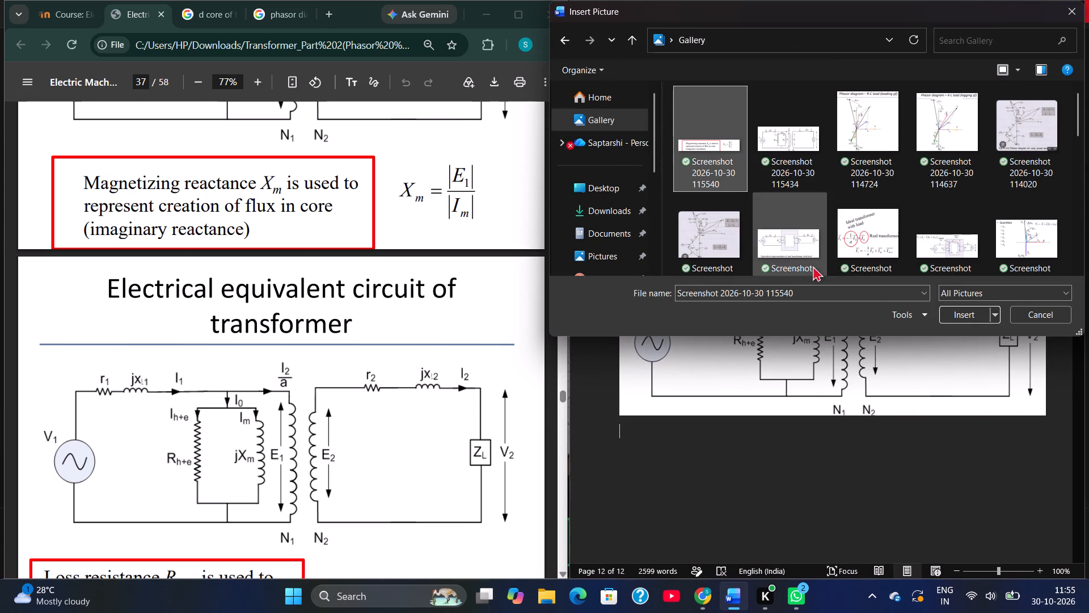
{"action": "left_click", "coordinate": [945, 313]}
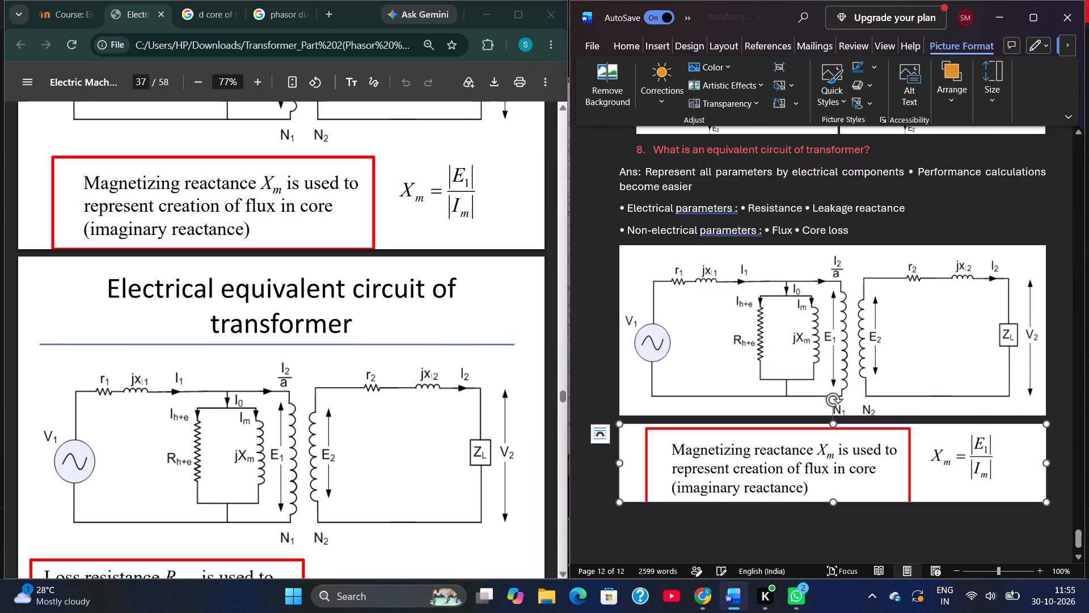
Capture a screenshot of the loss resistance note and its Core Loss formula at the bottom of the page 37 slide.
{"action": "scroll", "coordinate": [402, 351], "scroll_direction": "down", "scroll_amount": 1}
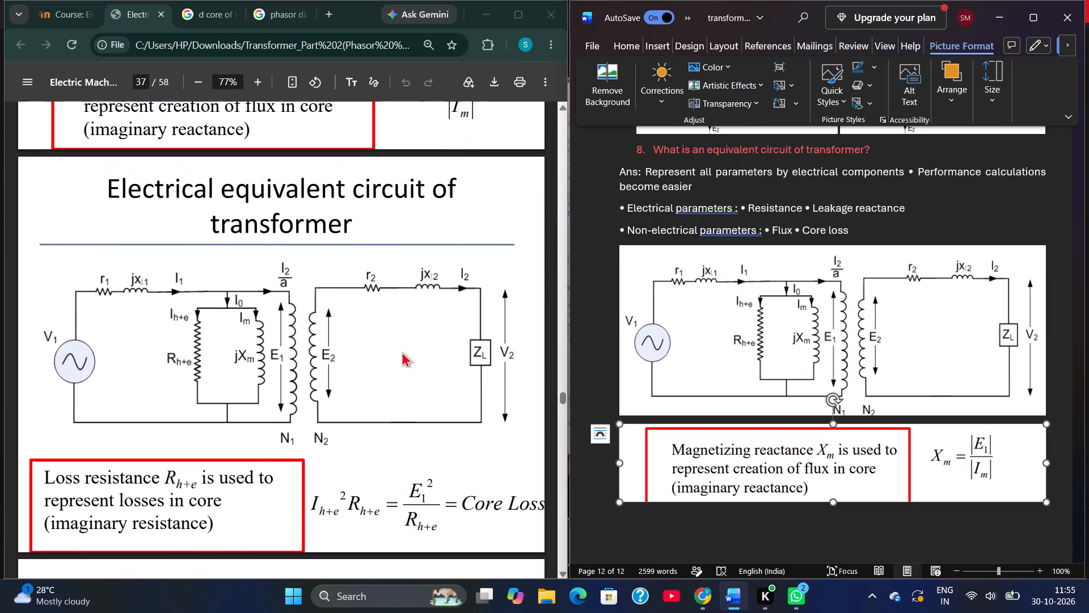
{"action": "scroll", "coordinate": [160, 379], "scroll_direction": "down", "scroll_amount": 2}
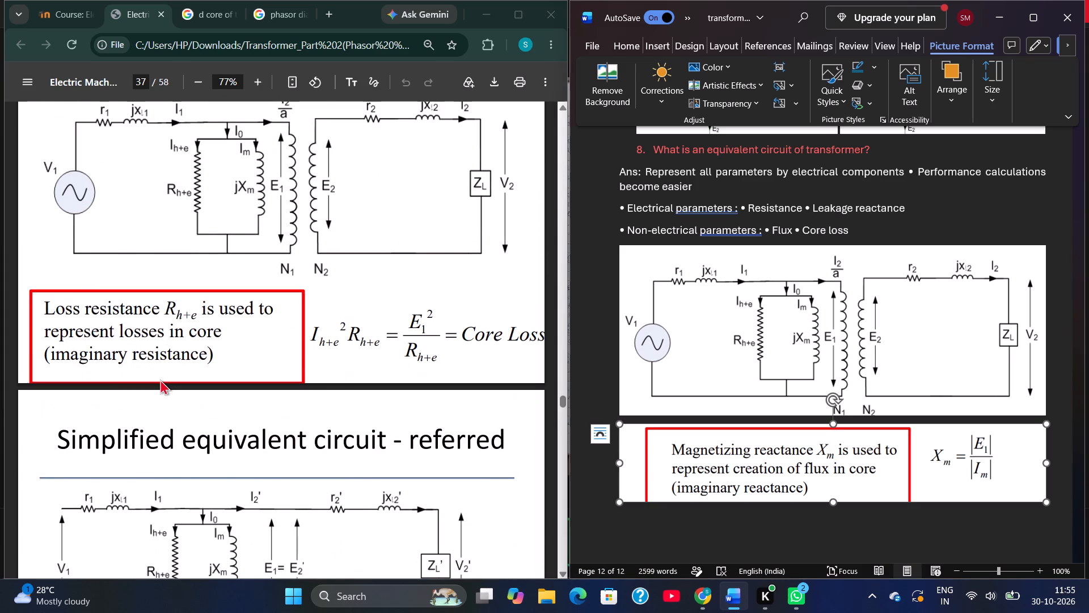
{"action": "key", "text": "shift+super+a"}
{"action": "key", "text": "shift+super+s"}
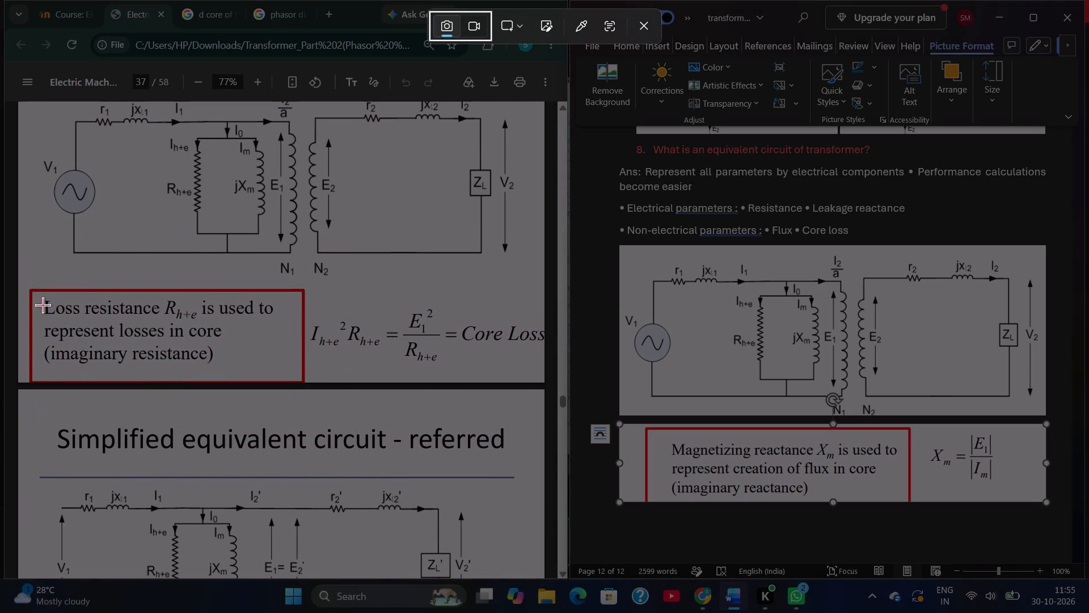
{"action": "left_click_drag", "start_coordinate": [16, 286], "coordinate": [36, 291]}
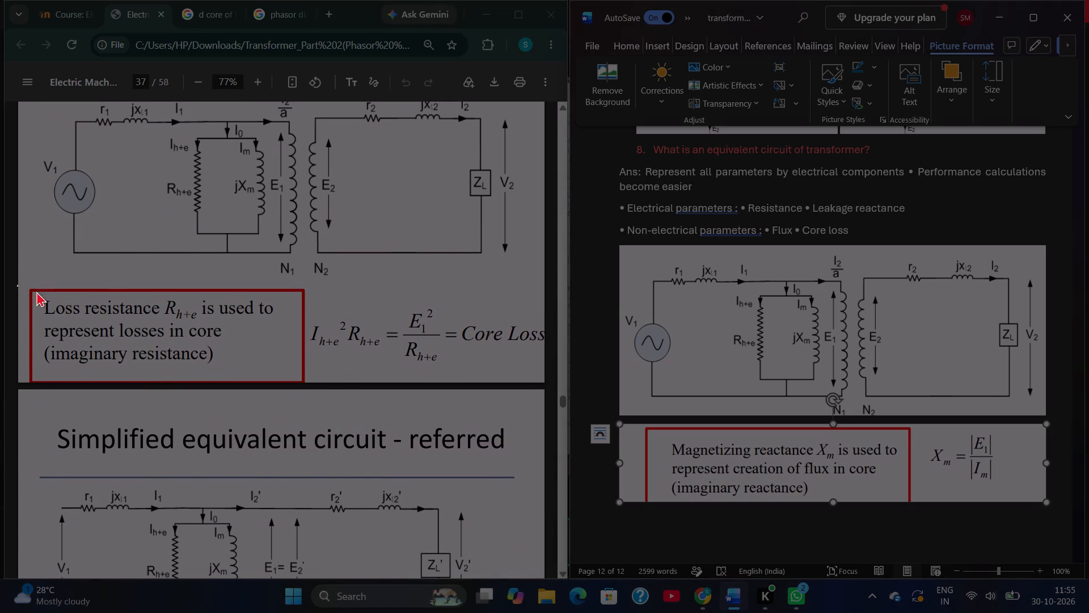
{"action": "left_click_drag", "start_coordinate": [36, 291], "coordinate": [514, 388]}
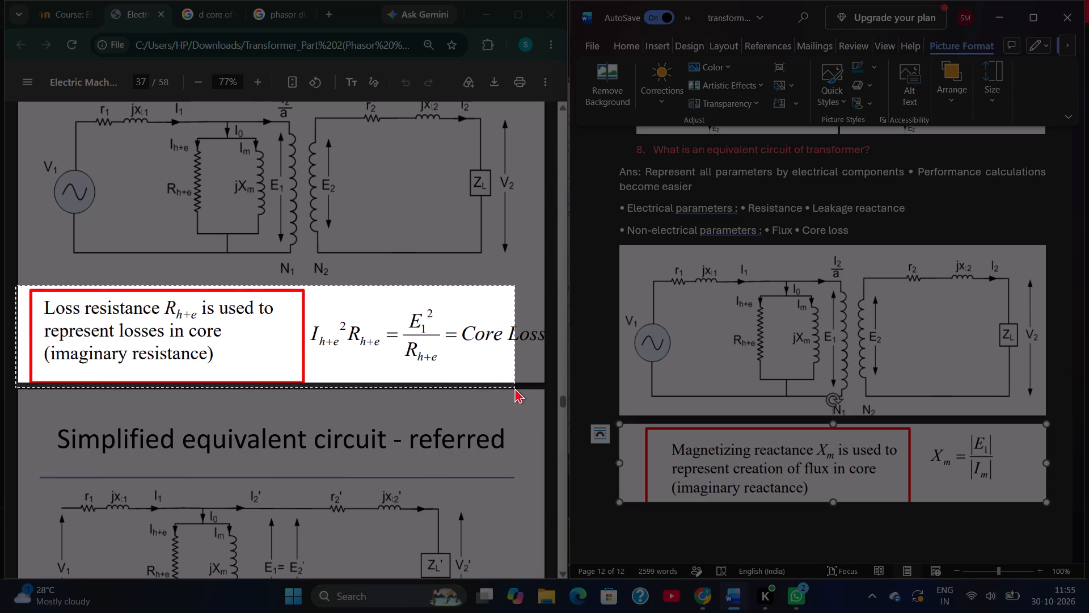
{"action": "left_click_drag", "start_coordinate": [514, 388], "coordinate": [550, 376]}
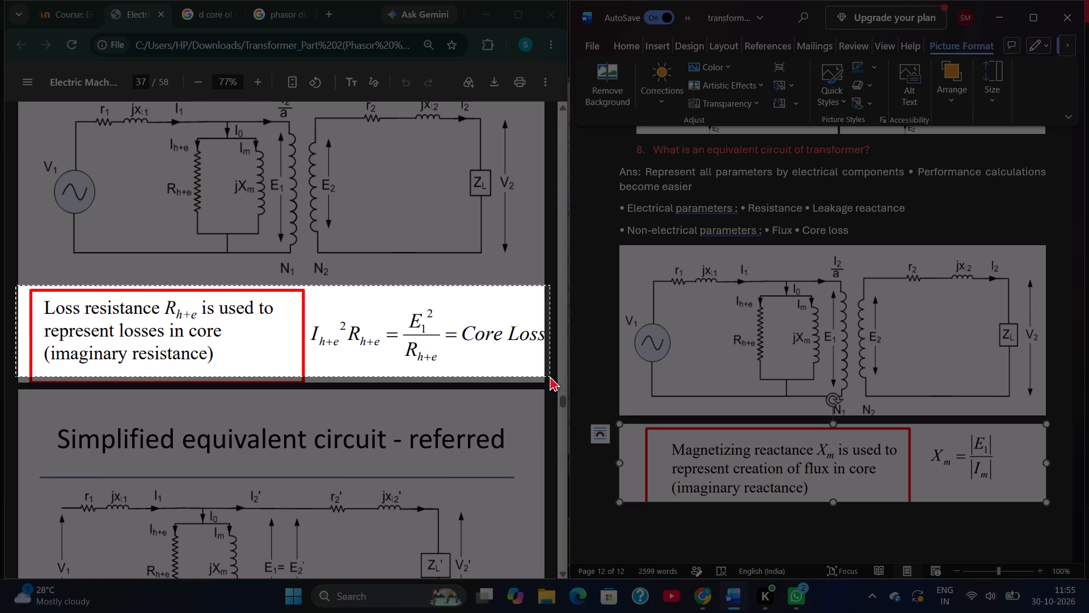
{"action": "left_click_drag", "start_coordinate": [550, 376], "coordinate": [546, 384]}
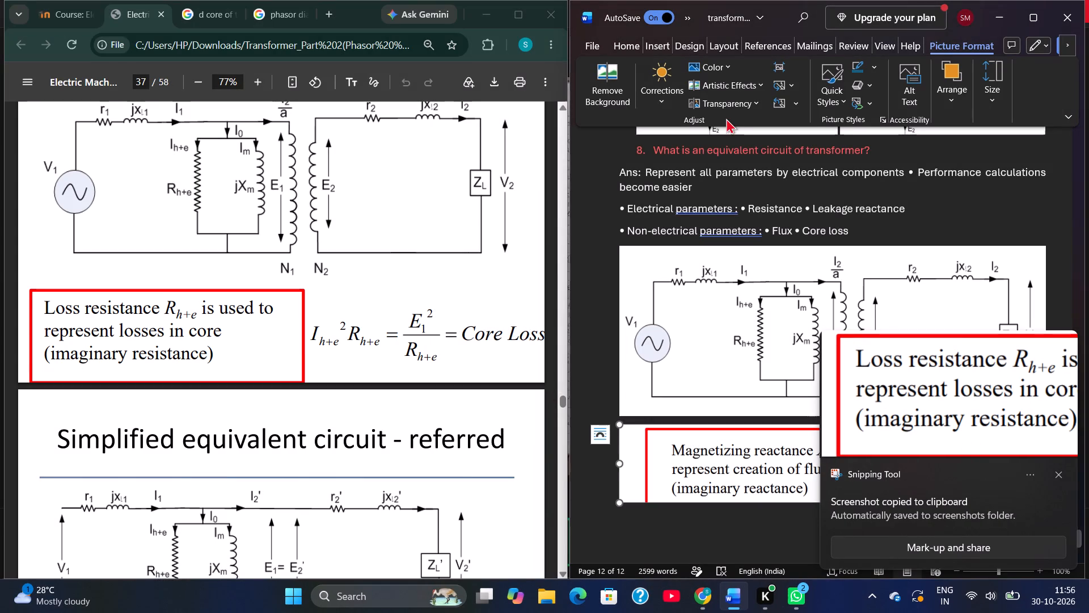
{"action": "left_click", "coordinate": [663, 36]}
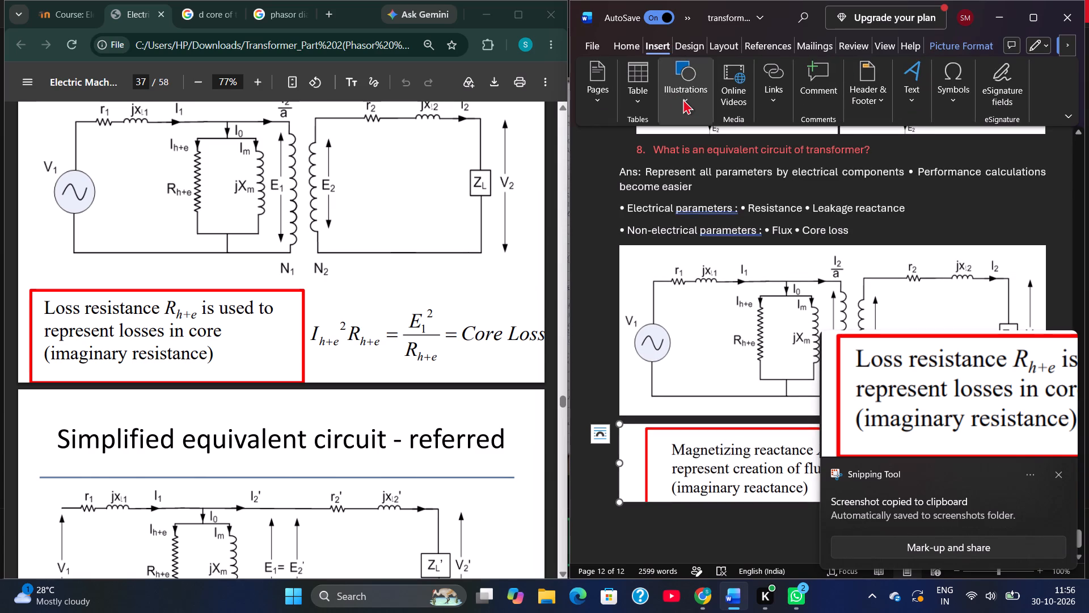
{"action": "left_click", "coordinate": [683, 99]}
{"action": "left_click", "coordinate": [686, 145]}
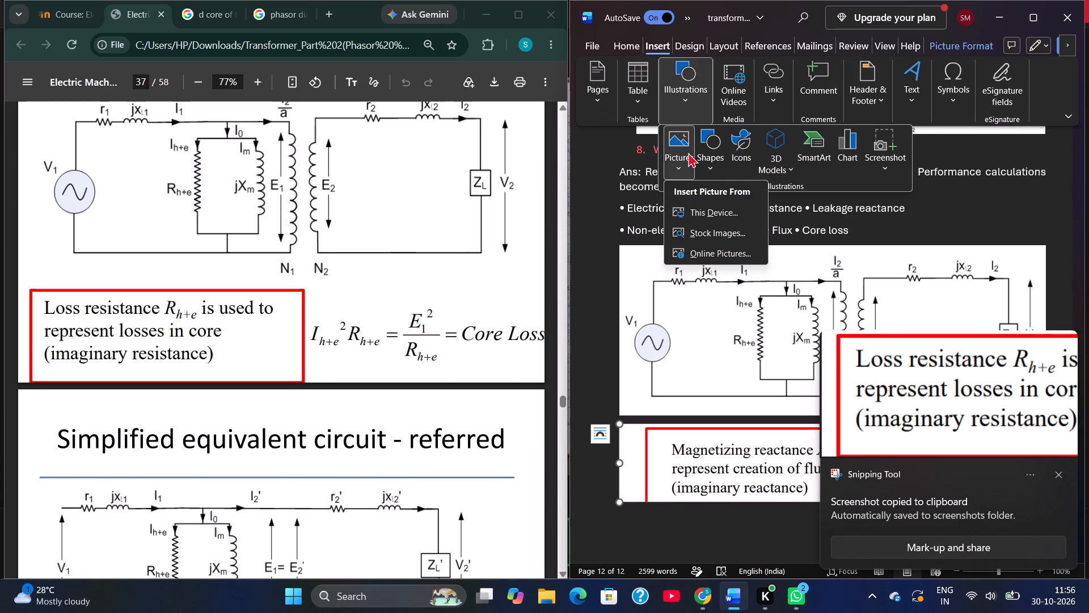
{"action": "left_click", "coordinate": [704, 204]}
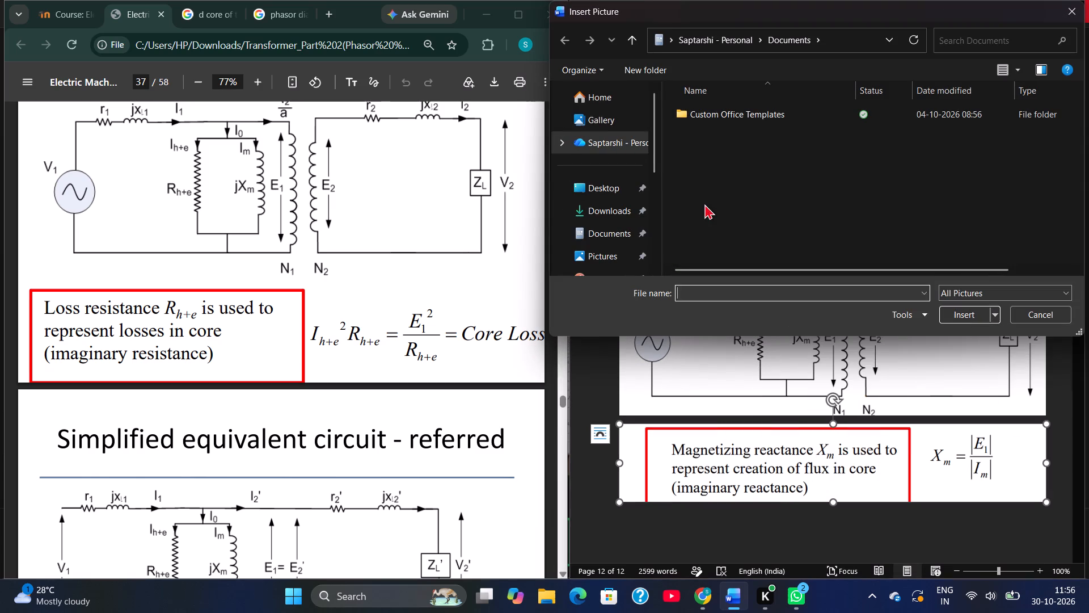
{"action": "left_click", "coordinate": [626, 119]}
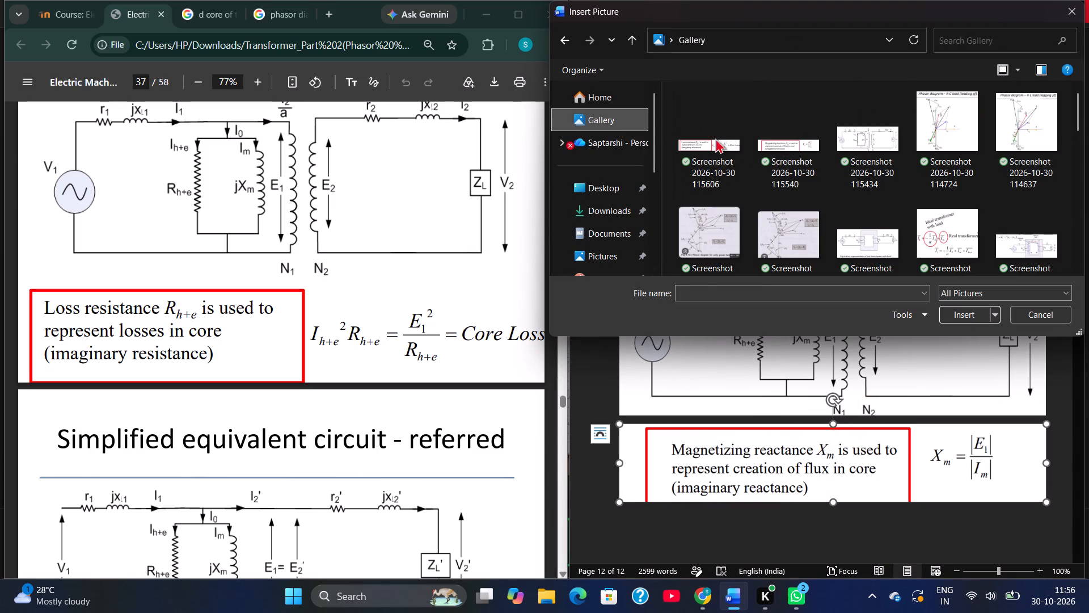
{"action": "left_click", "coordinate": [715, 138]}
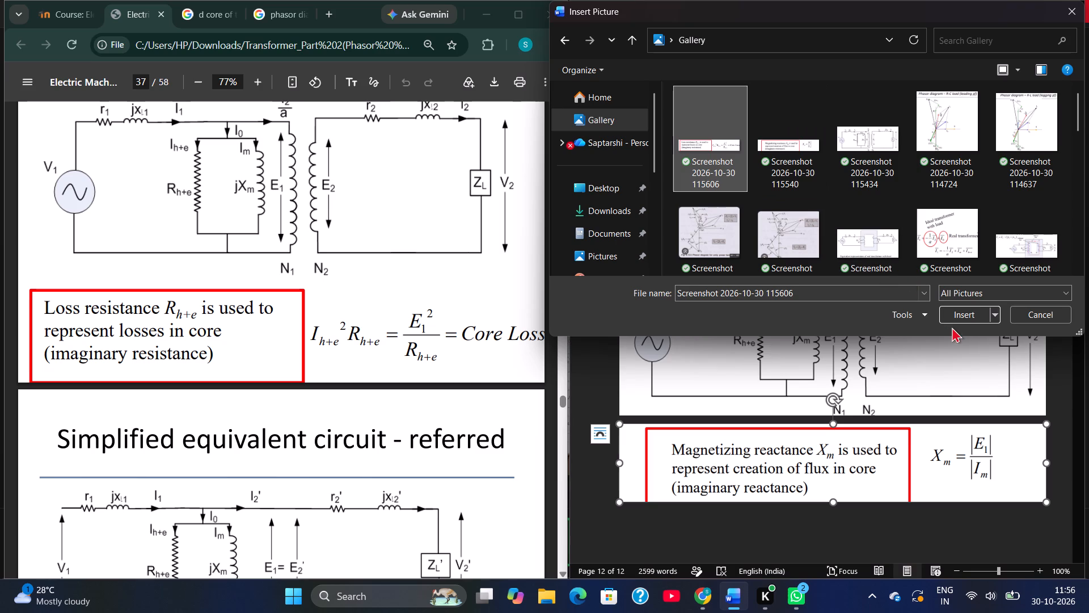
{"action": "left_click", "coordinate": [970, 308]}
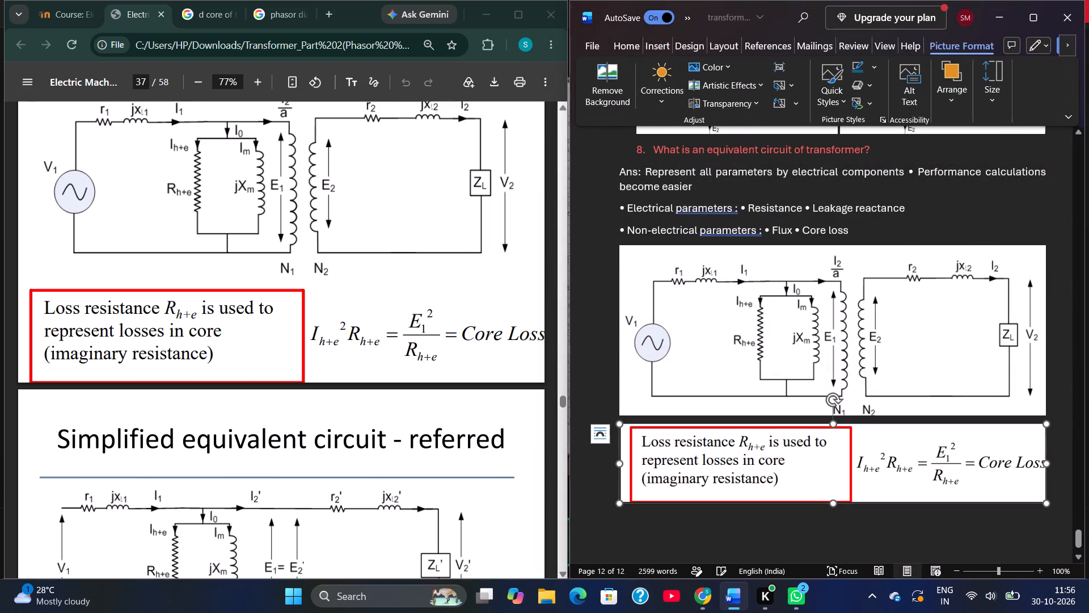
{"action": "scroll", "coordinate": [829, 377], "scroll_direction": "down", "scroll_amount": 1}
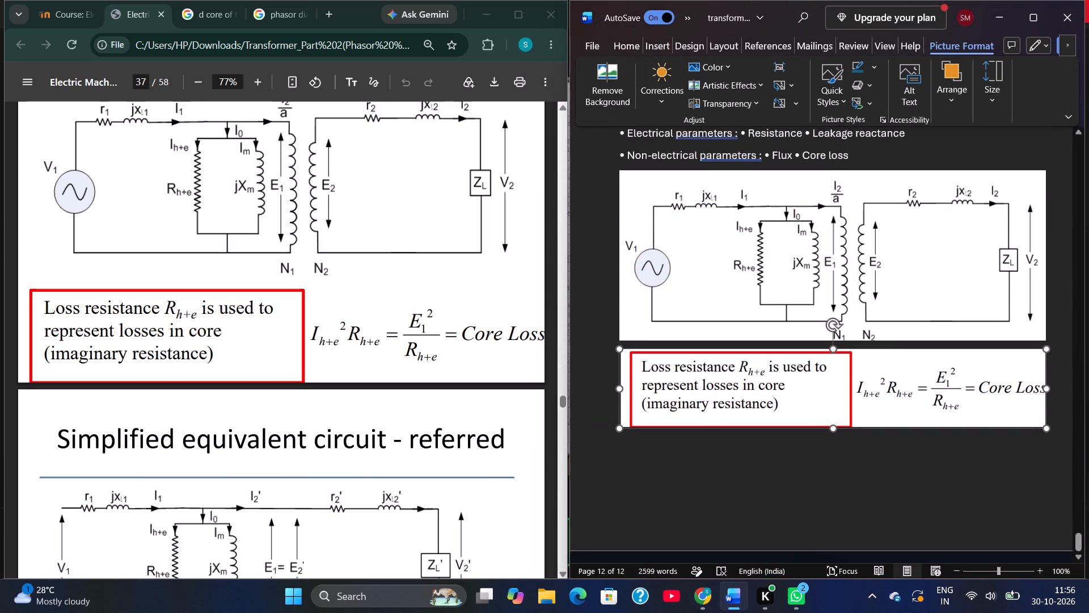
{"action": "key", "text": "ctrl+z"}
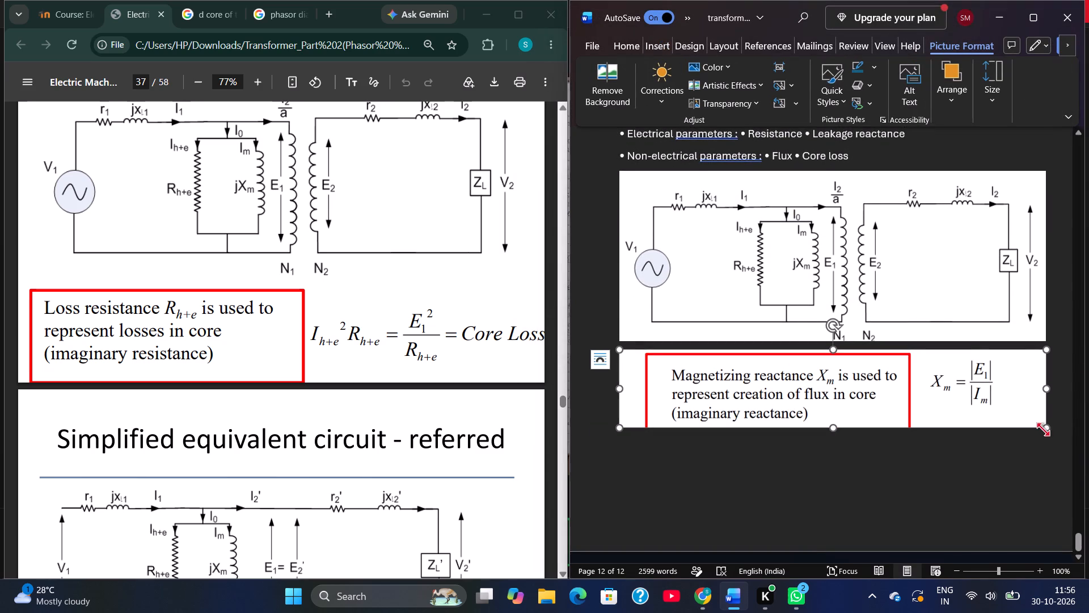
{"action": "left_click", "coordinate": [1052, 421]}
{"action": "key", "text": "Return"}
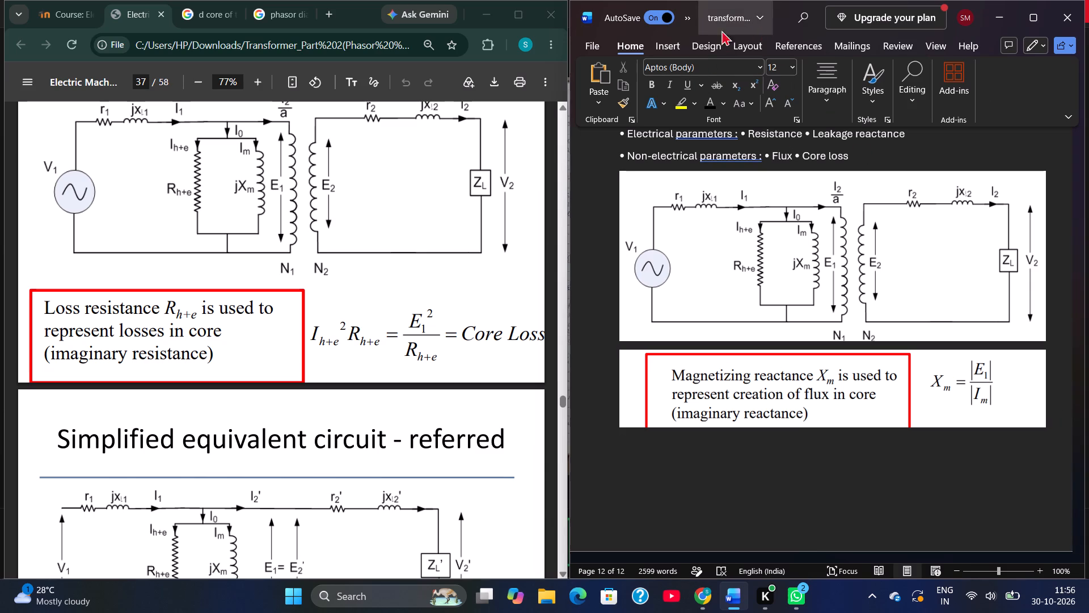
{"action": "left_click", "coordinate": [682, 43]}
{"action": "left_click_drag", "start_coordinate": [682, 101], "coordinate": [679, 137]}
{"action": "left_click", "coordinate": [679, 137]}
{"action": "left_click", "coordinate": [695, 203]}
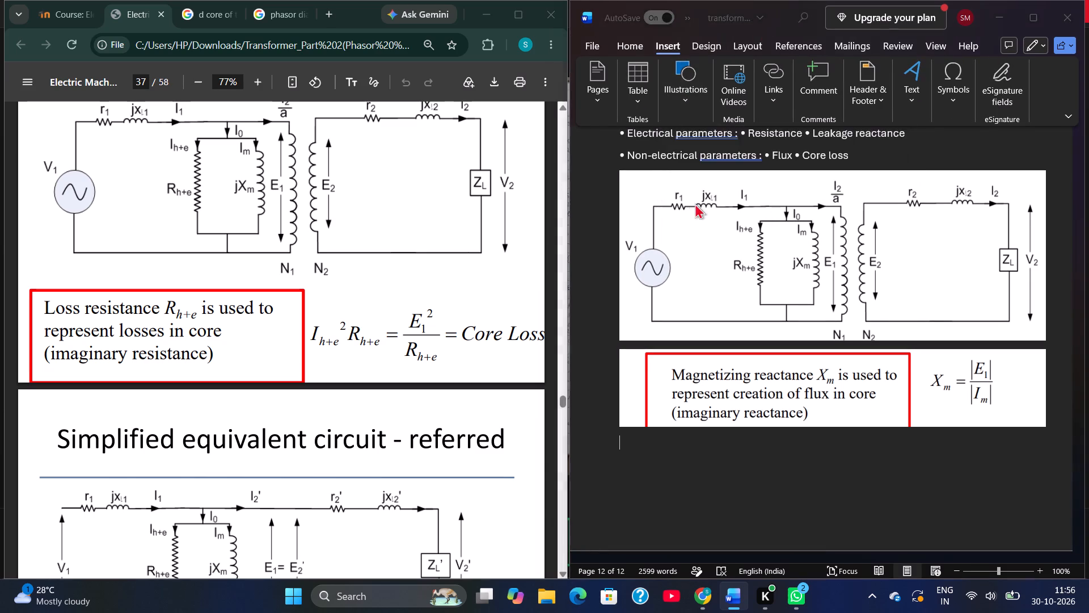
{"action": "left_click_drag", "start_coordinate": [601, 121], "coordinate": [609, 120]}
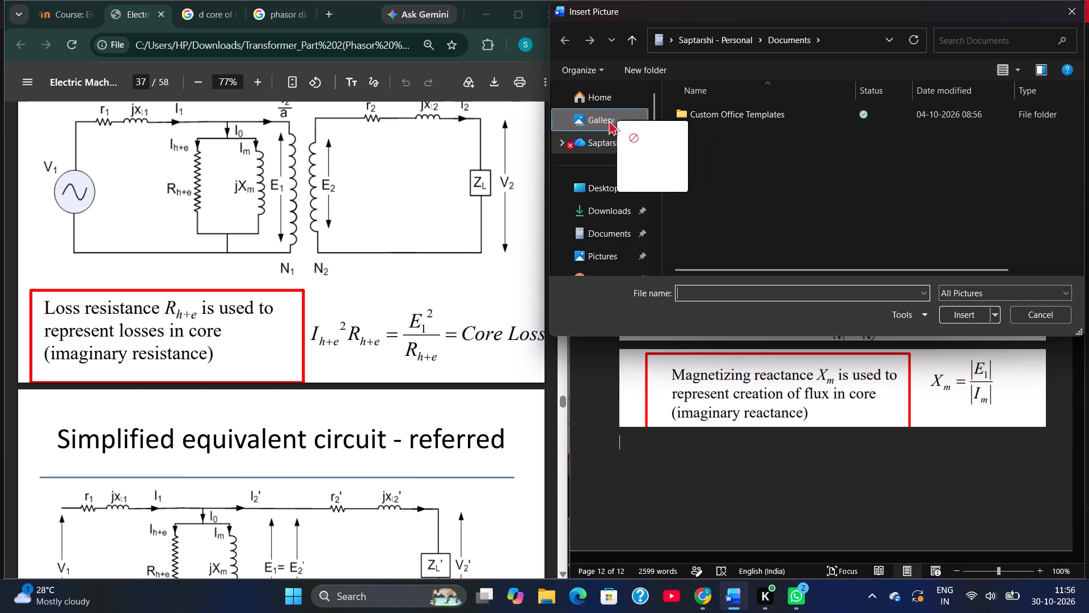
{"action": "left_click_drag", "start_coordinate": [609, 120], "coordinate": [608, 120]}
{"action": "left_click", "coordinate": [608, 120]}
{"action": "left_click", "coordinate": [713, 119]}
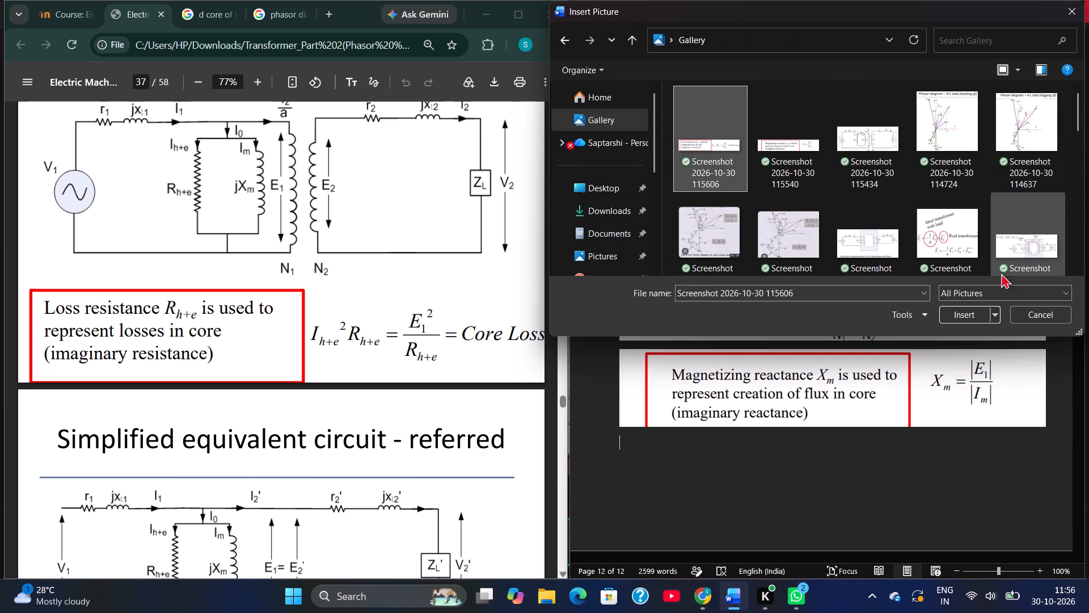
{"action": "left_click", "coordinate": [962, 317]}
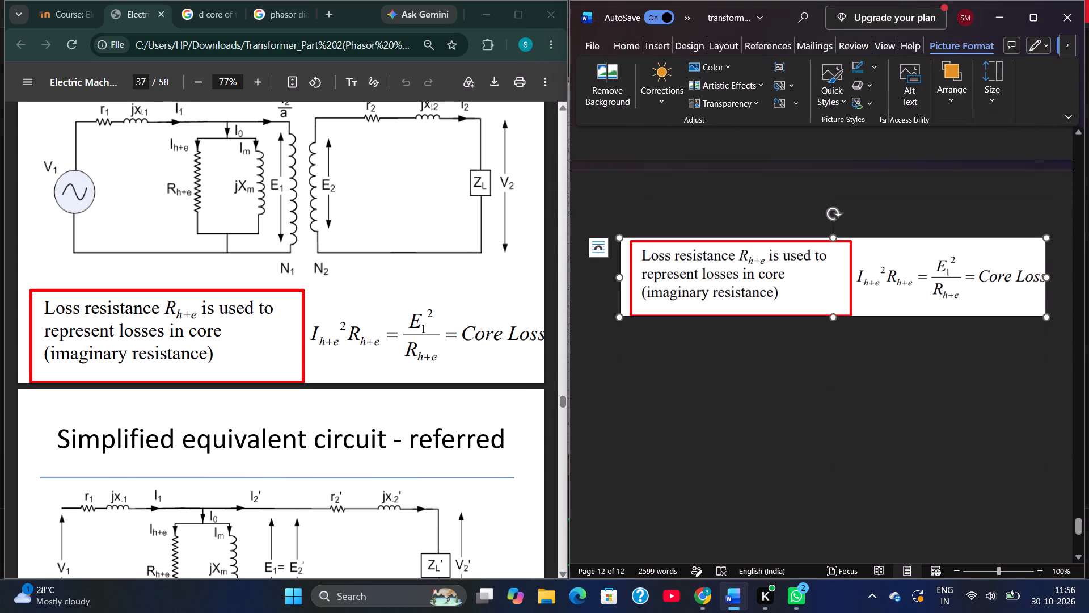
Reduce the height of the equivalent circuit diagram so both formula notes fit beneath it on page 12.
{"action": "scroll", "coordinate": [826, 297], "scroll_direction": "up", "scroll_amount": 2}
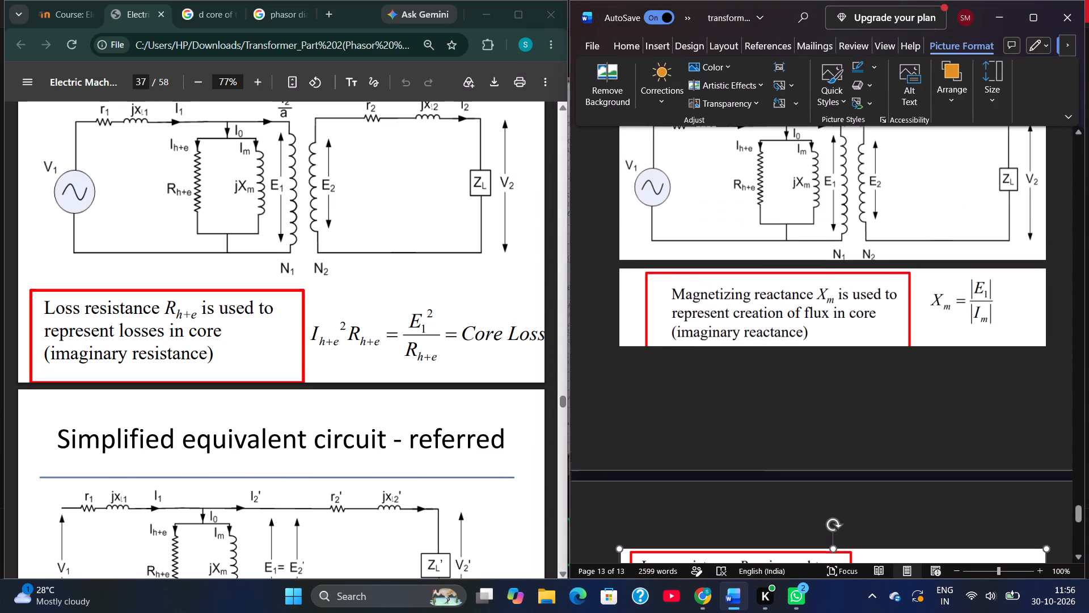
{"action": "left_click", "coordinate": [825, 243]}
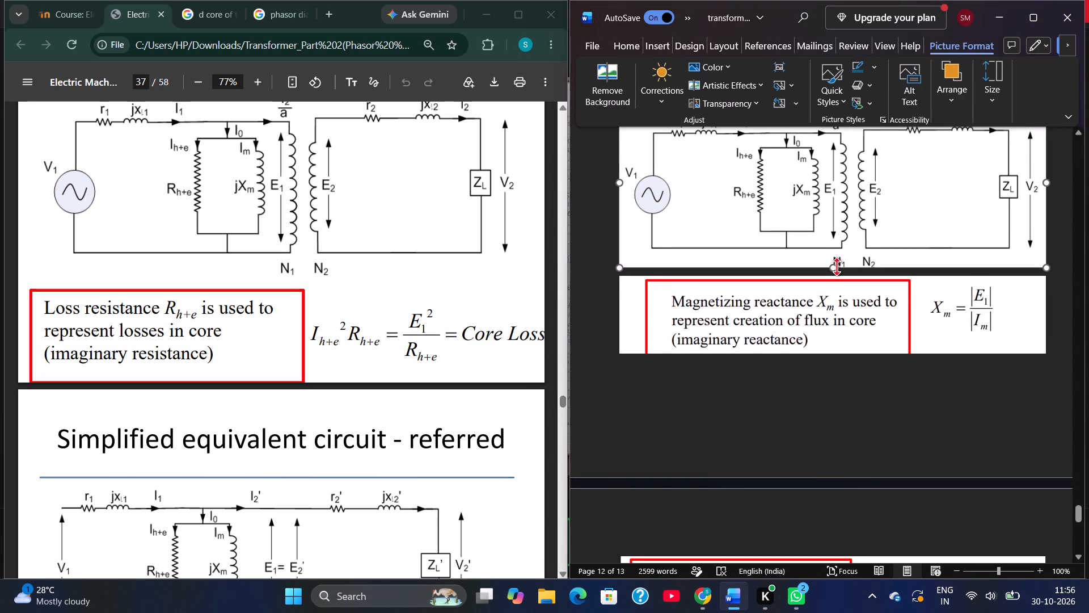
{"action": "left_click_drag", "start_coordinate": [835, 266], "coordinate": [838, 230]}
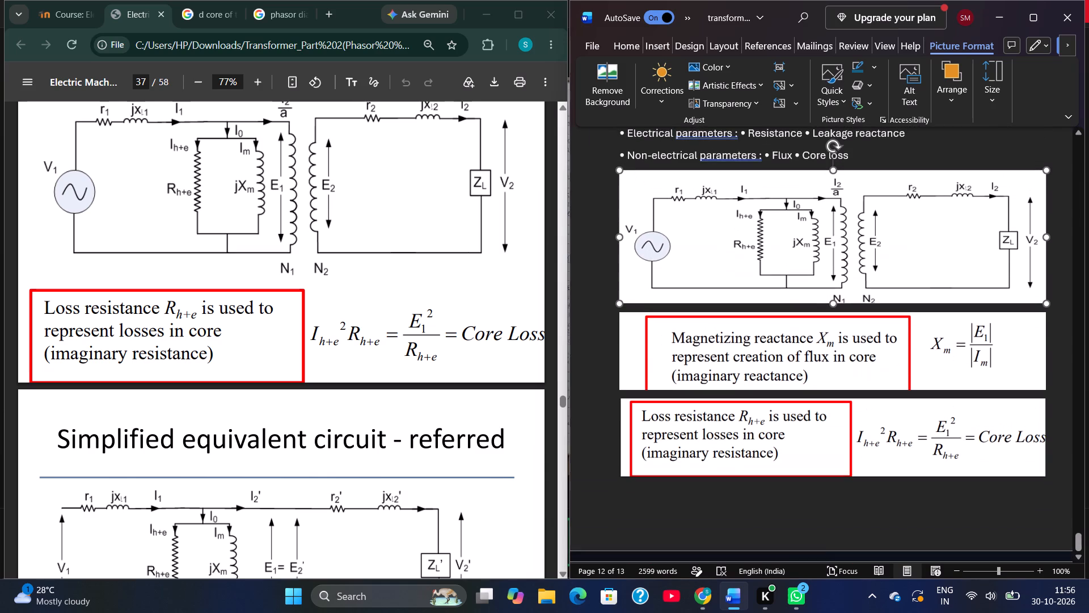
Examine the simplified and approximate equivalent circuit slides on pages 38 to 40 of the PDF.
{"action": "scroll", "coordinate": [794, 389], "scroll_direction": "down", "scroll_amount": 1}
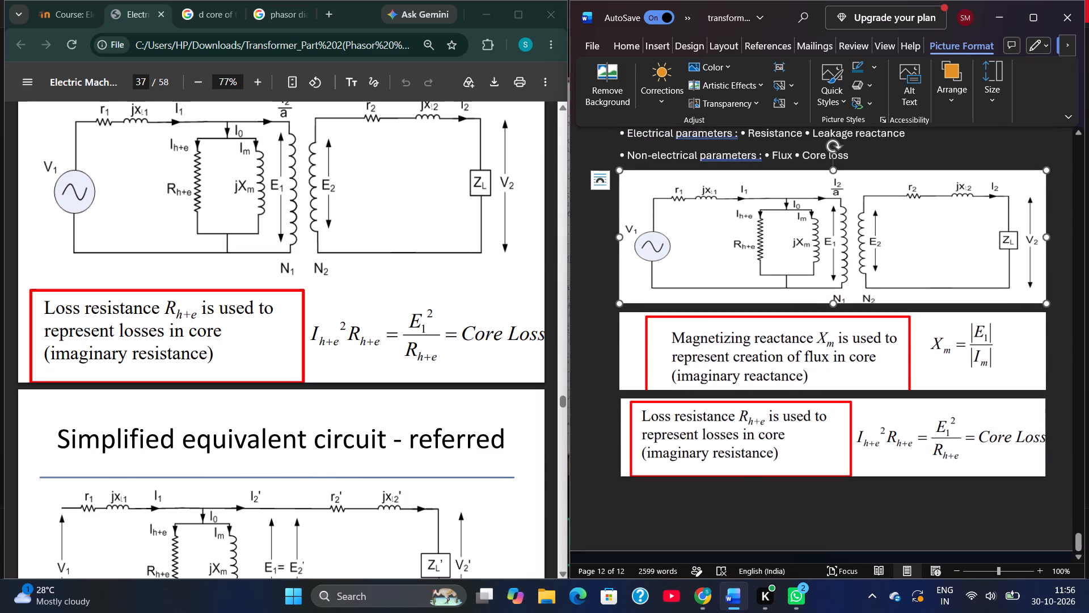
{"action": "scroll", "coordinate": [411, 488], "scroll_direction": "down", "scroll_amount": 3}
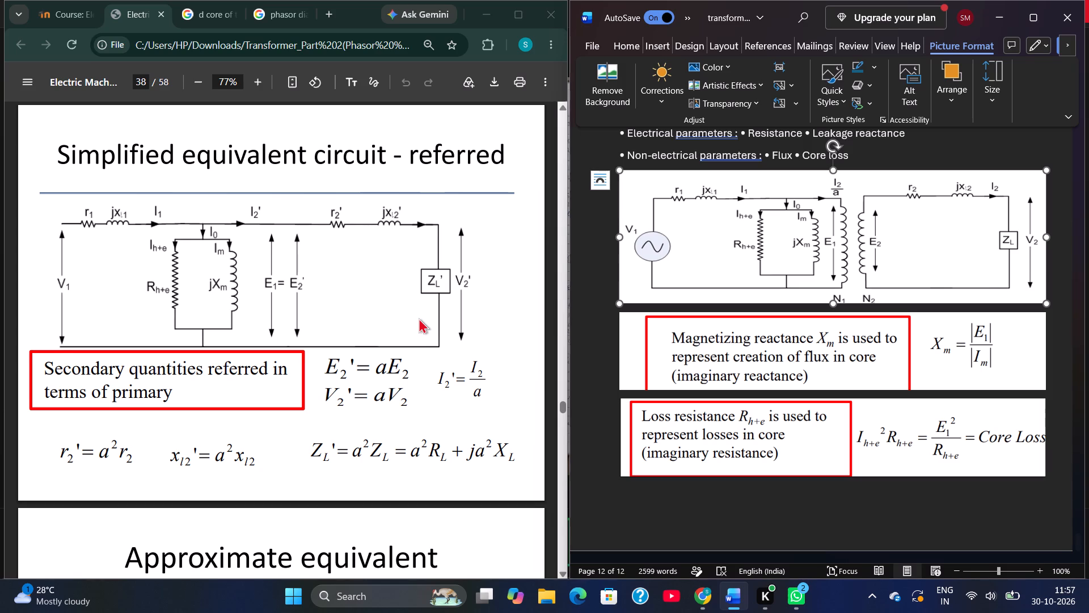
{"action": "scroll", "coordinate": [419, 318], "scroll_direction": "down", "scroll_amount": 1}
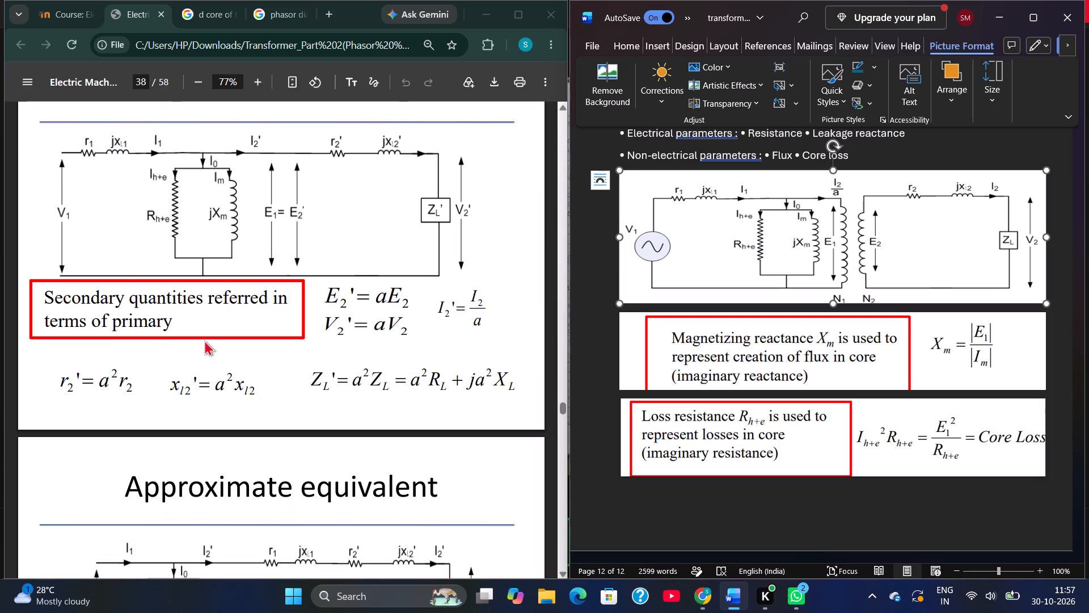
{"action": "scroll", "coordinate": [204, 340], "scroll_direction": "up", "scroll_amount": 3}
{"action": "scroll", "coordinate": [204, 340], "scroll_direction": "down", "scroll_amount": 1}
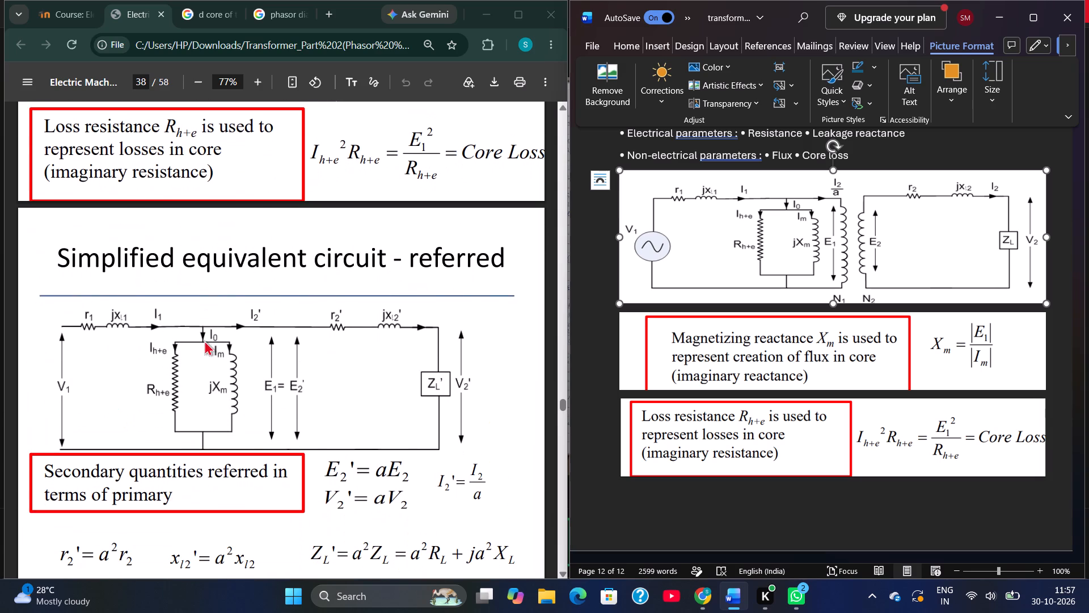
{"action": "scroll", "coordinate": [204, 340], "scroll_direction": "down", "scroll_amount": 1}
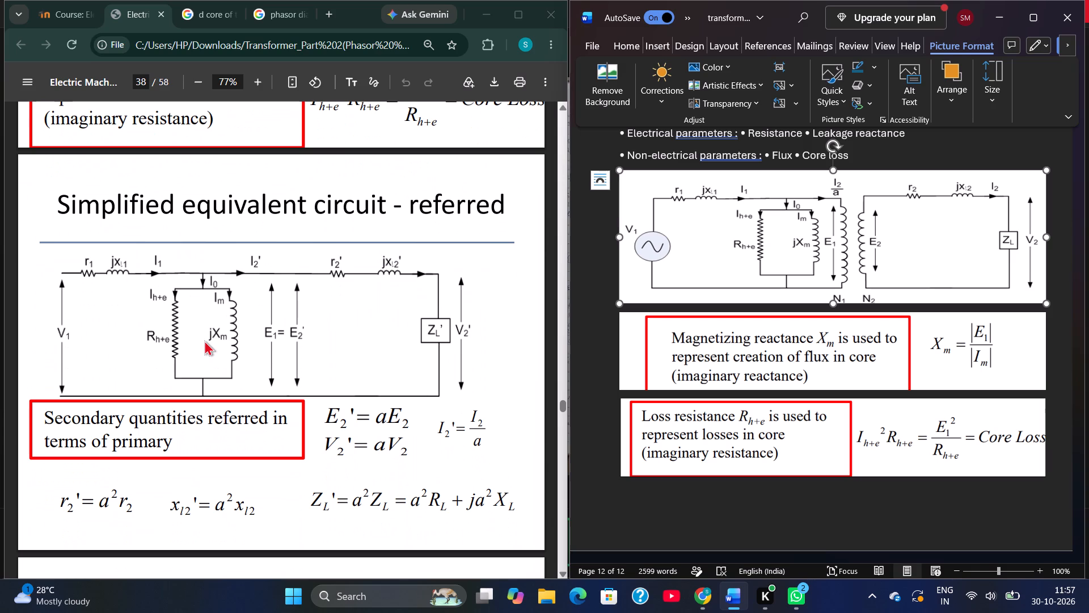
{"action": "scroll", "coordinate": [204, 340], "scroll_direction": "down", "scroll_amount": 6}
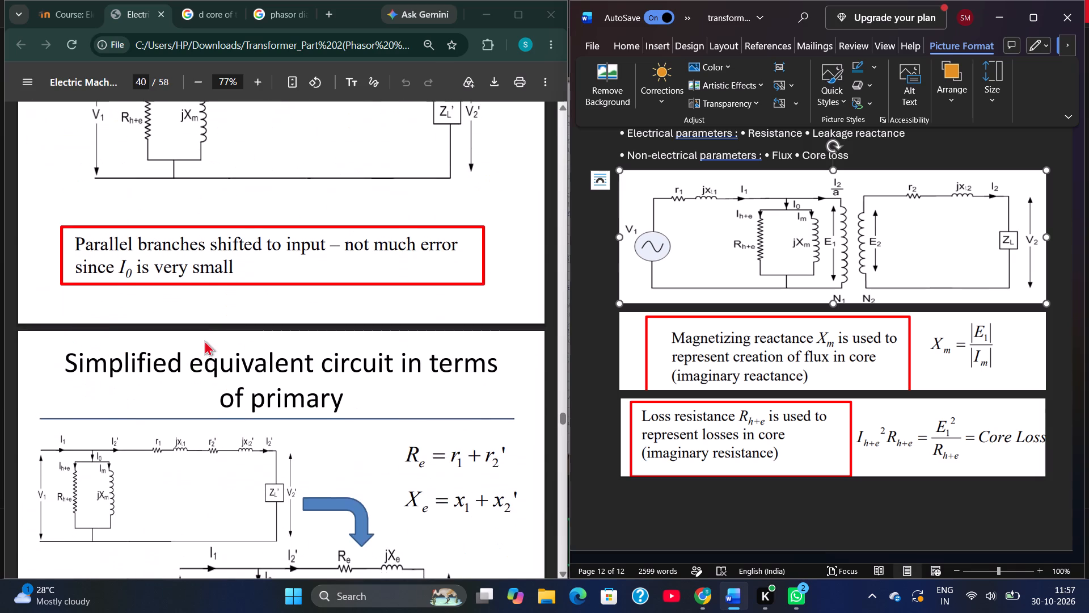
{"action": "scroll", "coordinate": [204, 340], "scroll_direction": "up", "scroll_amount": 4}
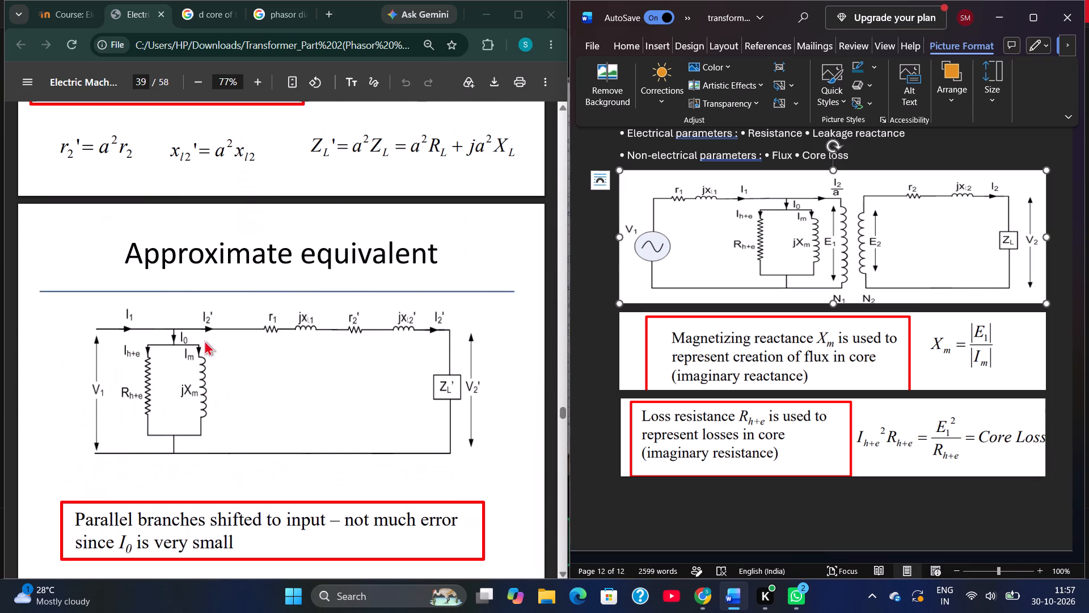
{"action": "scroll", "coordinate": [204, 340], "scroll_direction": "up", "scroll_amount": 3}
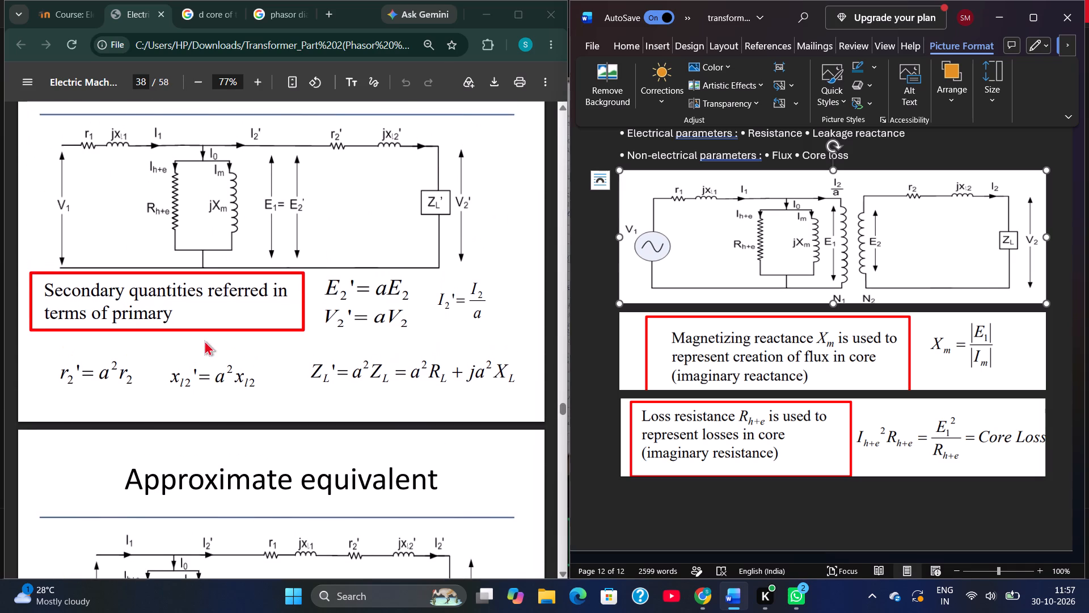
{"action": "scroll", "coordinate": [204, 340], "scroll_direction": "up", "scroll_amount": 2}
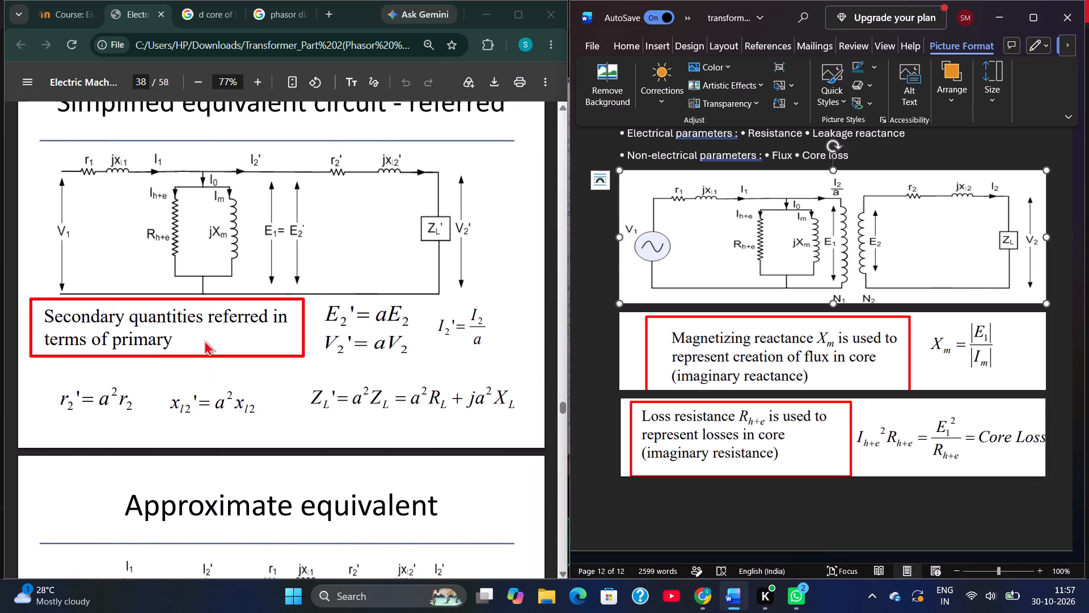
{"action": "scroll", "coordinate": [204, 340], "scroll_direction": "up", "scroll_amount": 1}
{"action": "scroll", "coordinate": [204, 340], "scroll_direction": "down", "scroll_amount": 2}
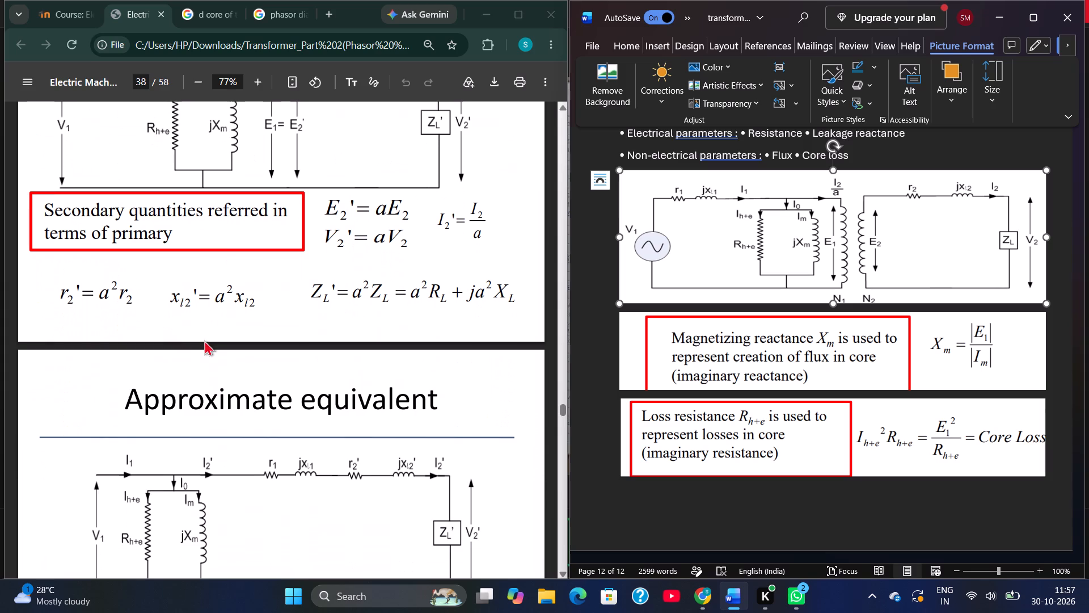
{"action": "scroll", "coordinate": [204, 340], "scroll_direction": "down", "scroll_amount": 5}
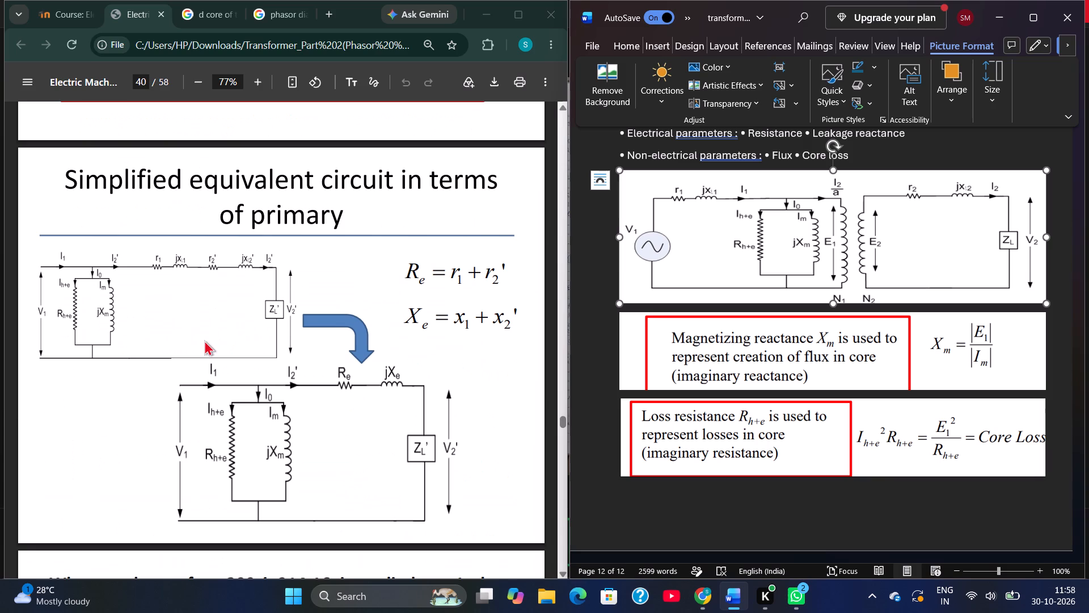
Look through PDF pages 41 to 44, covering the GATE 1997 problem, parameter determination by tests and the open circuit test.
{"action": "scroll", "coordinate": [204, 340], "scroll_direction": "down", "scroll_amount": 3}
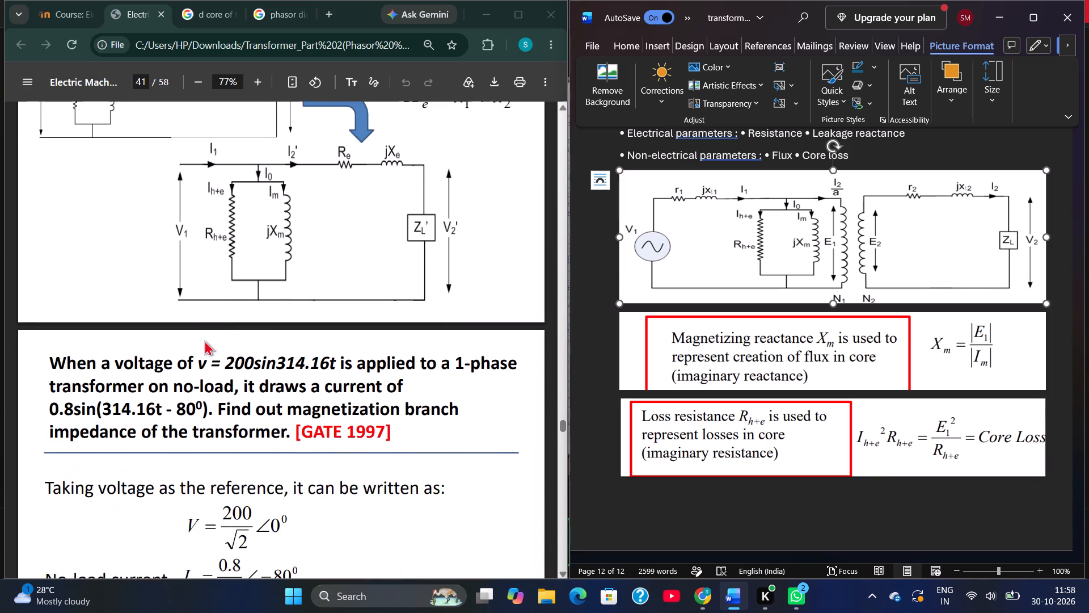
{"action": "scroll", "coordinate": [204, 340], "scroll_direction": "down", "scroll_amount": 3}
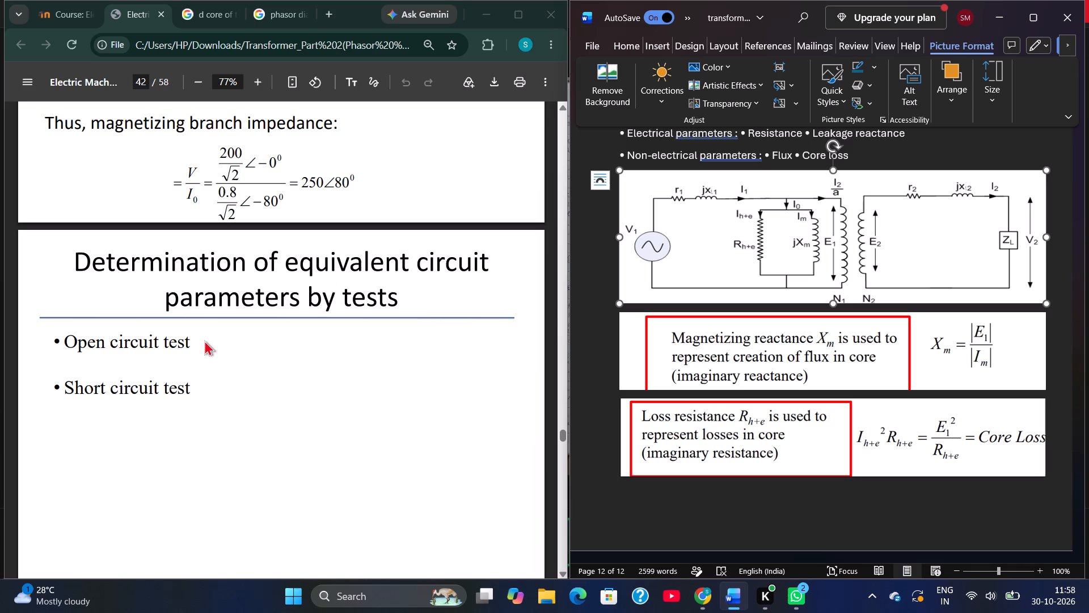
{"action": "scroll", "coordinate": [204, 340], "scroll_direction": "down", "scroll_amount": 1}
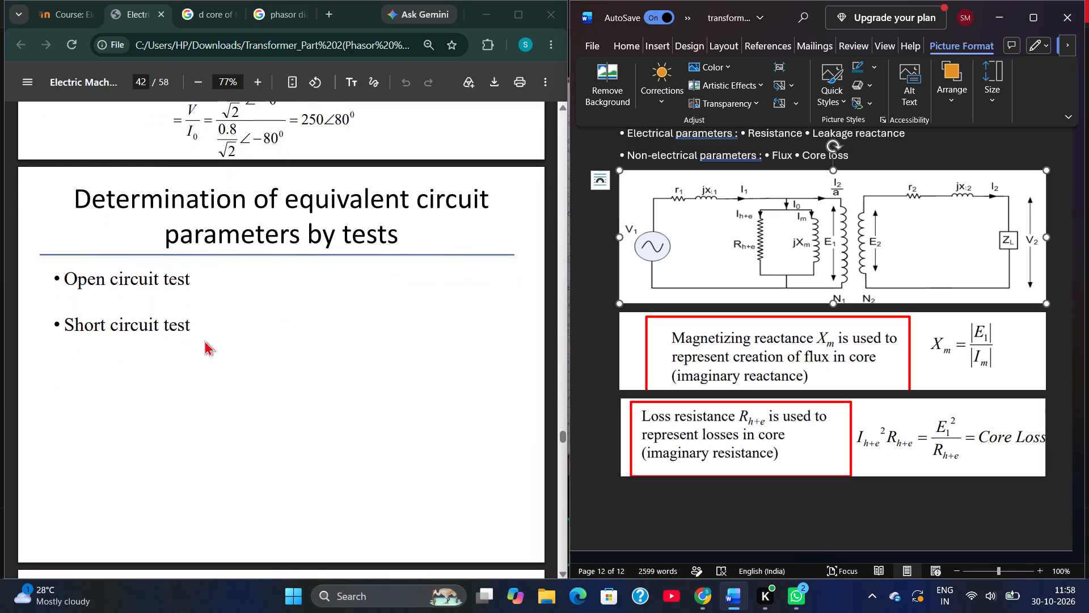
{"action": "scroll", "coordinate": [204, 340], "scroll_direction": "down", "scroll_amount": 2}
{"action": "scroll", "coordinate": [204, 340], "scroll_direction": "right", "scroll_amount": 2}
{"action": "scroll", "coordinate": [204, 340], "scroll_direction": "down", "scroll_amount": 1}
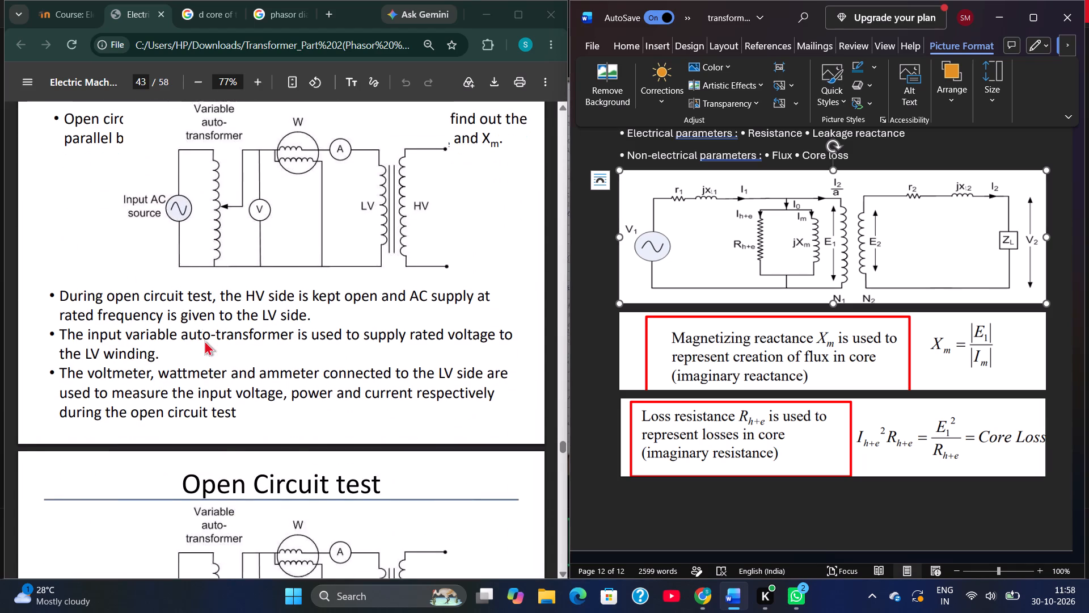
{"action": "scroll", "coordinate": [204, 340], "scroll_direction": "down", "scroll_amount": 3}
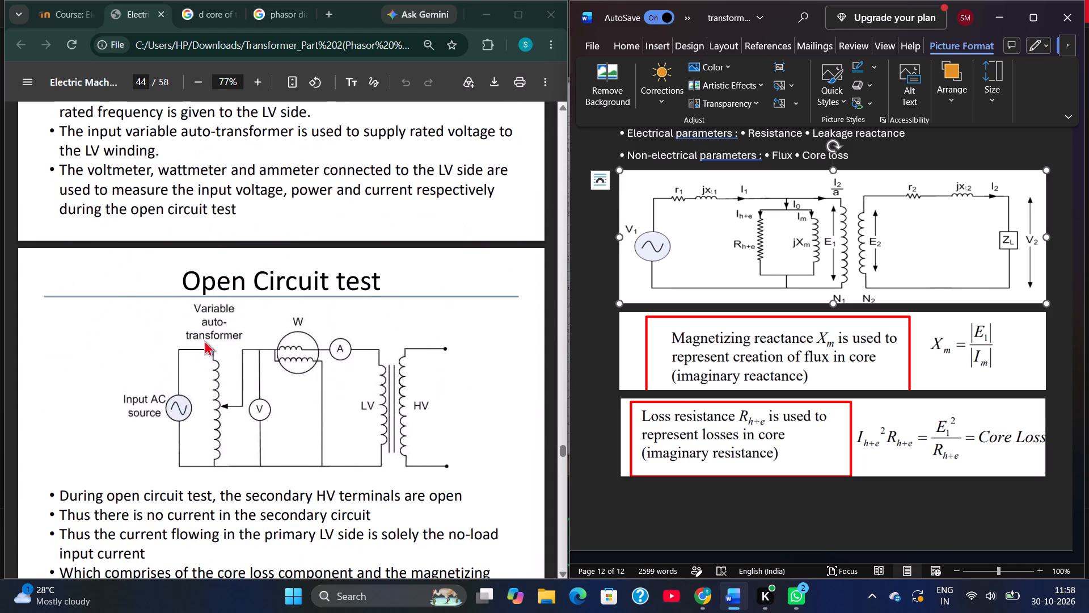